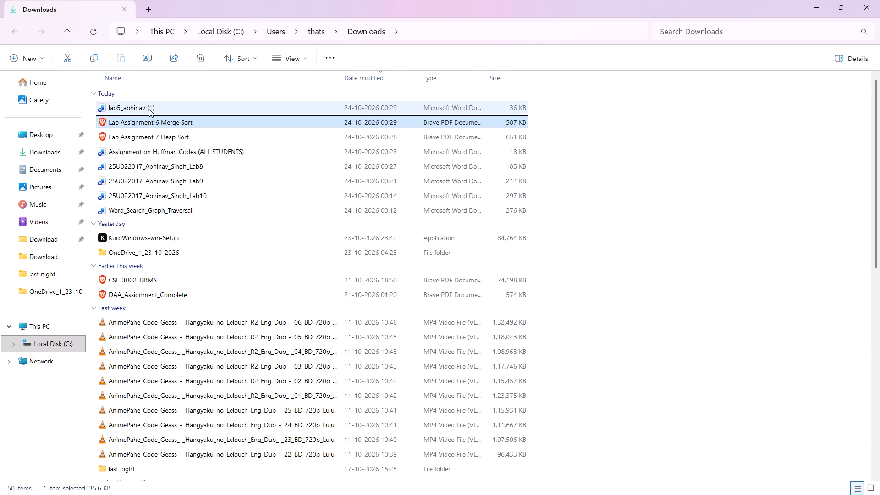
Rename the lab5 Word document in Downloads as "Lab Assignment 5 Quick Sort".
click(149, 60)
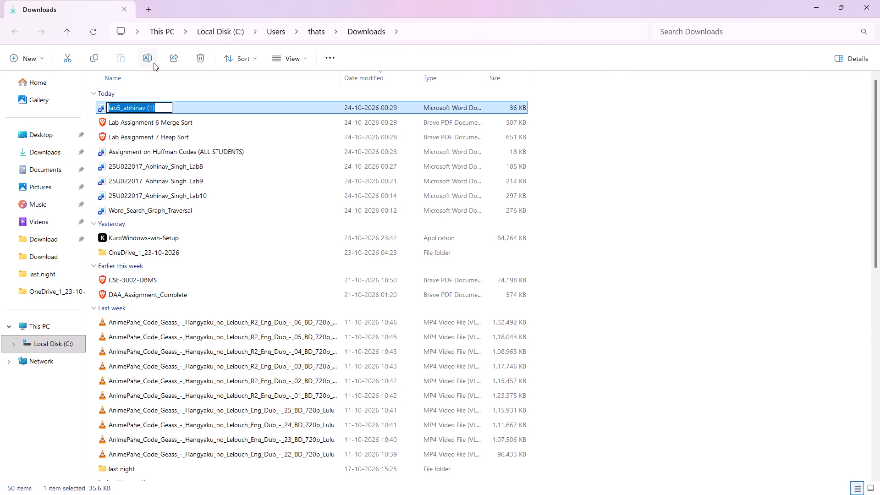
key(ctrl+v)
key(ctrl+c)
key(Return)
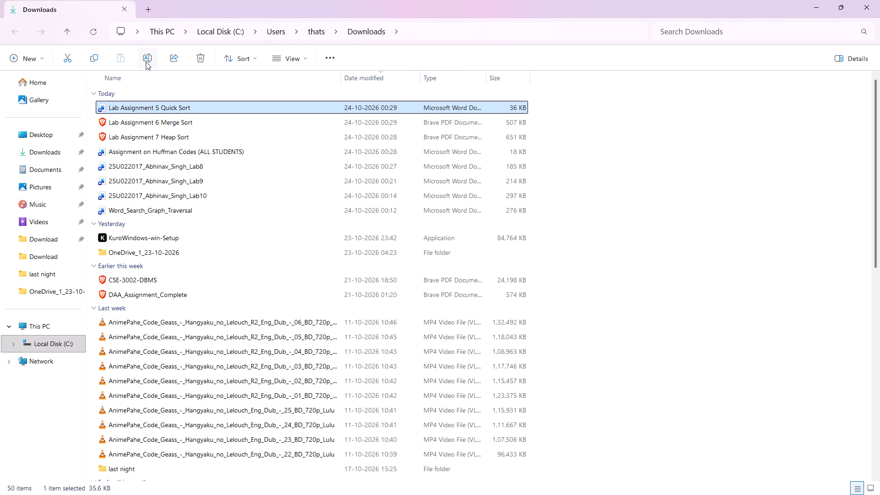
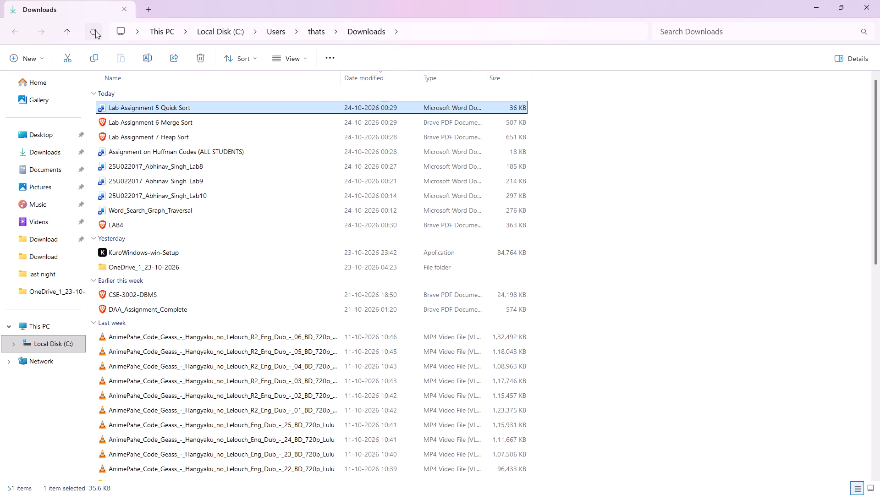
Select the LAB4 PDF file in the Downloads folder.
click(137, 105)
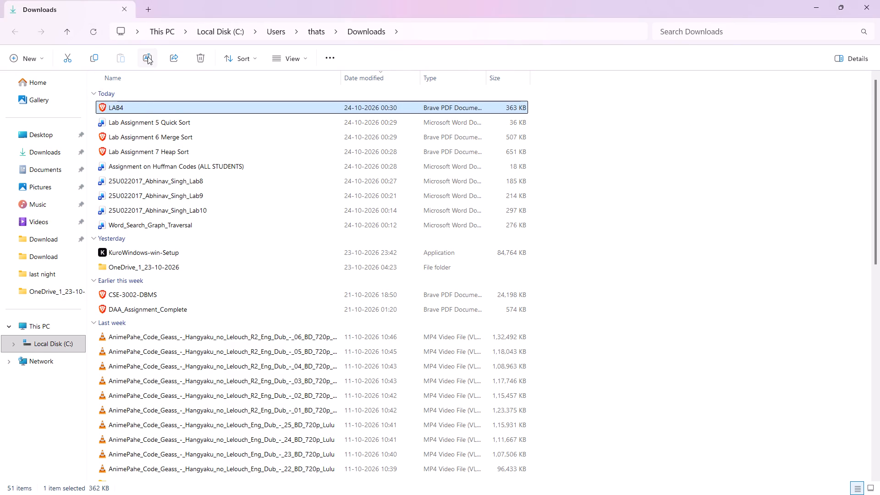
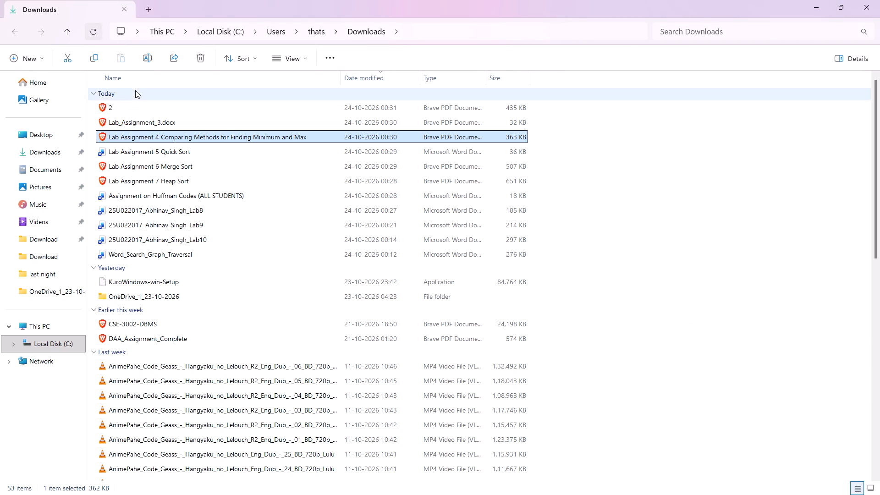
Rename the PDF file 2 as Lab Assignment 2 Checking if there are duplicates in an array.
click(141, 110)
click(148, 56)
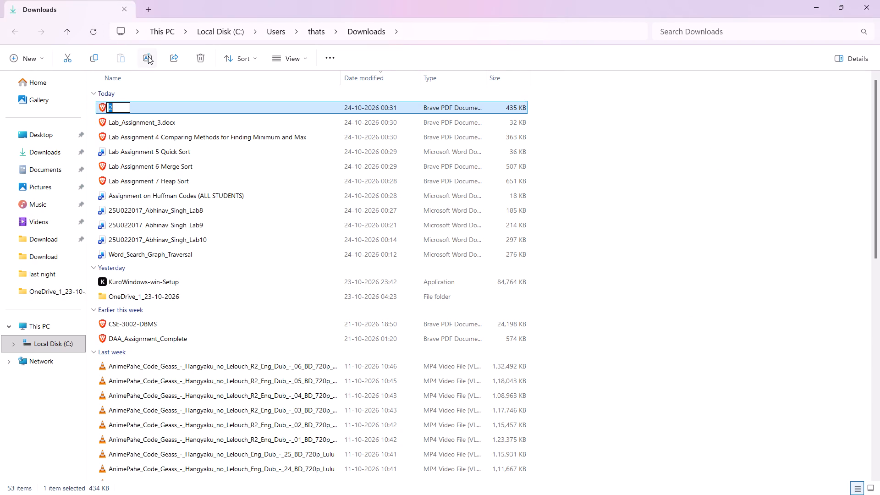
key(ctrl+v)
key(Return)
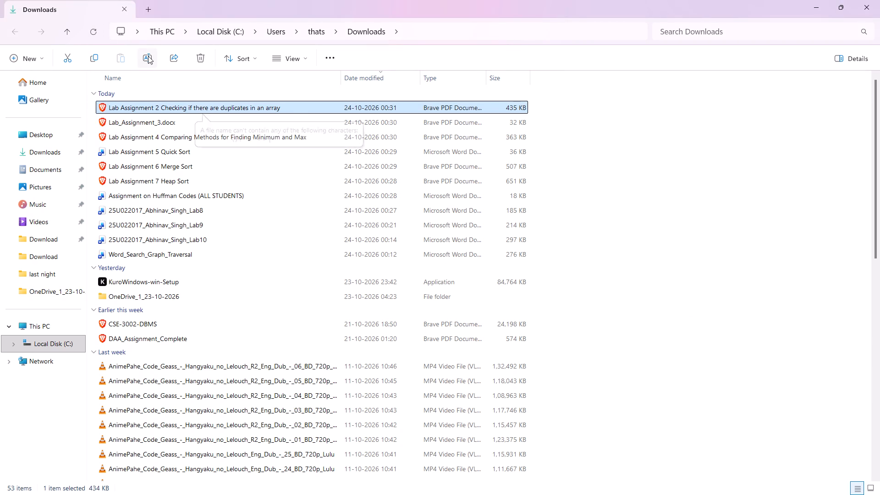
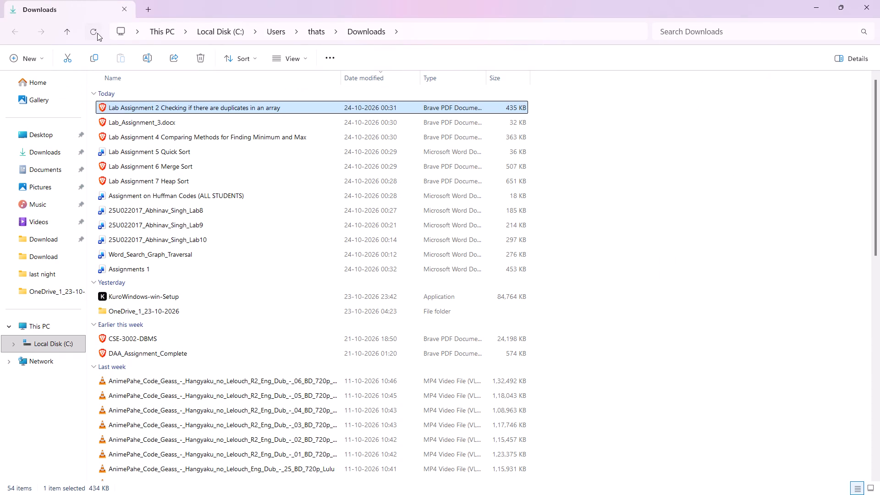
Open the Assignments 1 Word document from Downloads for editing and check its pages in the print preview.
click(97, 33)
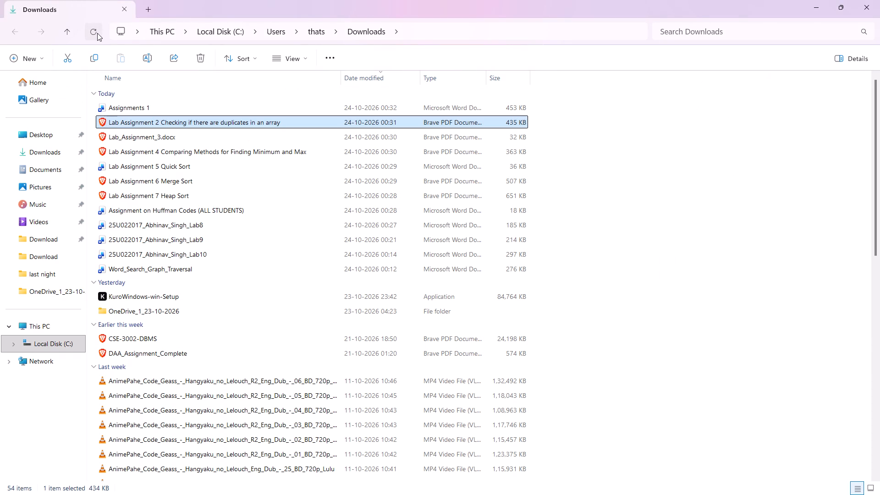
double_click(157, 109)
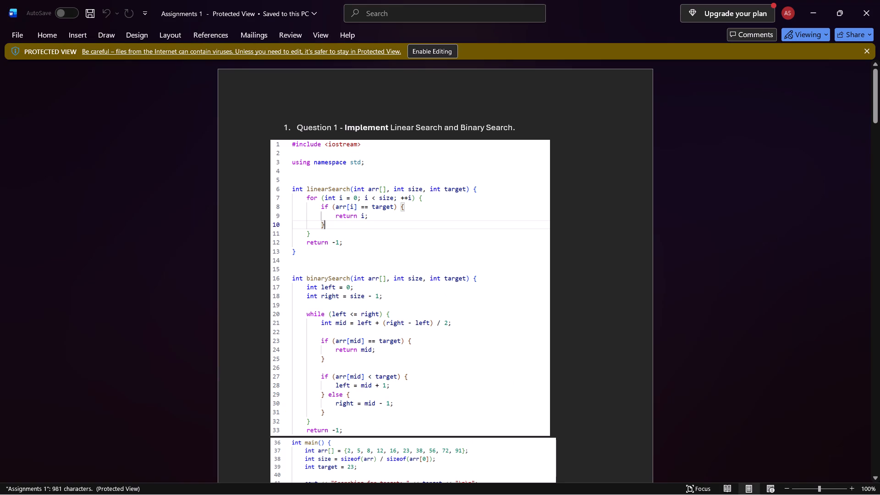
click(427, 55)
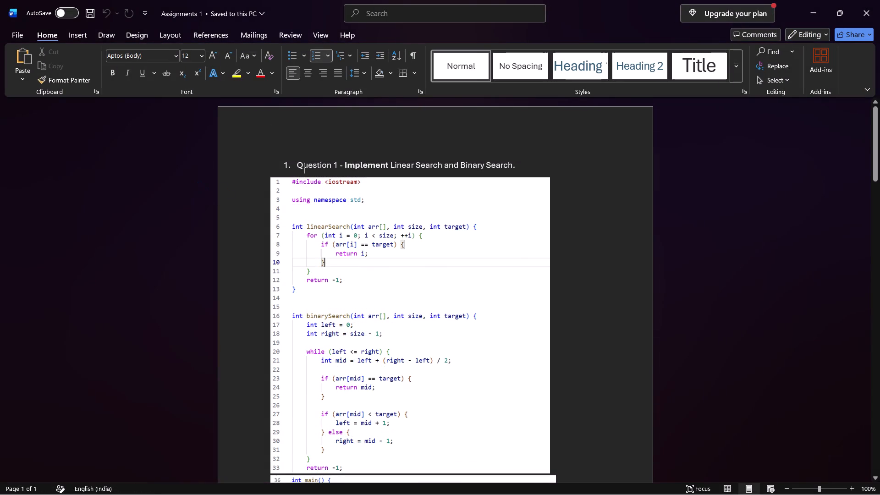
click(24, 33)
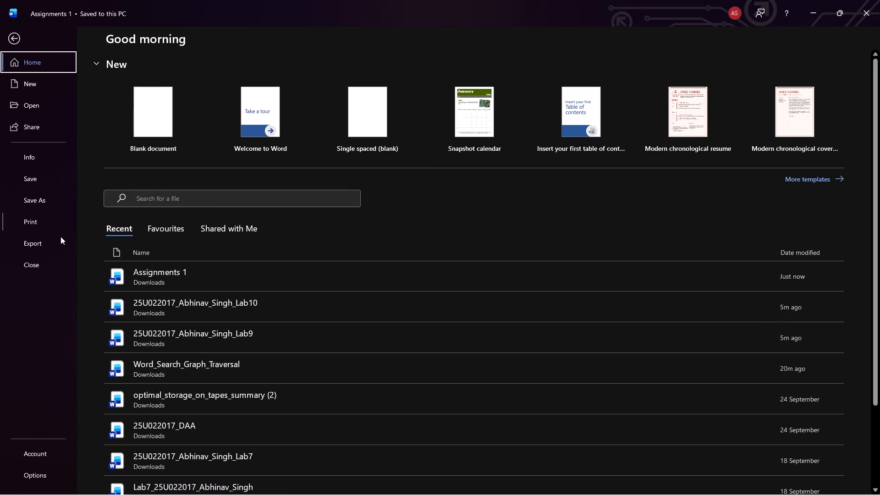
click(37, 225)
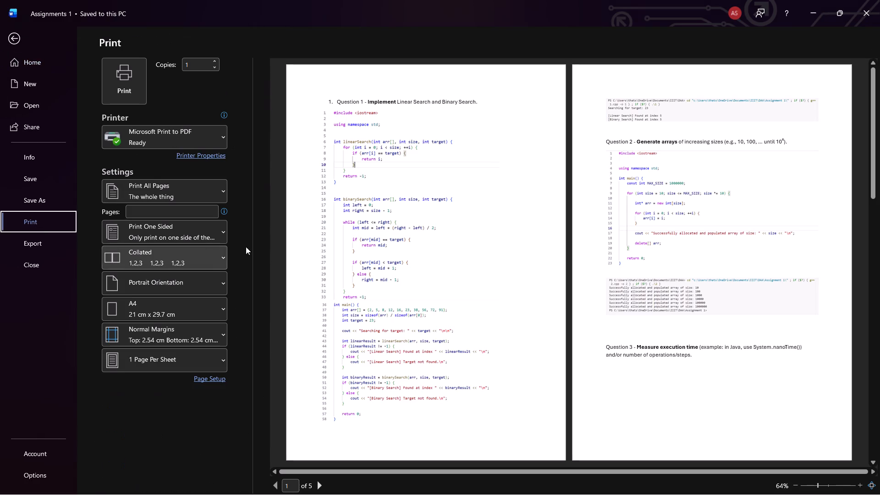
scroll(363, 240, down, 4)
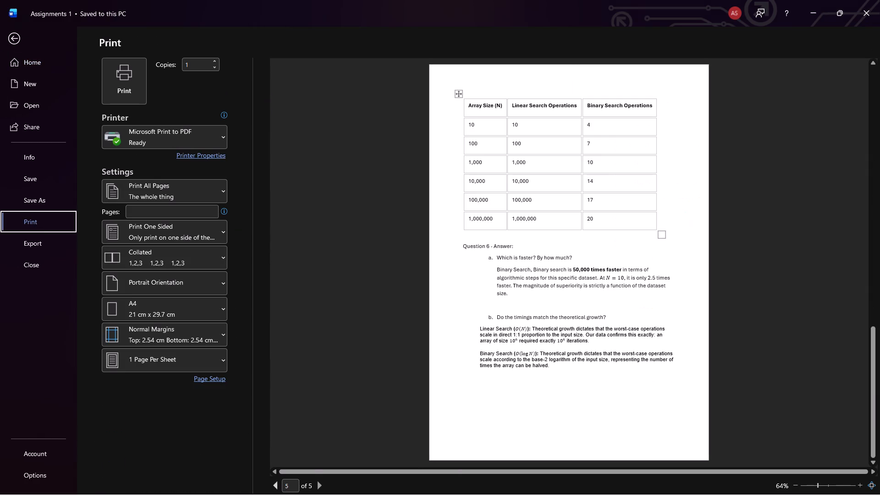
scroll(363, 240, up, 5)
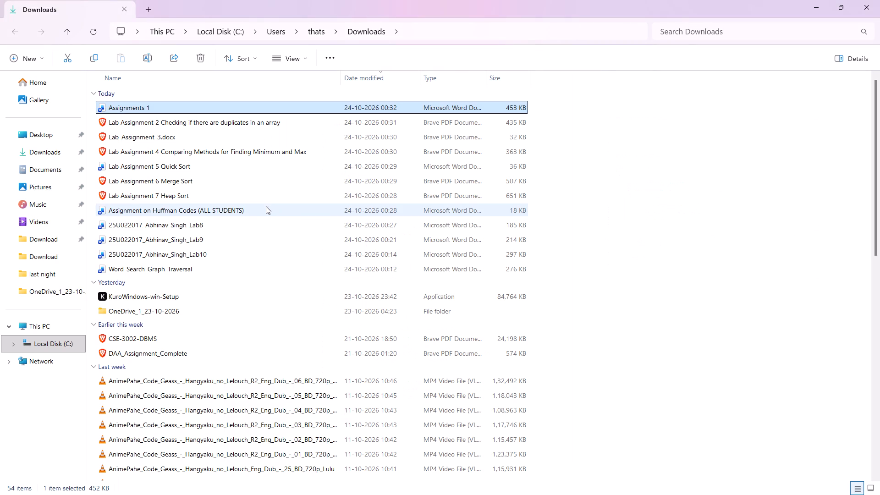
Open the Assignment on Huffman Codes (ALL STUDENTS) document, look through it to the end, and close it.
double_click(252, 207)
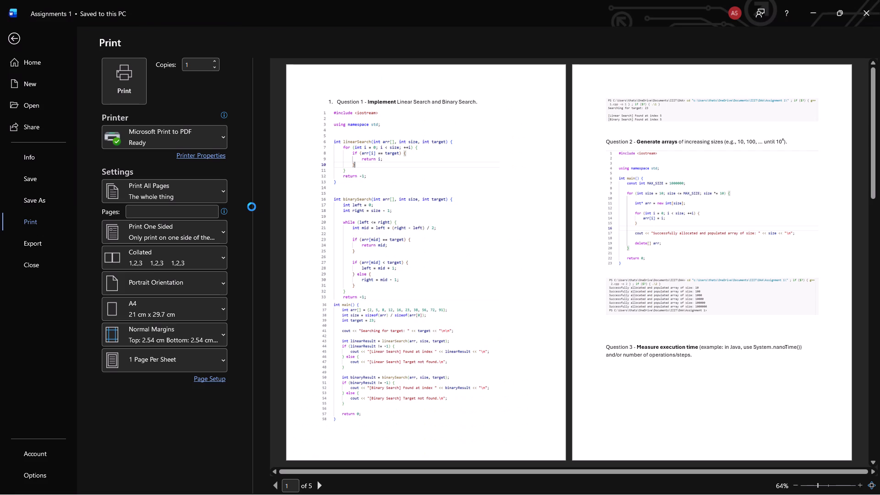
scroll(252, 207, down, 14)
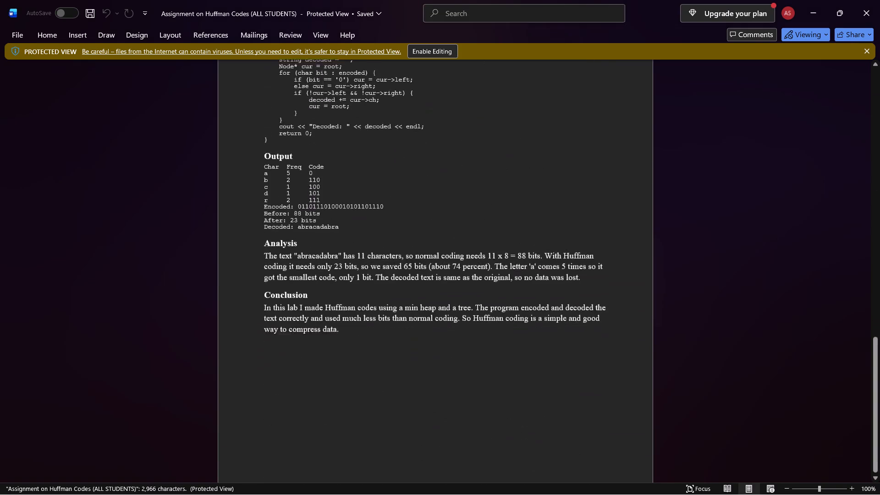
scroll(252, 207, down, 4)
click(451, 47)
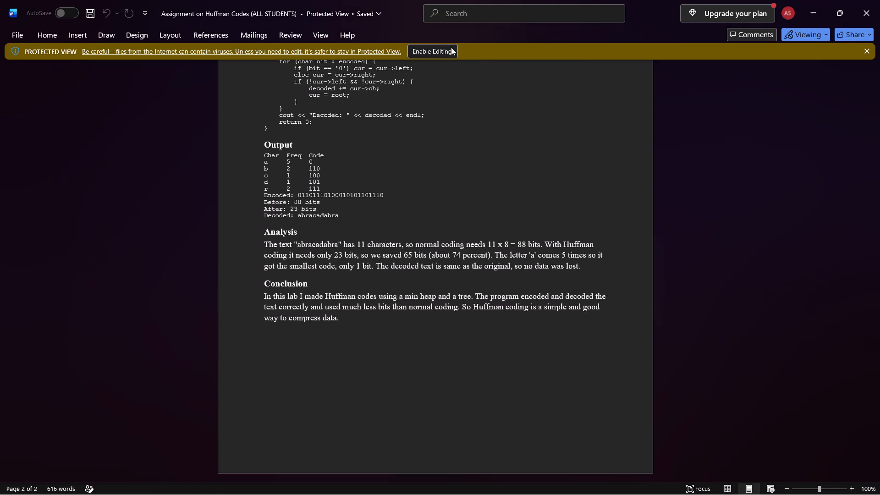
click(879, 0)
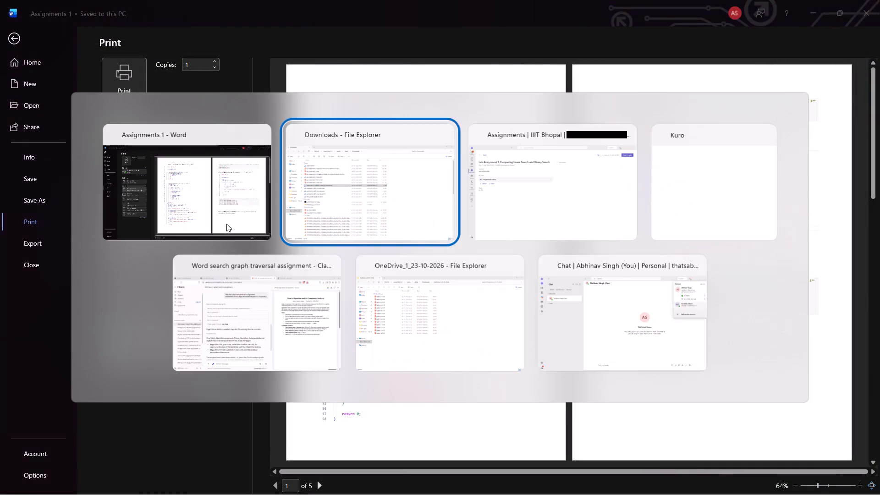
double_click(158, 191)
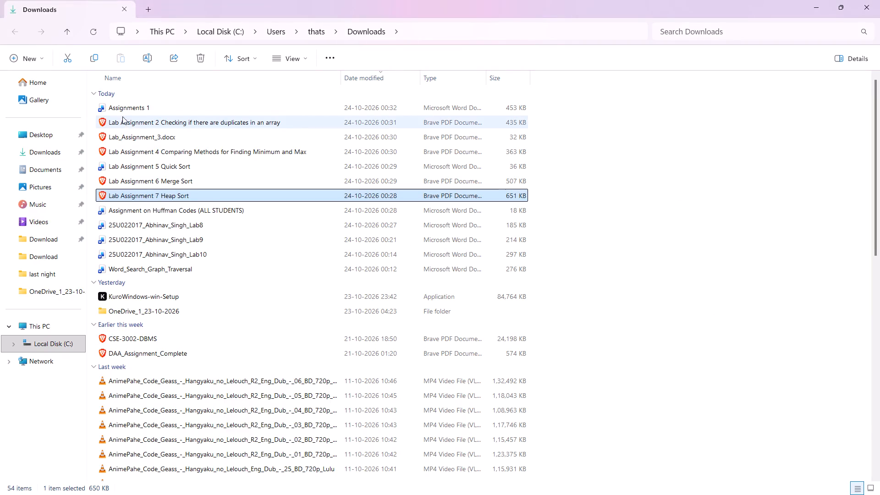
key(alt+Tab)
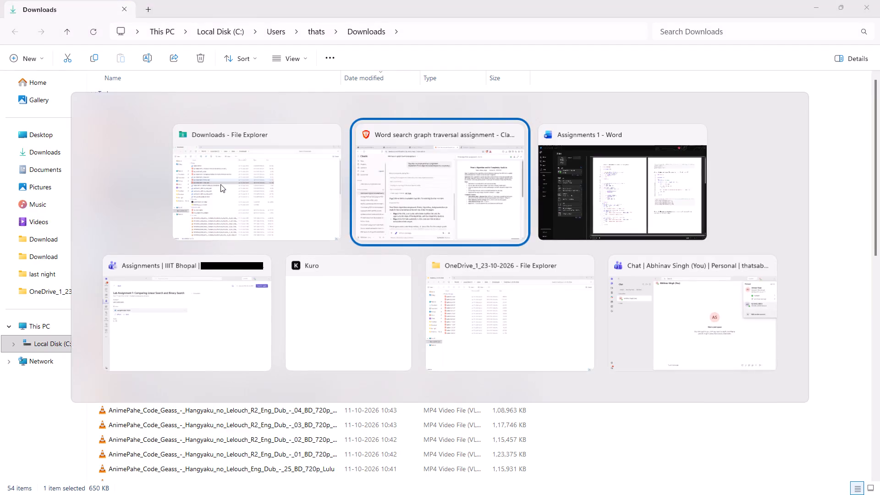
key(alt+Tab)
click(125, 74)
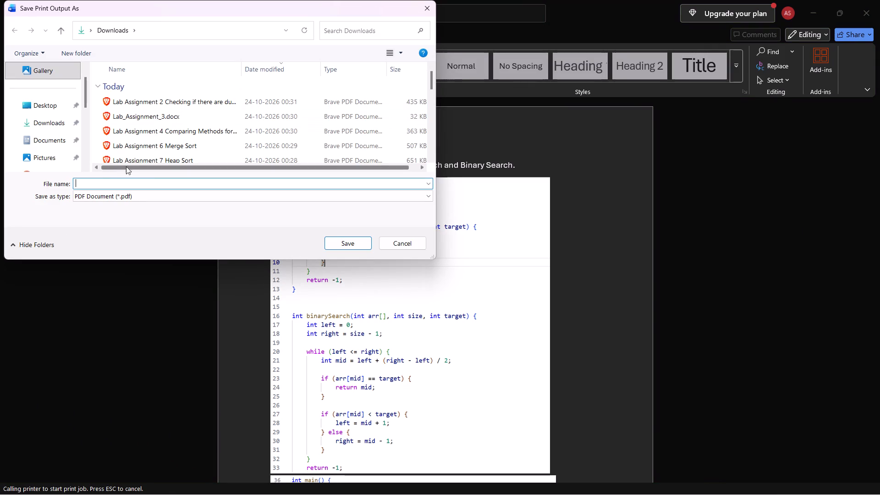
scroll(165, 129, up, 1)
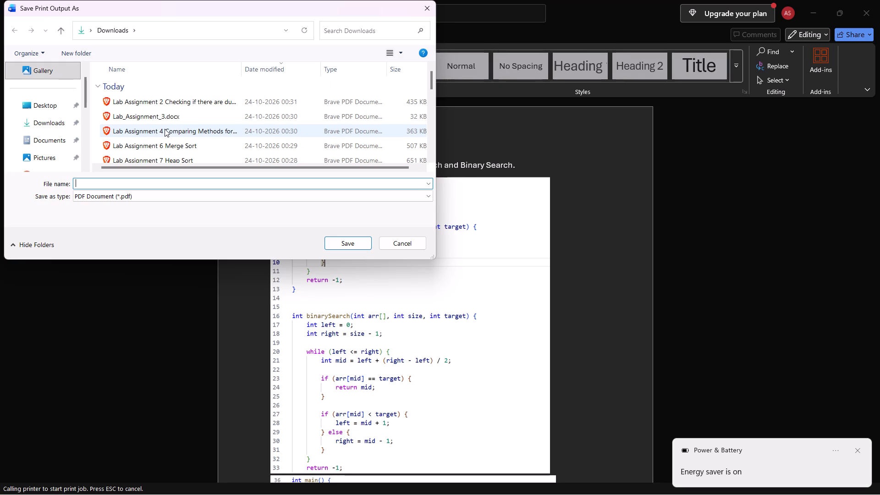
text(Lab Assignment 1)
key(Return)
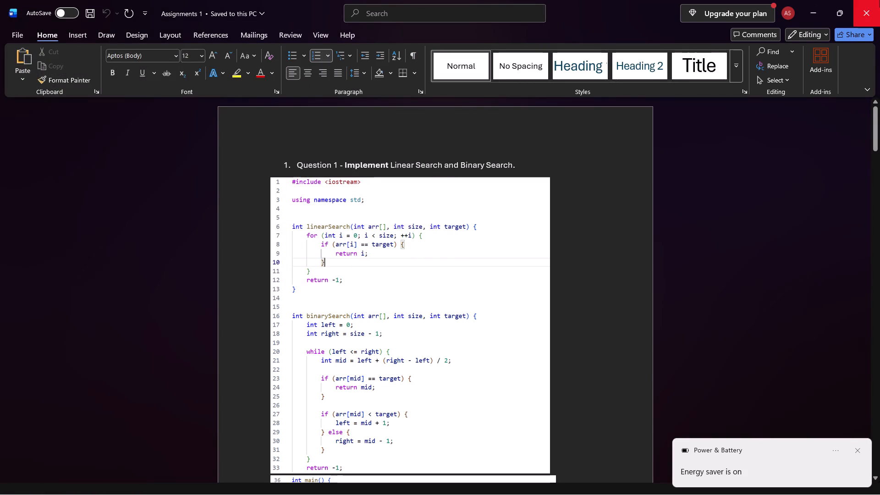
click(879, 0)
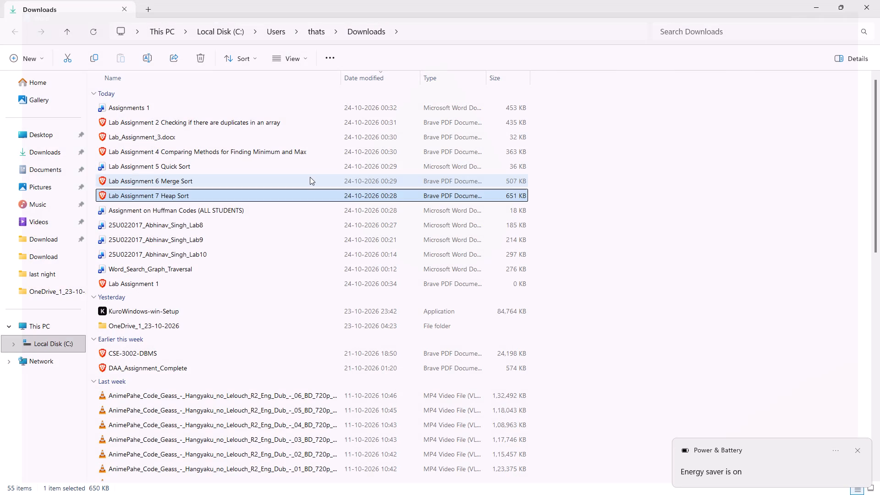
Refresh the Downloads folder and delete the Assignments 1 Word document.
click(96, 32)
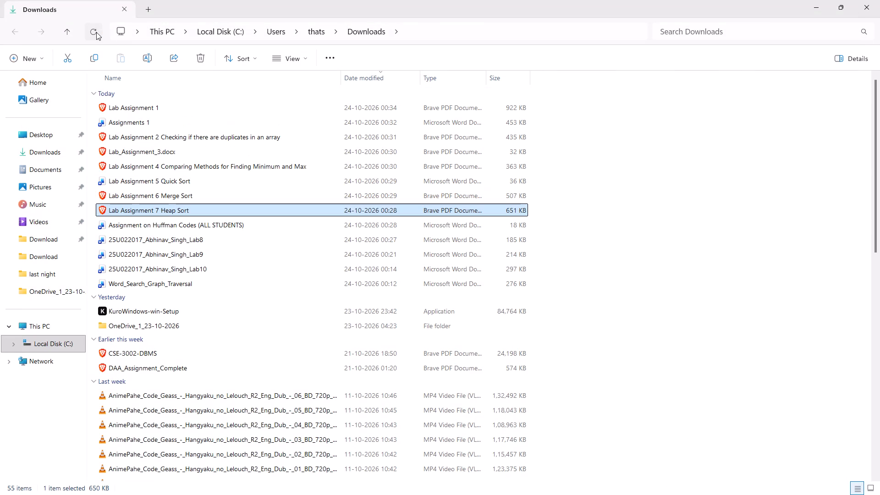
click(138, 119)
key(Delete)
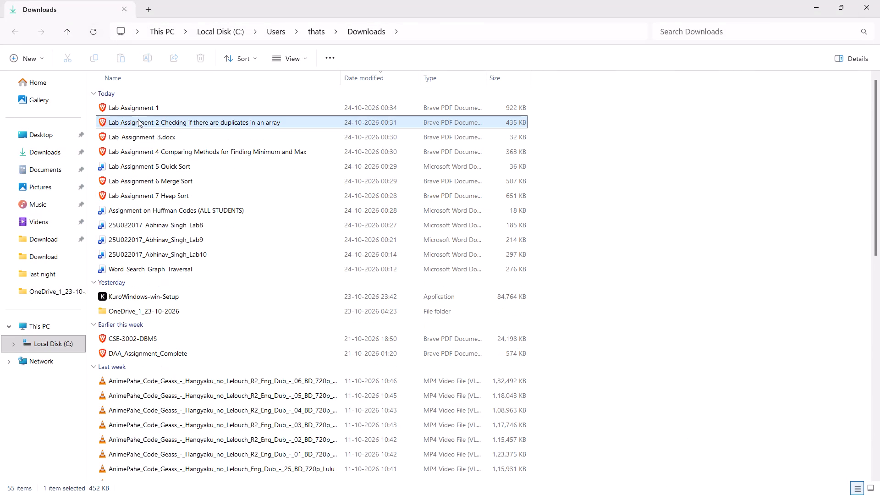
Open Lab Assignment 5 Quick Sort for editing and remove the title, name, roll number and branch lines above Aim.
click(152, 168)
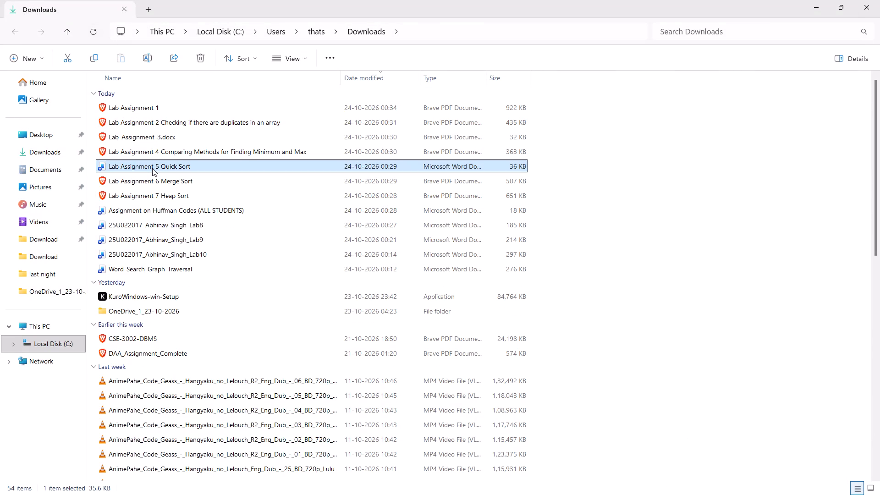
key(Return)
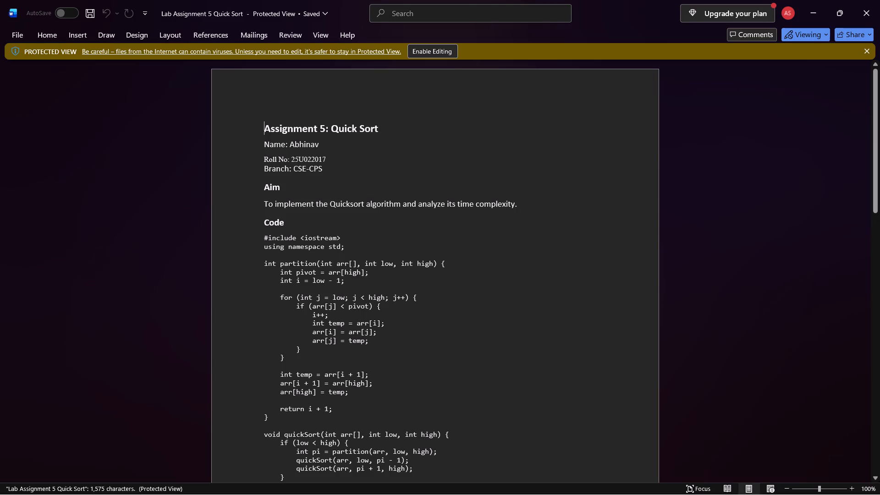
click(423, 51)
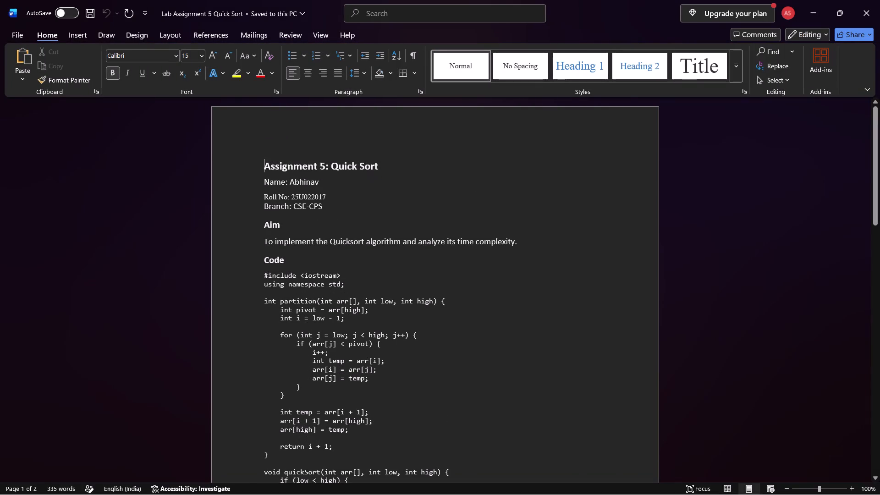
drag(383, 166, 263, 164)
key(BackSpace)
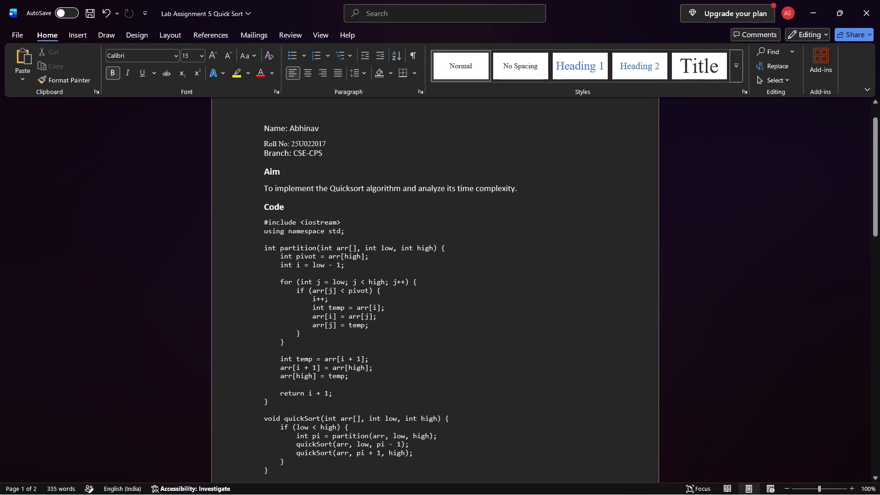
drag(339, 156, 260, 124)
key(BackSpace)
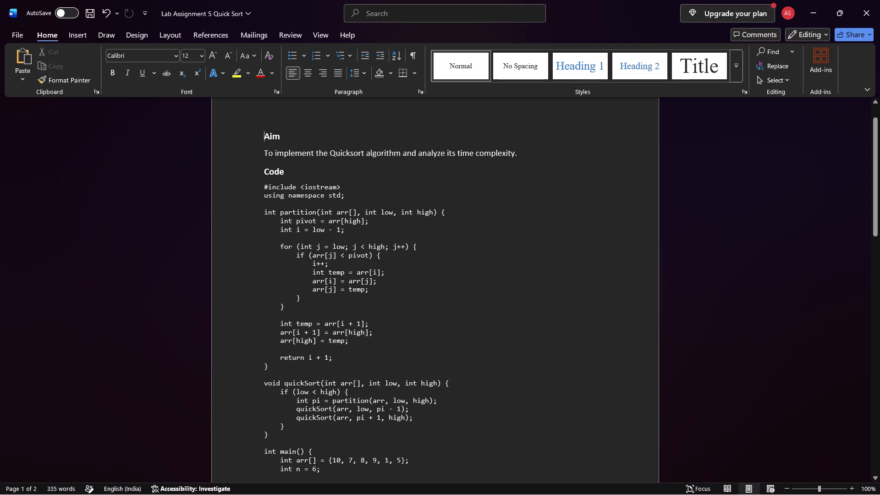
Look through the rest of the Quick Sort document down to the conclusion, and go back to the Downloads folder.
scroll(283, 217, down, 6)
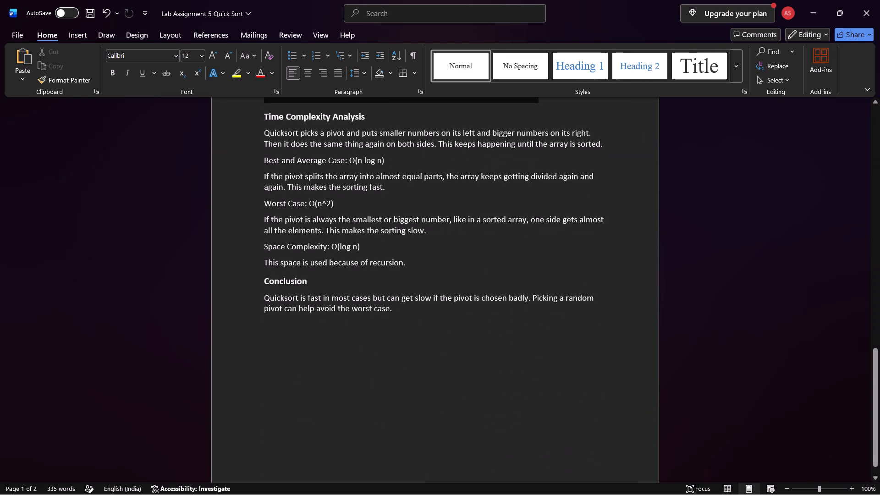
scroll(283, 217, up, 6)
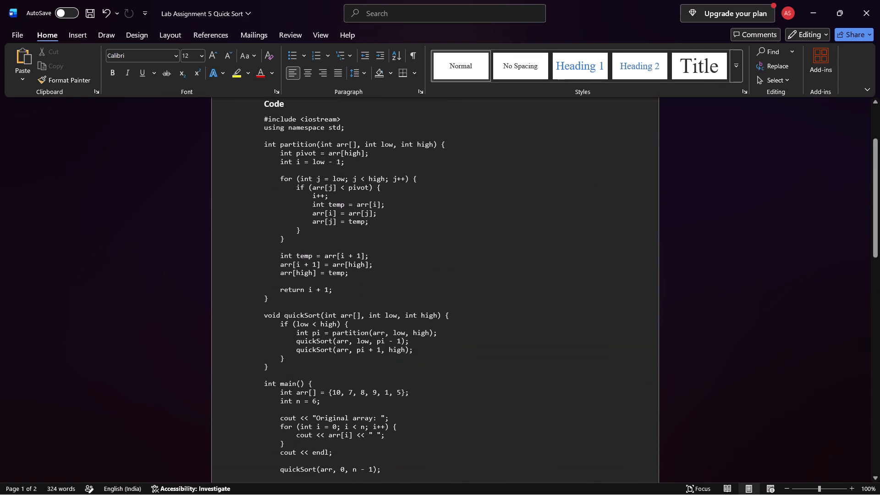
scroll(283, 217, up, 2)
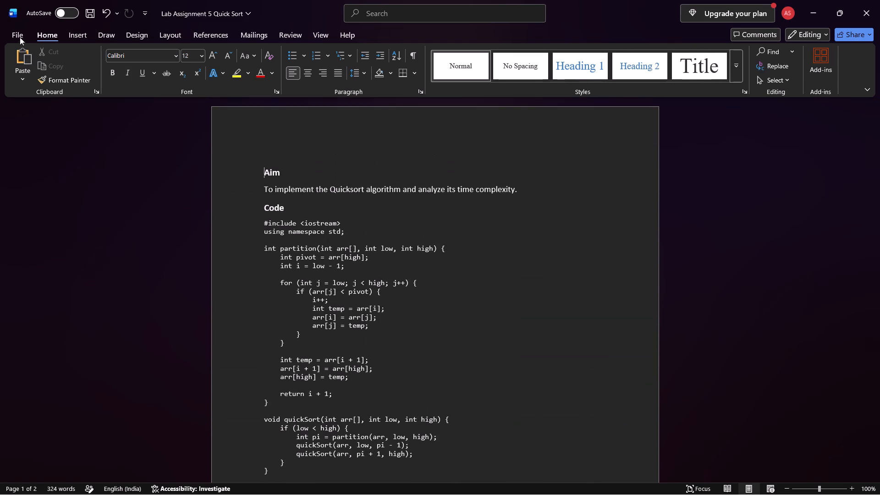
scroll(229, 164, up, 4)
scroll(314, 180, up, 2)
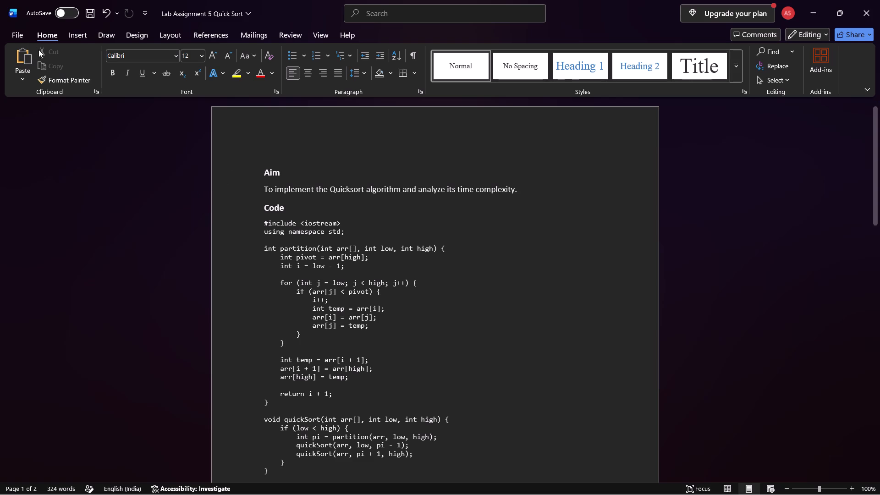
click(24, 36)
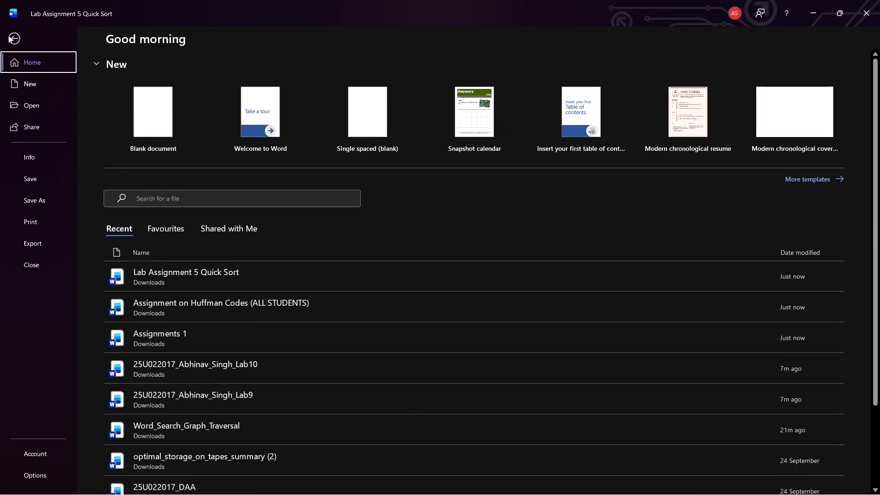
click(8, 35)
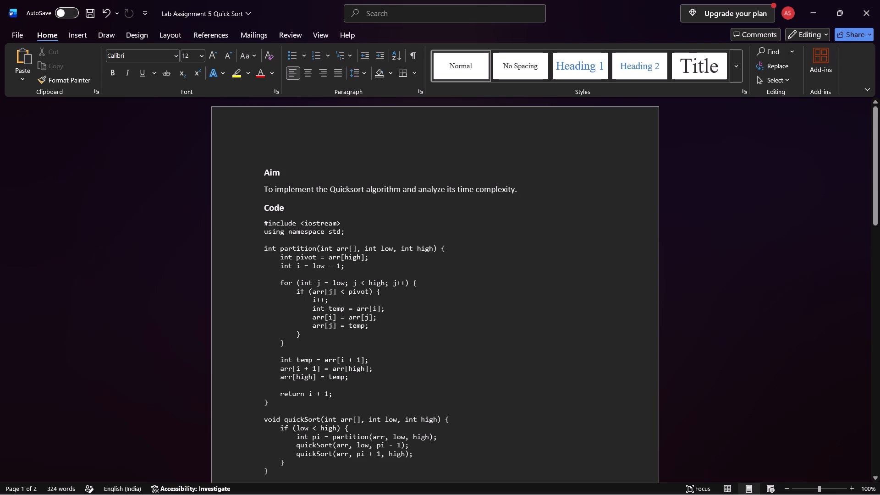
click(801, 1)
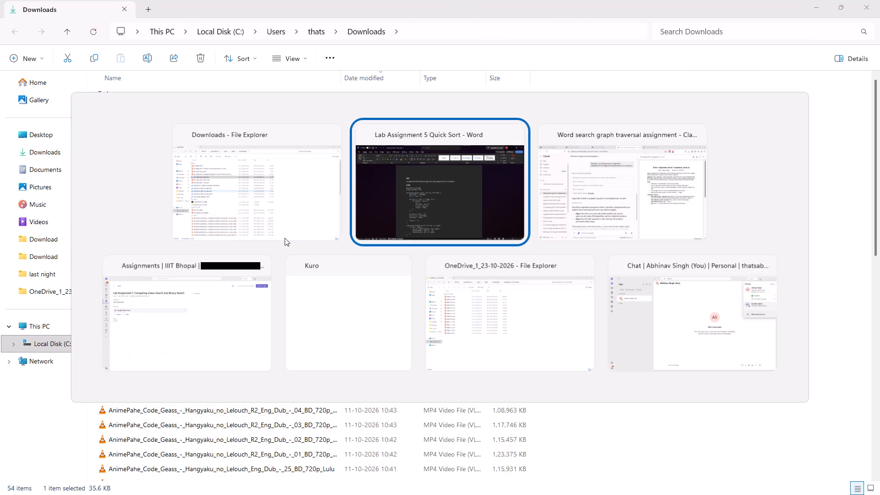
Find the Recycle Bin, restore the deleted Assignments 1 Word document to Downloads, and close the Recycle Bin.
scroll(55, 187, up, 3)
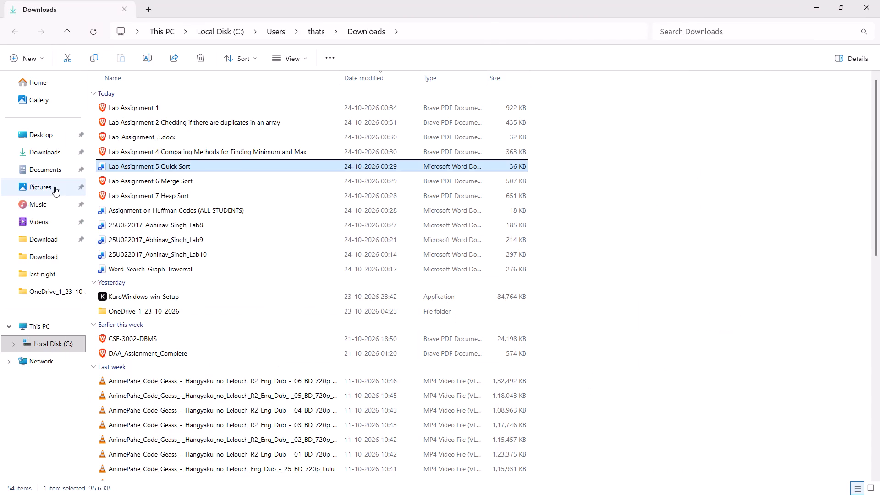
text(re)
text(cy)
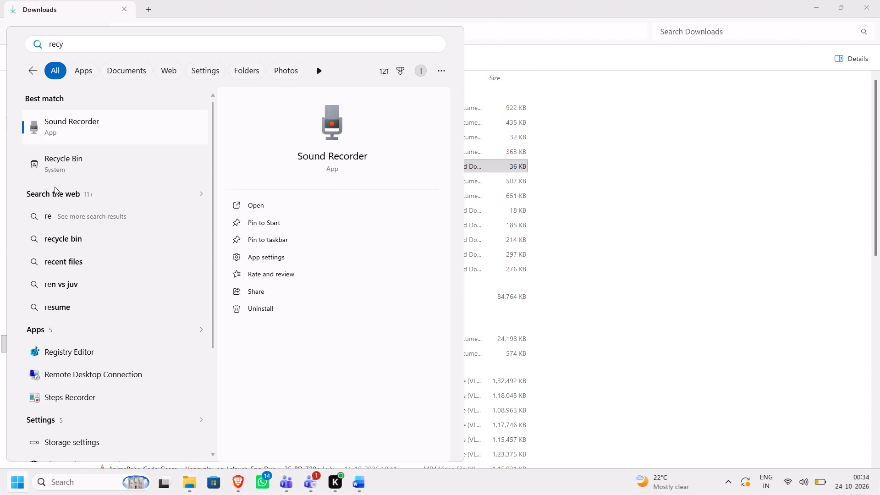
key(Down)
key(Up)
key(Return)
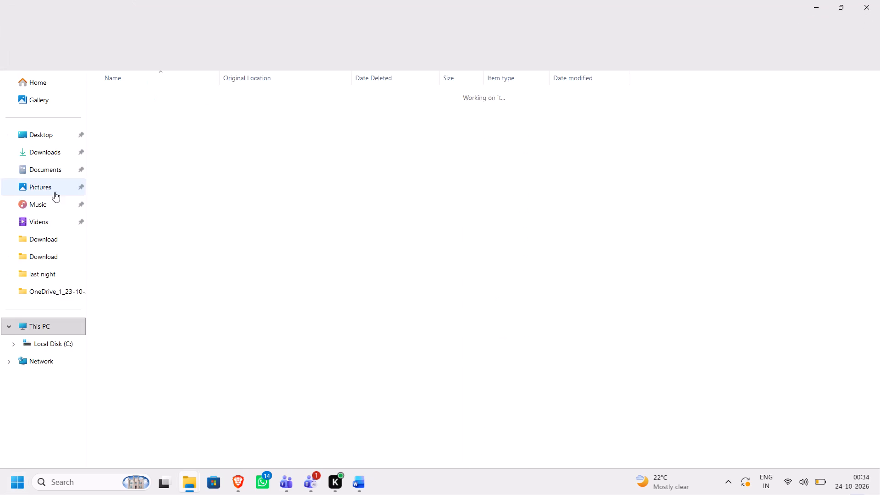
click(129, 110)
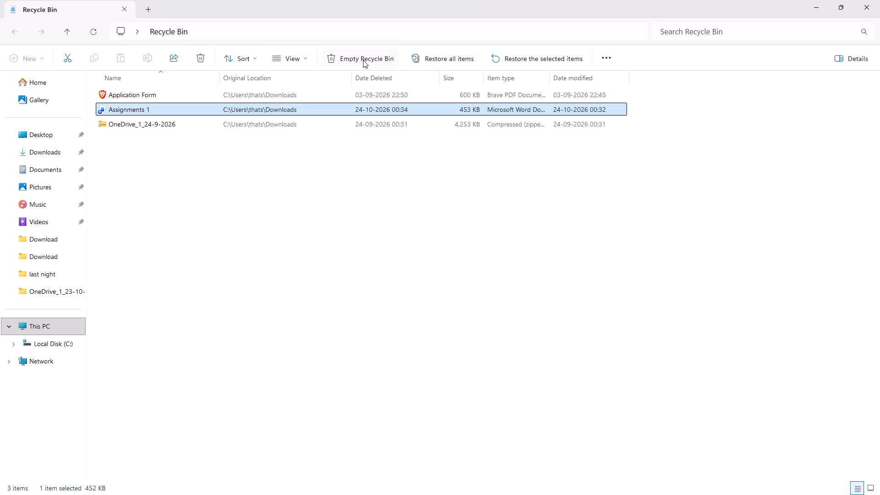
click(500, 58)
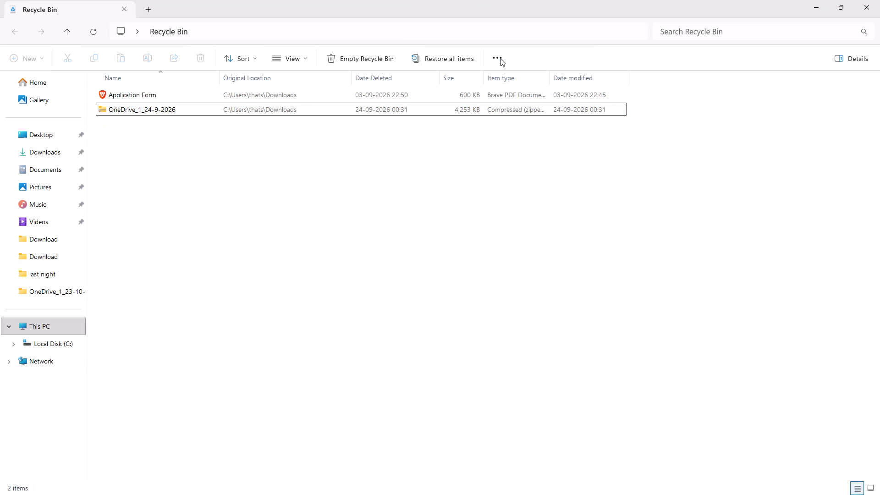
click(879, 0)
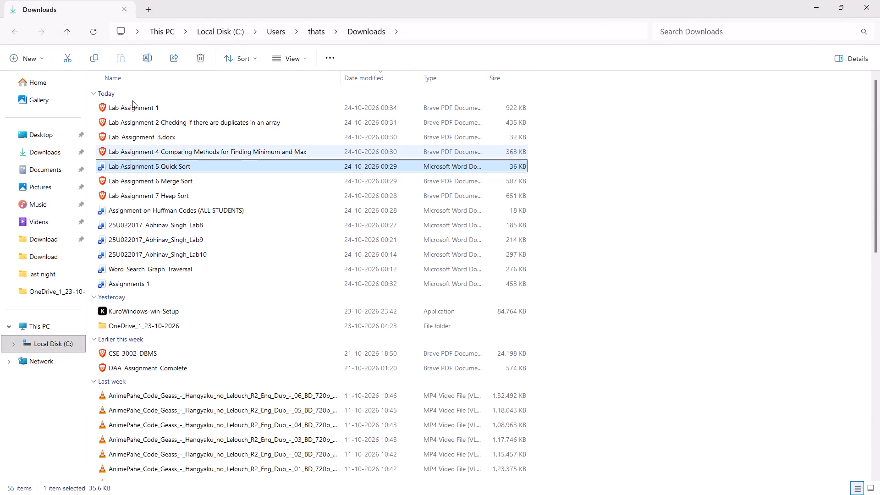
Refresh the Downloads folder and open the Assignments 1 document in Word.
click(91, 36)
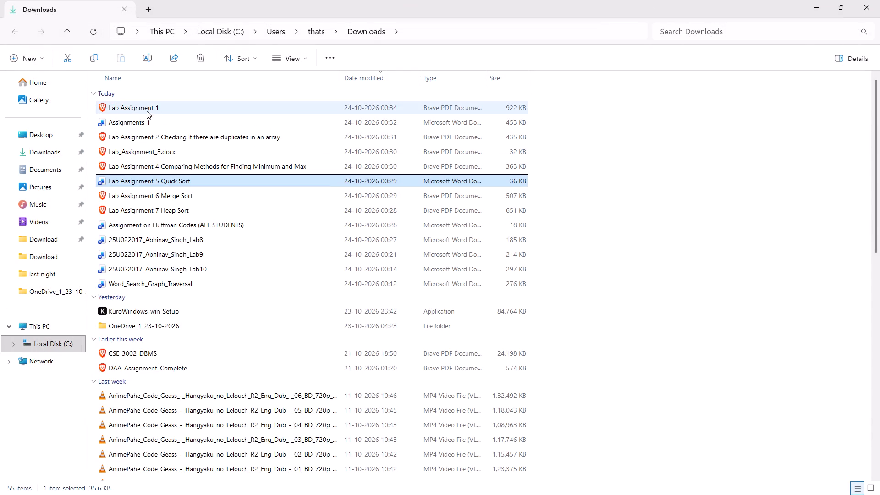
double_click(145, 121)
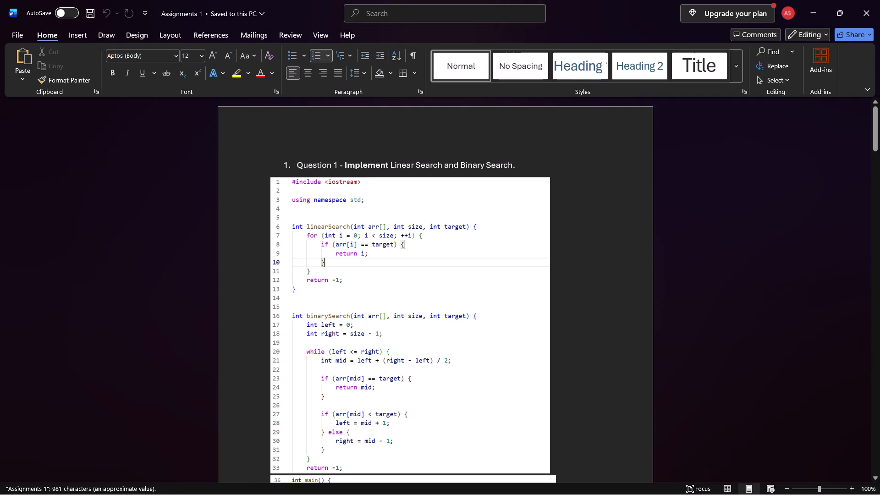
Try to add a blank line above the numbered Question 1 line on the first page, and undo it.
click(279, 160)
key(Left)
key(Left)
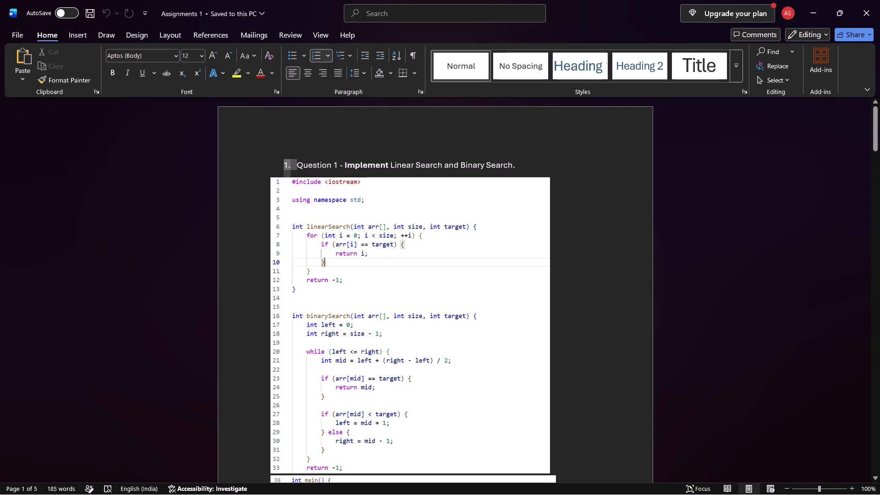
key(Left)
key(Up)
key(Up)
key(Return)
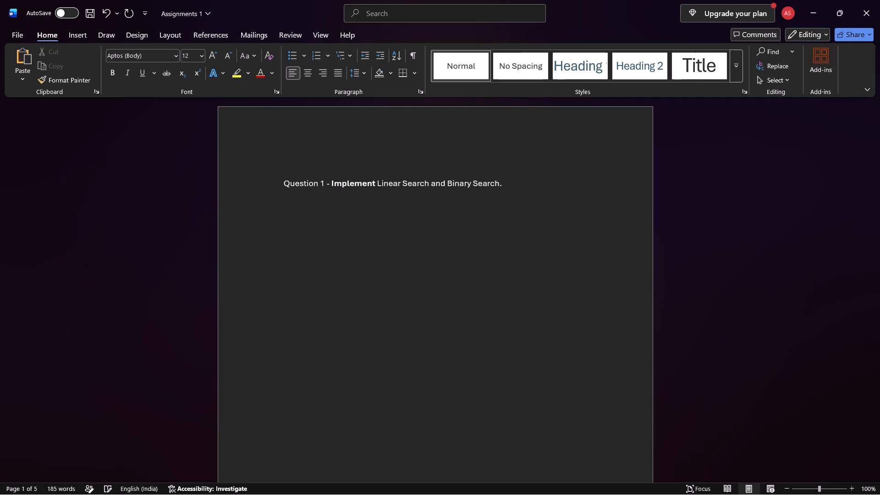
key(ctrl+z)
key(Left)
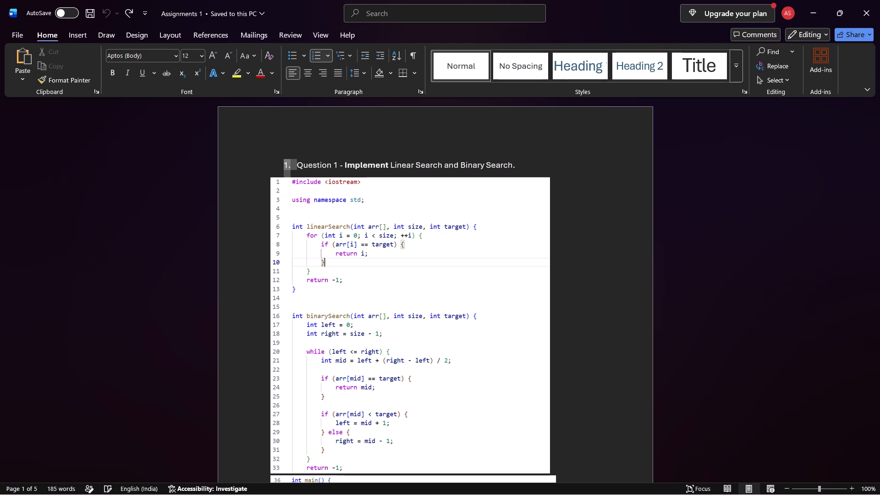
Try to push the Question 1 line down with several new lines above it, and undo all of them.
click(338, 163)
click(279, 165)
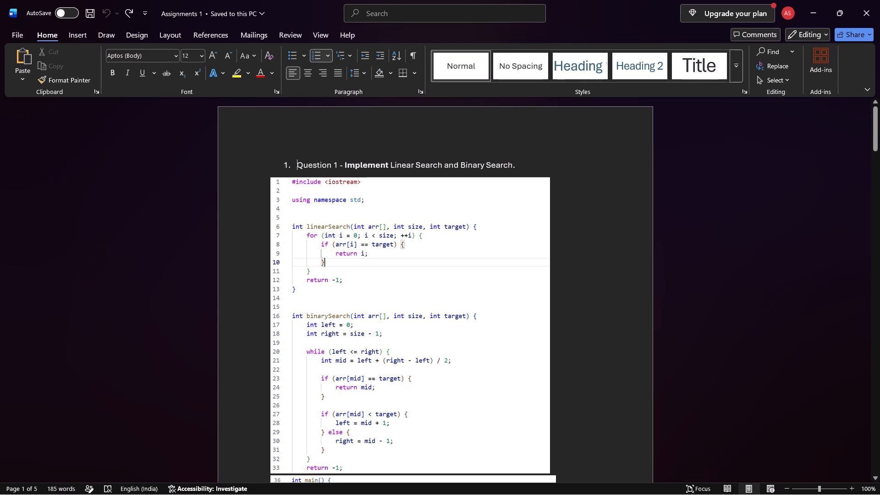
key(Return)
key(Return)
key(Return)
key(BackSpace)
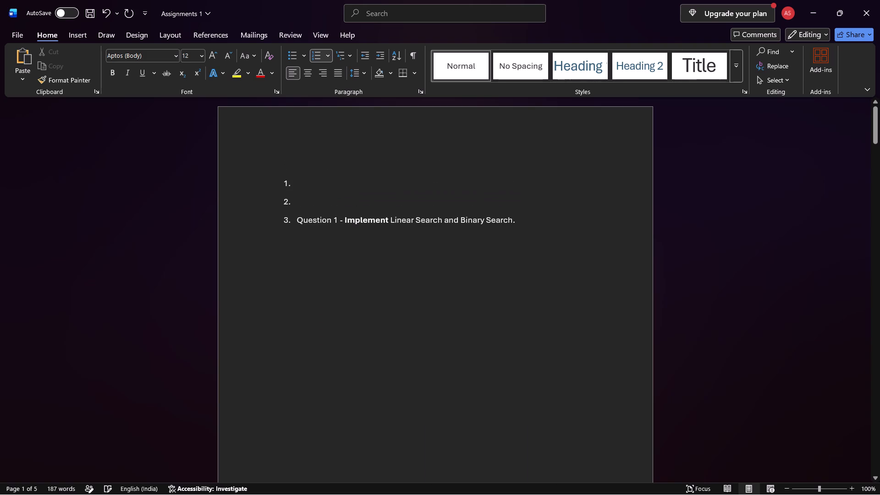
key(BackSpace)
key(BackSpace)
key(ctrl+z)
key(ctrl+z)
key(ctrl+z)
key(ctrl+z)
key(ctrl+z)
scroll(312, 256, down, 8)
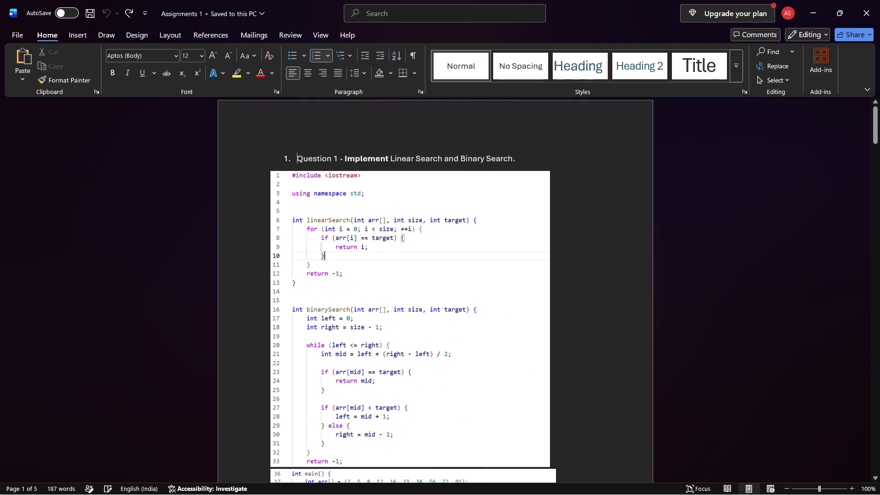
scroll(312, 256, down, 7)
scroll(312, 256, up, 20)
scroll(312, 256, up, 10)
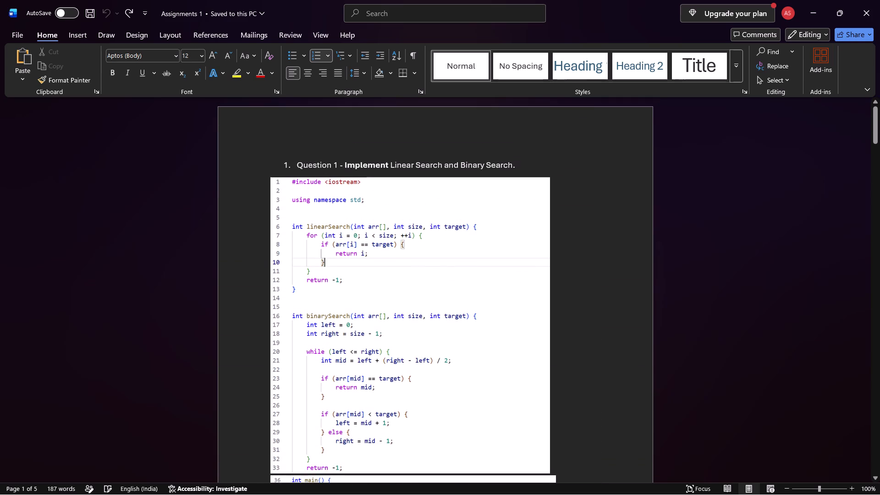
Insert a blank page before Question 1 and remove the list number from that new first page.
click(280, 158)
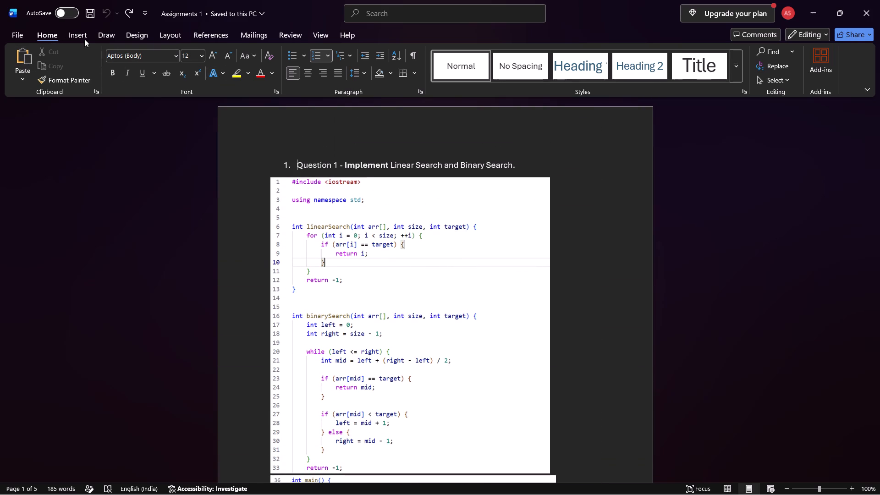
click(74, 31)
click(42, 75)
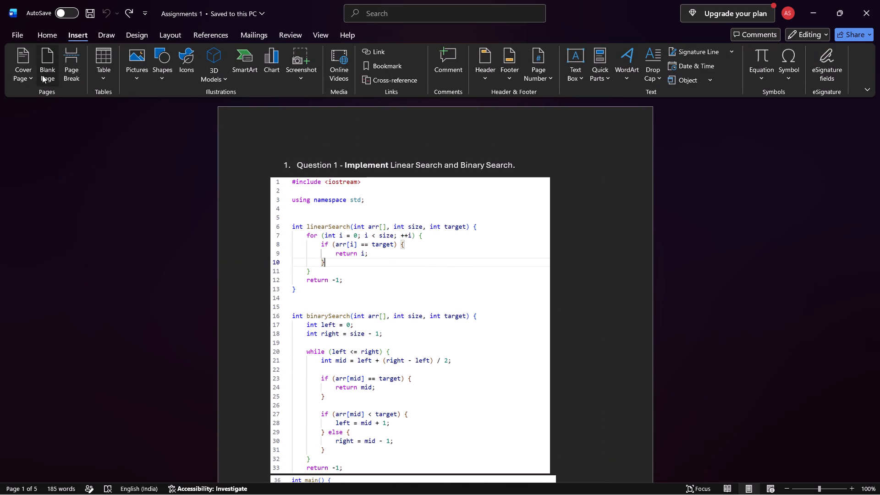
scroll(278, 200, up, 3)
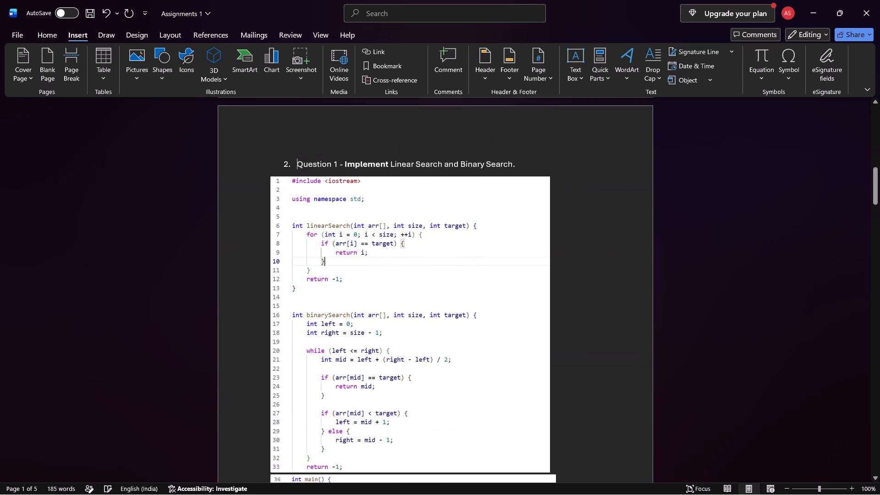
scroll(278, 200, up, 3)
click(295, 160)
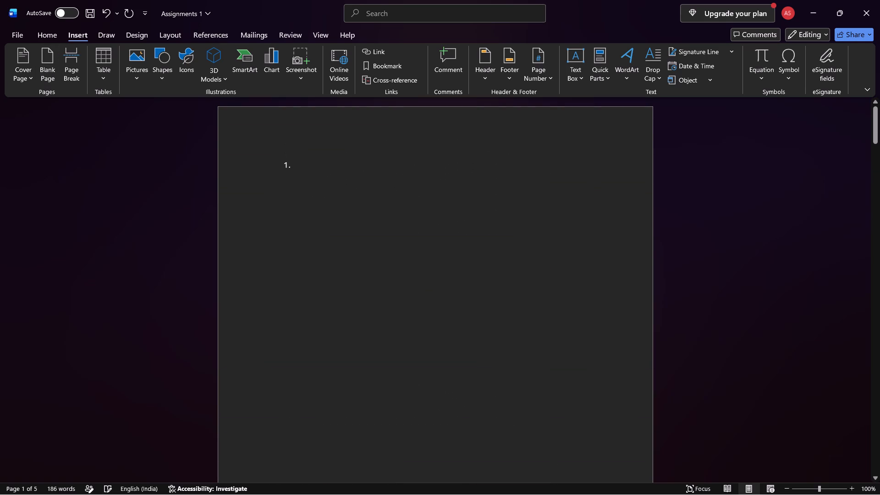
key(BackSpace)
double_click(295, 160)
scroll(295, 160, down, 2)
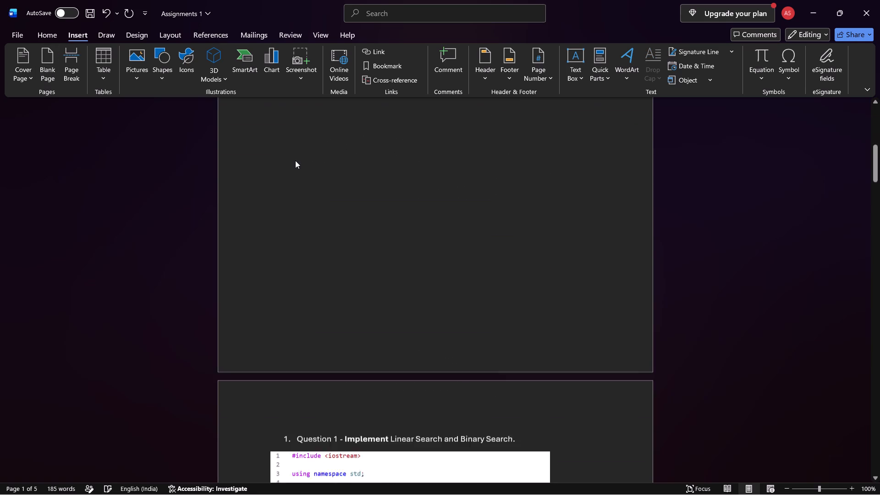
scroll(295, 160, down, 2)
scroll(295, 160, up, 7)
click(365, 176)
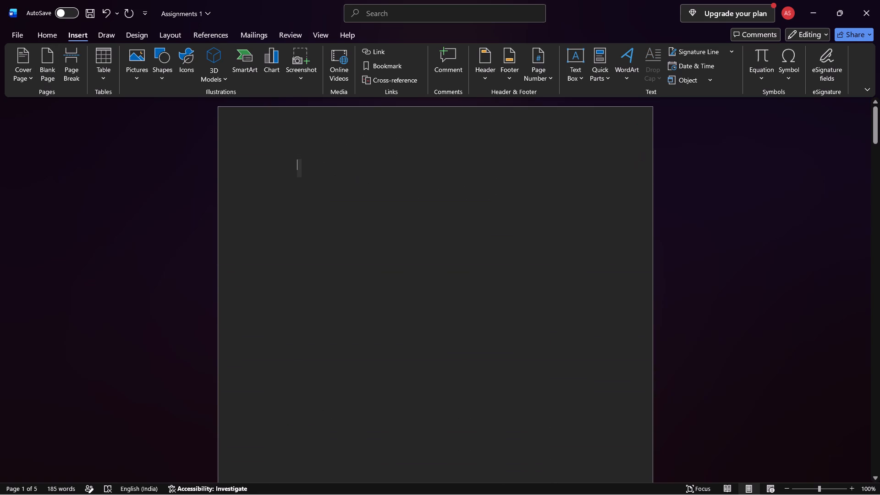
Add the title LAB ASSIGNMENT 1, indented with leading spaces, on the first line of the blank page.
key(space)
key(space)
key(space)
key(space)
key(space)
key(space)
key(space)
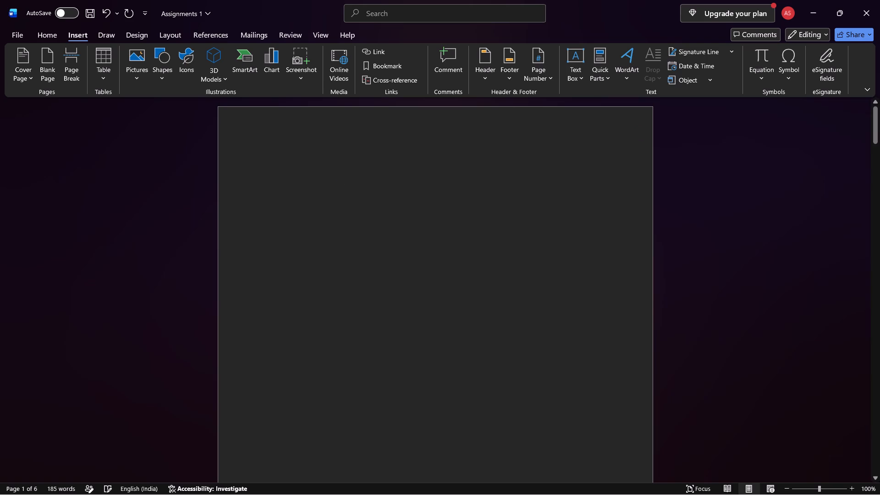
click(58, 32)
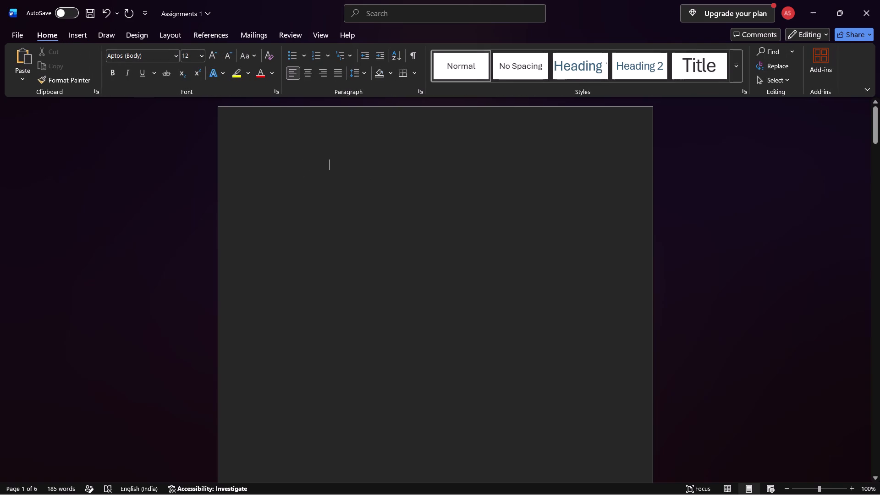
text(LAB ASSIGNMENT)
key(space)
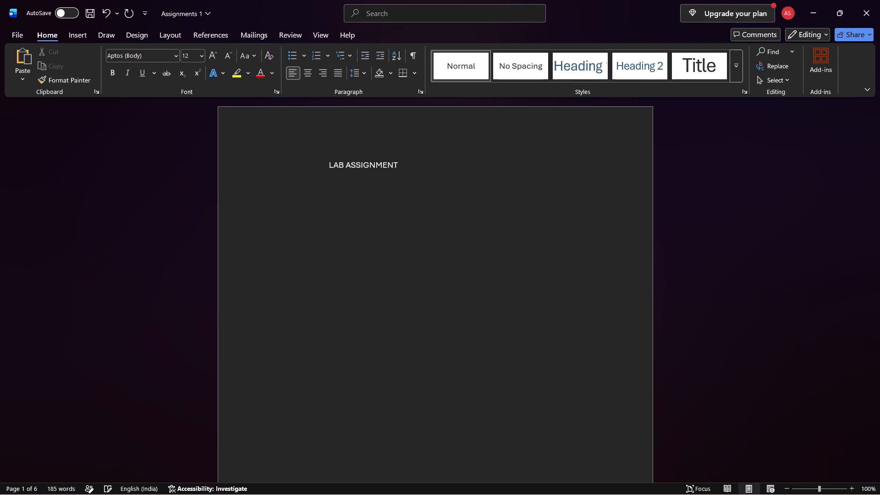
key(1)
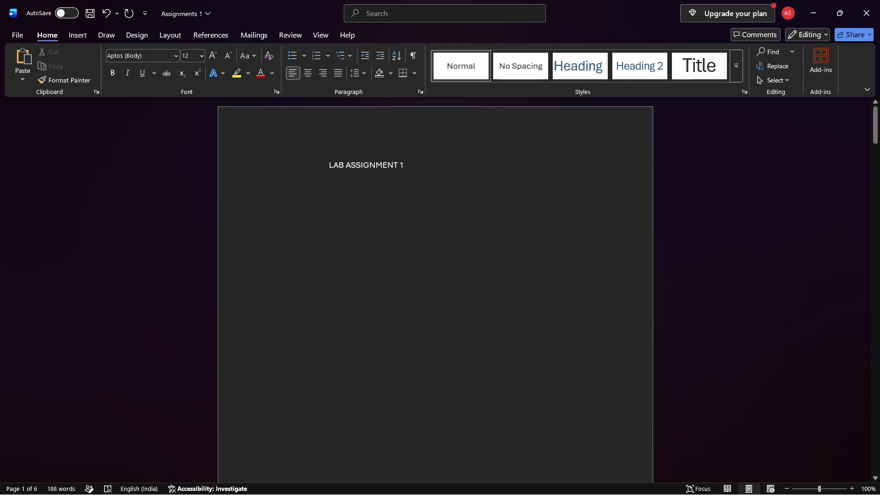
Select the whole document and enlarge its text until the title reaches 26 pt.
key(ctrl+a)
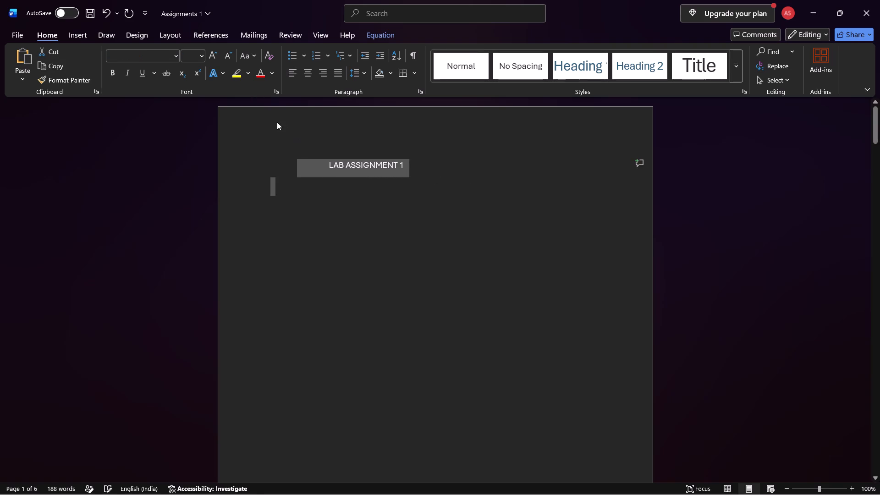
triple_click(216, 58)
triple_click(216, 58)
click(216, 58)
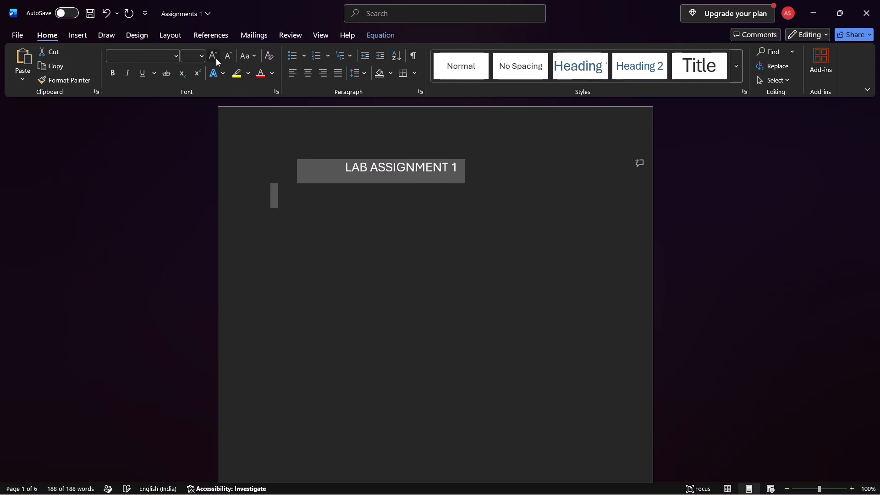
click(332, 218)
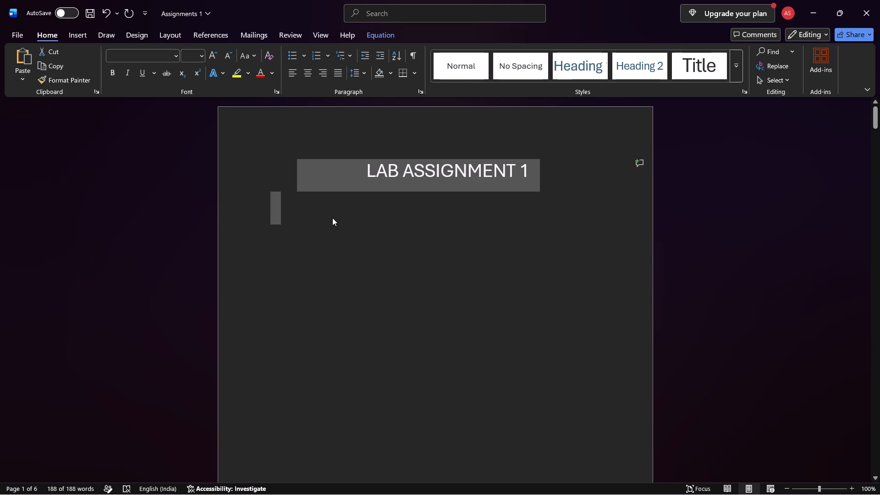
Remove a few leading spaces before LAB ASSIGNMENT 1 to shift the title towards the page centre.
click(346, 172)
key(BackSpace)
key(BackSpace)
key(BackSpace)
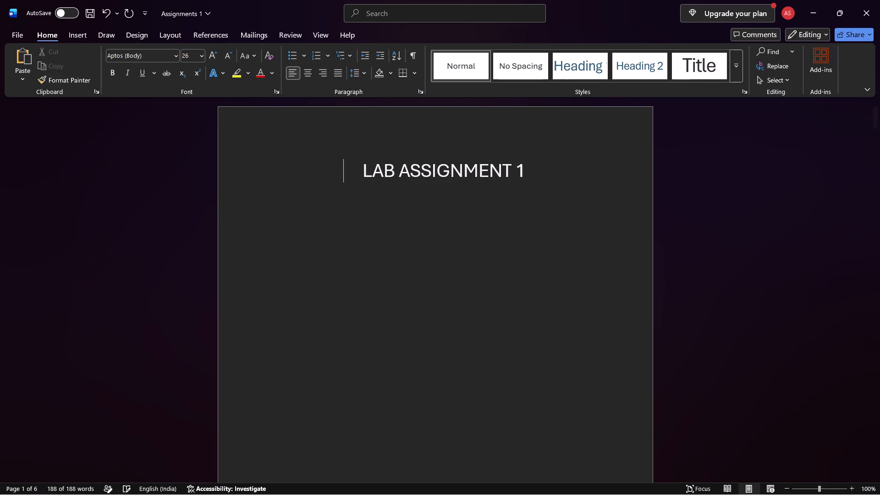
key(BackSpace)
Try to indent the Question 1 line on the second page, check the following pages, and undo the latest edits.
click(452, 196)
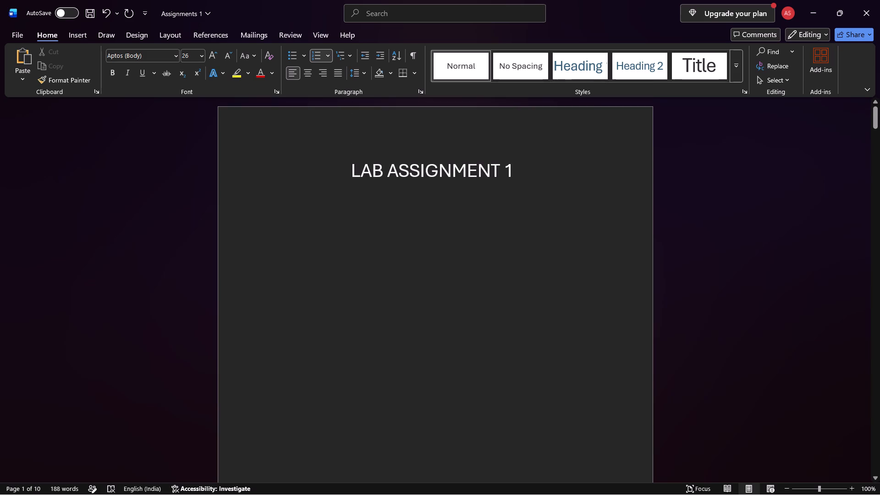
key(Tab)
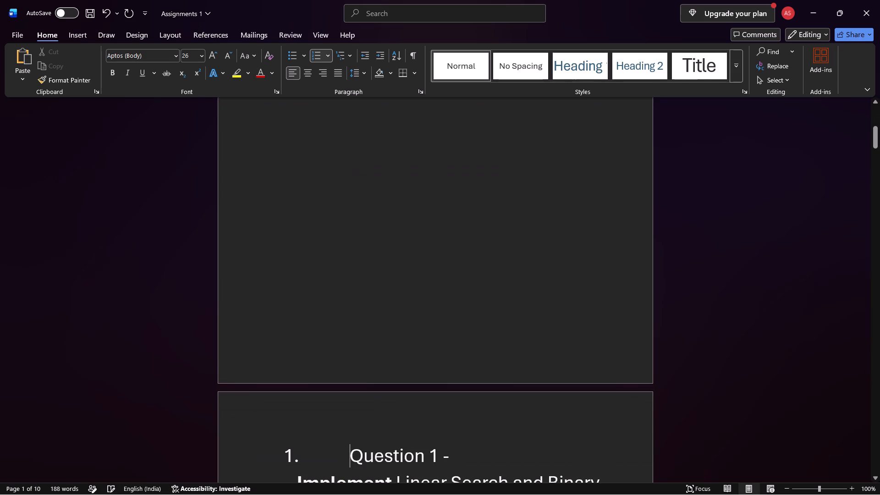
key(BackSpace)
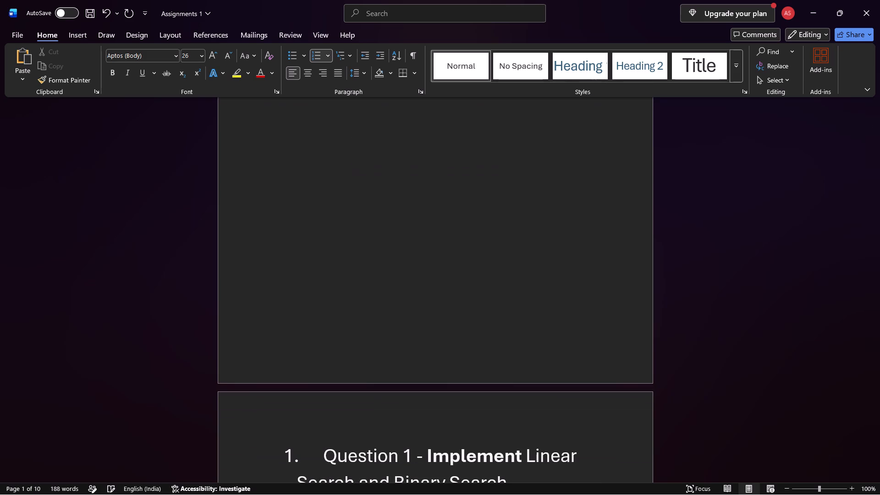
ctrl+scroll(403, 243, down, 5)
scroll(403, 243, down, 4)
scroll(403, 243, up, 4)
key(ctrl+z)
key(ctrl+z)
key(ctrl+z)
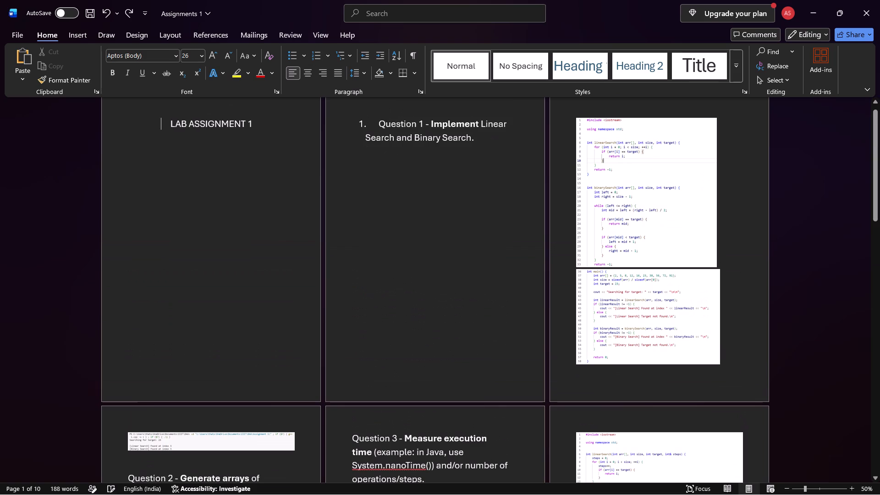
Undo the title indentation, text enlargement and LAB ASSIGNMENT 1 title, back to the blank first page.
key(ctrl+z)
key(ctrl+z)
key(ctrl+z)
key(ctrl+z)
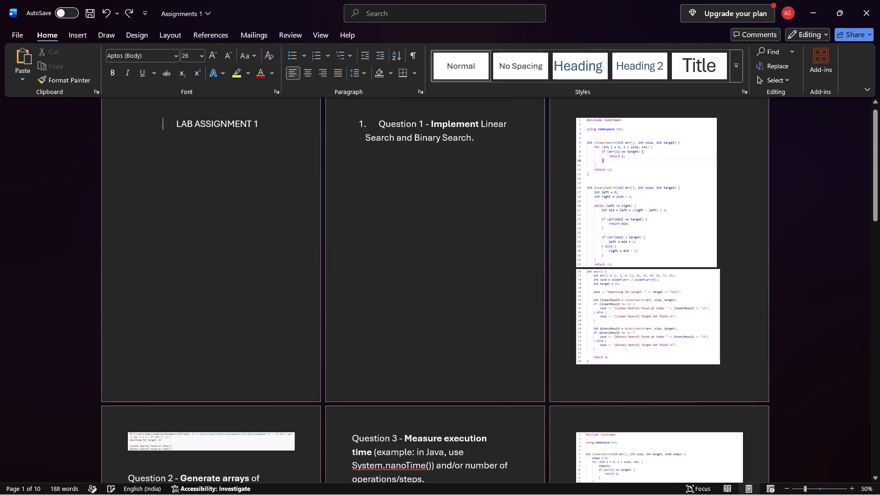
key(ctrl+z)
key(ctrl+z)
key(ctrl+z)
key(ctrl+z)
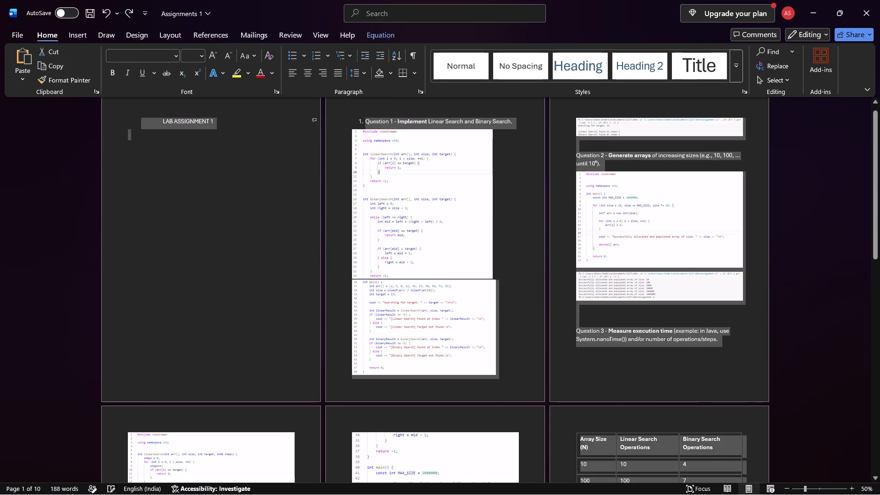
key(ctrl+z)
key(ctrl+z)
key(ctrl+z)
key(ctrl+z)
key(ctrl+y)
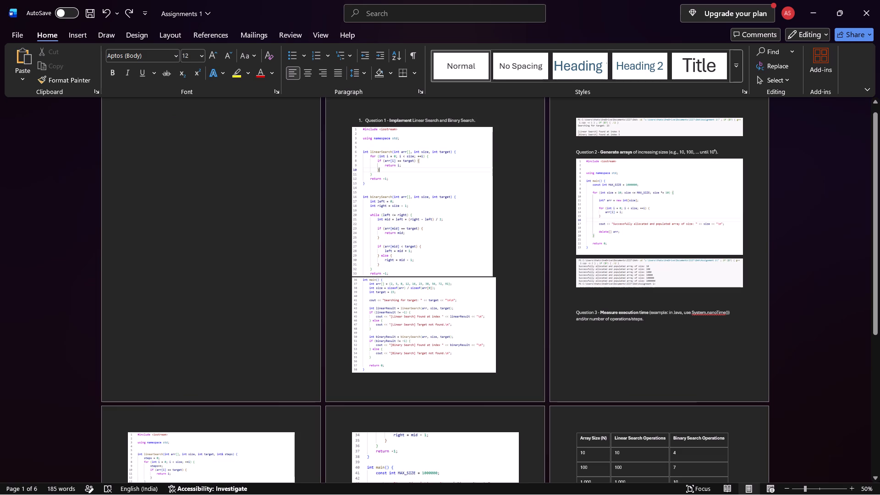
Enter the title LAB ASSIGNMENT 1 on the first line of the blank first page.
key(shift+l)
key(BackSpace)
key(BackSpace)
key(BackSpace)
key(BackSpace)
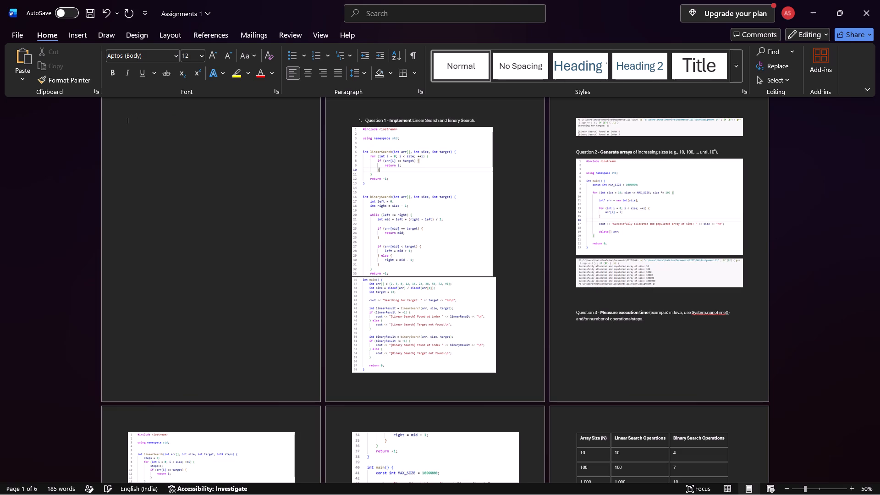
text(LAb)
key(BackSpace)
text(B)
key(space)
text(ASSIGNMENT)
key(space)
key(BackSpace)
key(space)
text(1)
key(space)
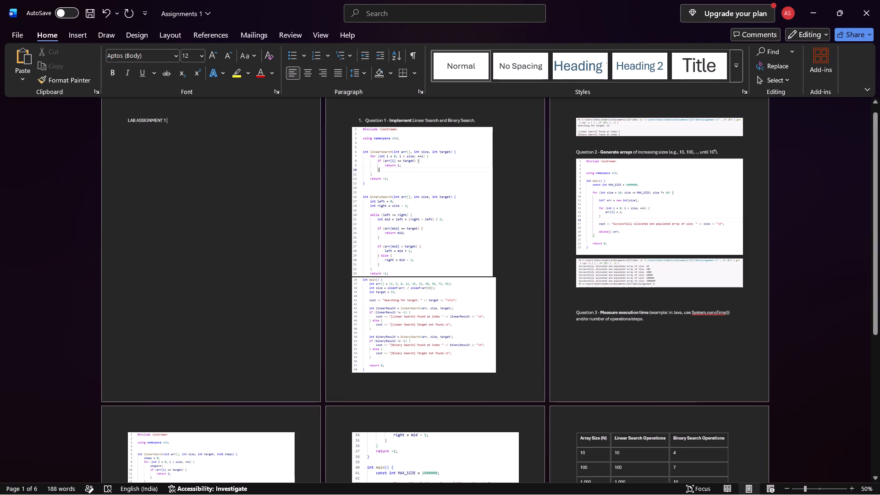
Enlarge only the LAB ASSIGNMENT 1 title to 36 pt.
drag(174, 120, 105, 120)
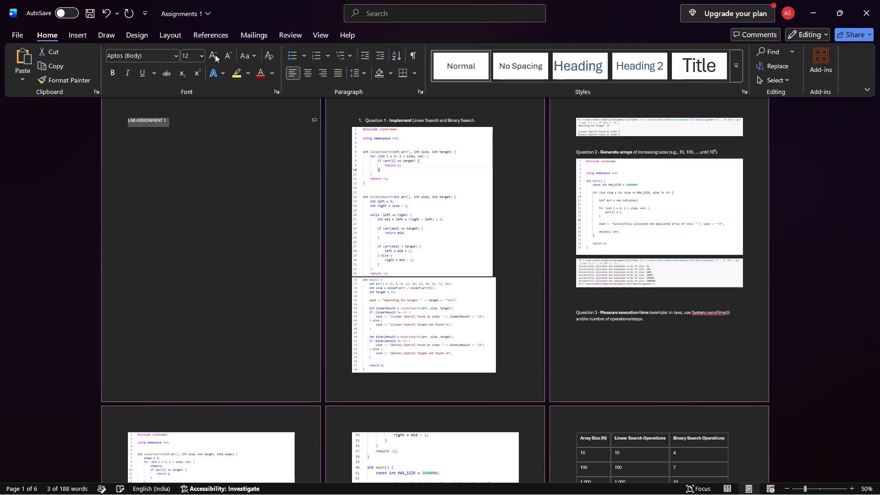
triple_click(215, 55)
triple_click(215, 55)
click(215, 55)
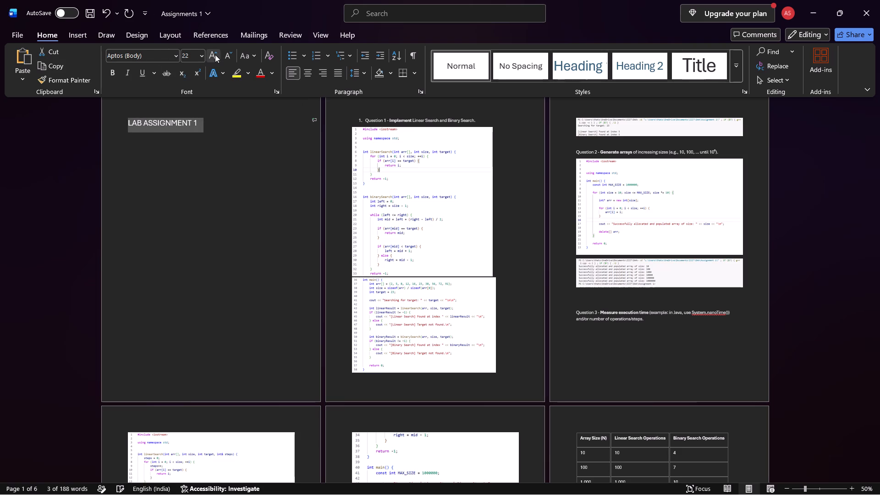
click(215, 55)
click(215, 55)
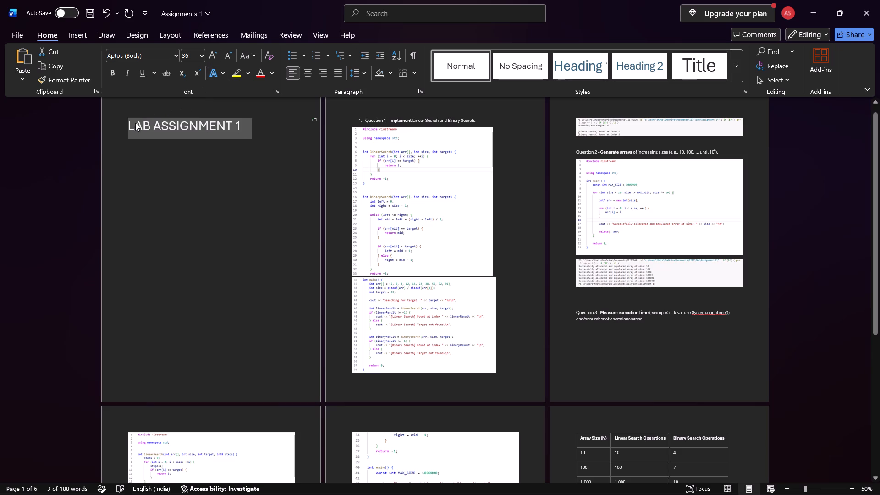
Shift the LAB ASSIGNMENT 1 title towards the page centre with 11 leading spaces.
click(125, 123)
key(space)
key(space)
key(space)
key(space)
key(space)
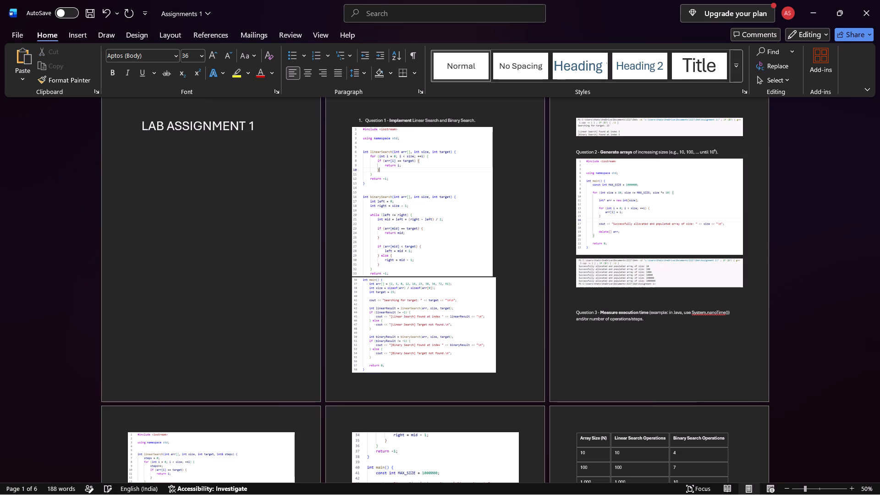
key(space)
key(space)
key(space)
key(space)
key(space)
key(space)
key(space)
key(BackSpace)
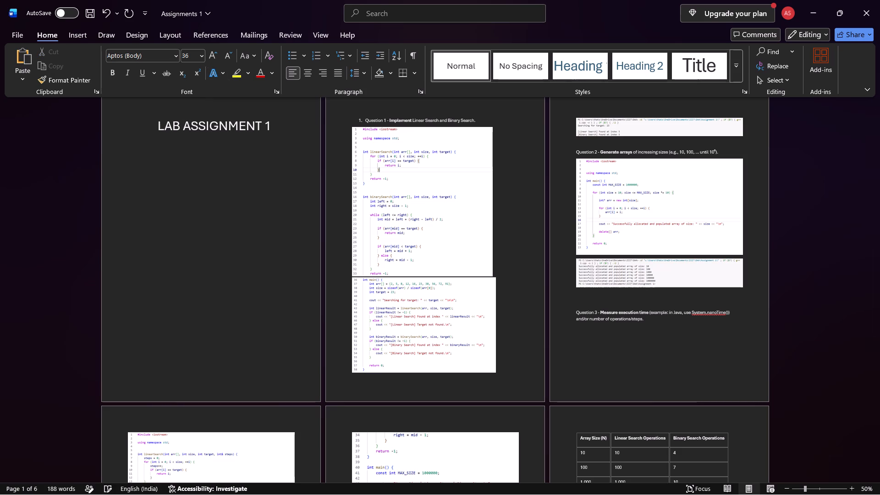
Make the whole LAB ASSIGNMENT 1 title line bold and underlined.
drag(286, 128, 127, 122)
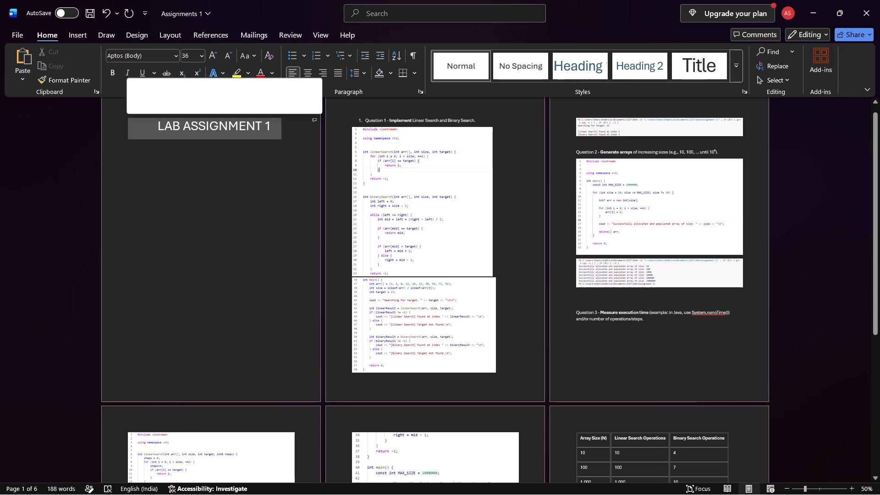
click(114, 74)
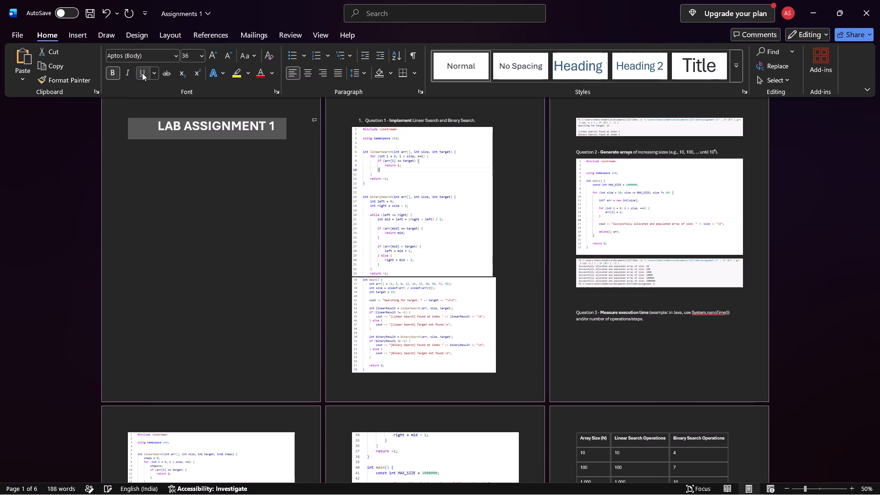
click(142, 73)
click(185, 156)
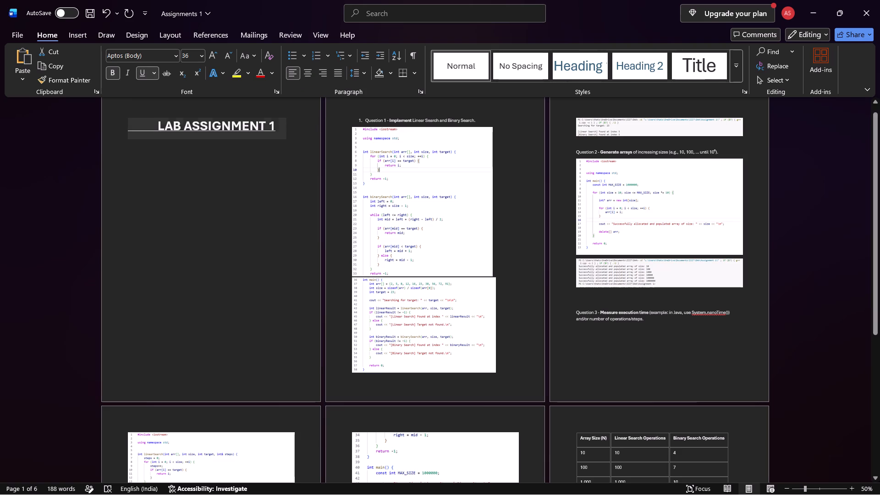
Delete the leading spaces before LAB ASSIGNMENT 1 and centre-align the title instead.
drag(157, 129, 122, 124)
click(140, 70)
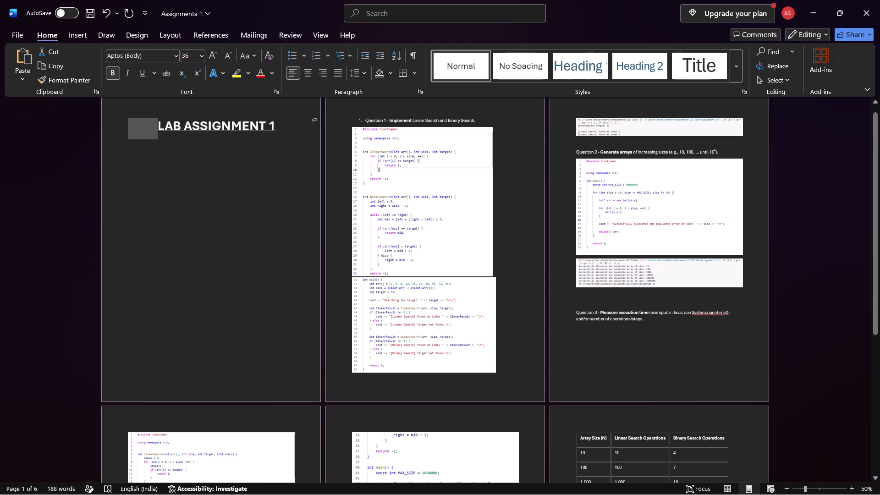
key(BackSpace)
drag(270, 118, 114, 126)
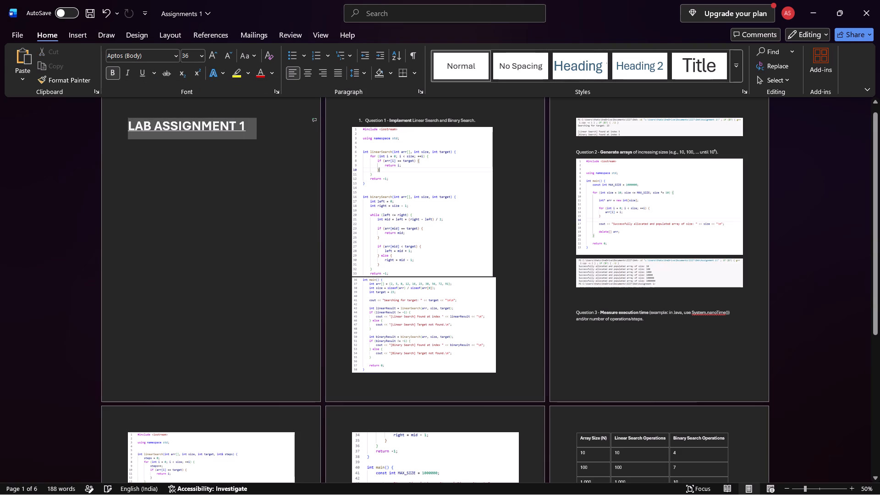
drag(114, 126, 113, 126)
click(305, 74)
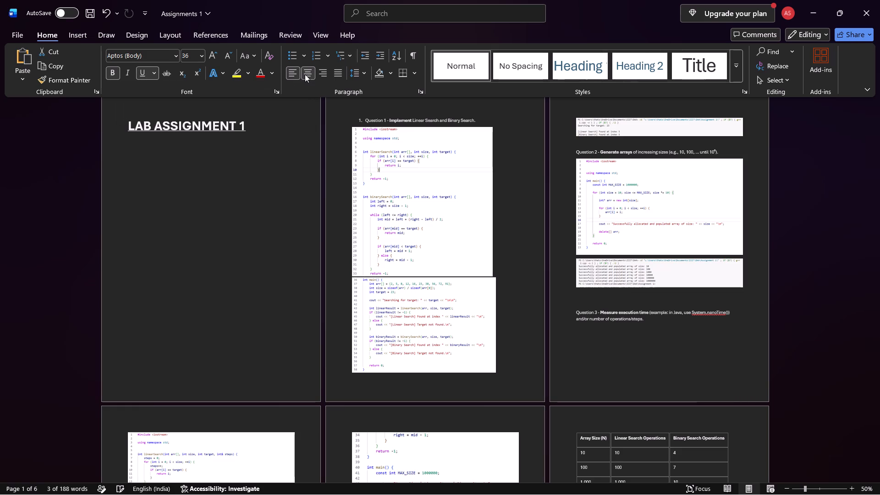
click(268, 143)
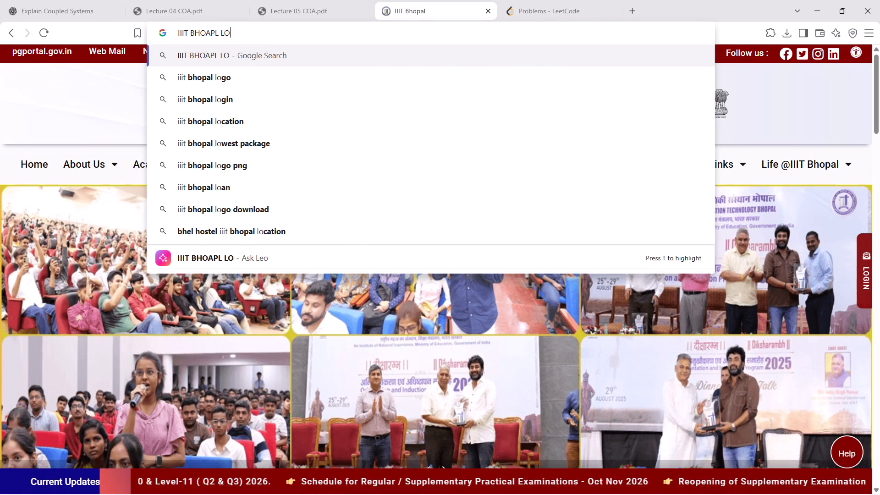
Search the web for "iiit bhopal logo" and save the Facebook result's round logo to Downloads as a JPEG named images.
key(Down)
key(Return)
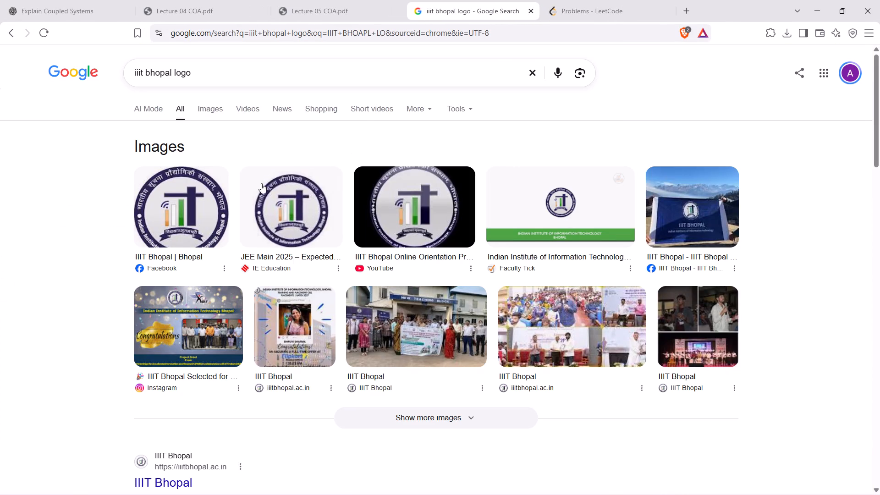
click(172, 200)
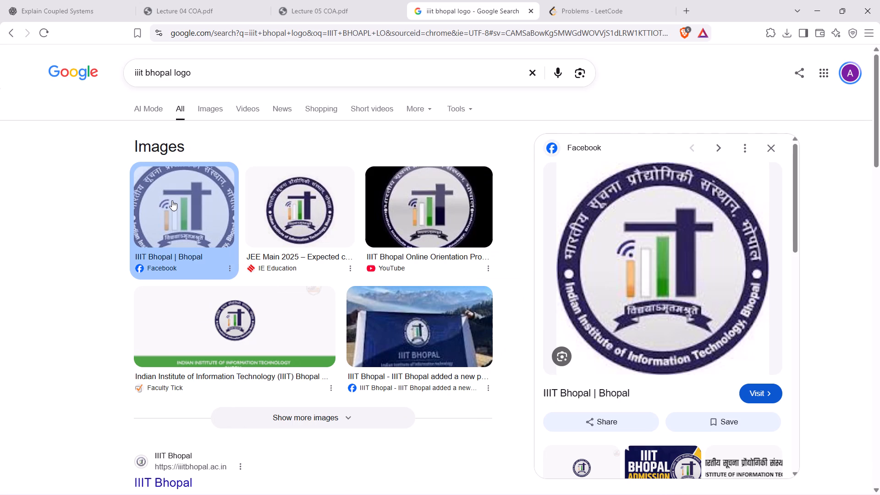
right_click(643, 226)
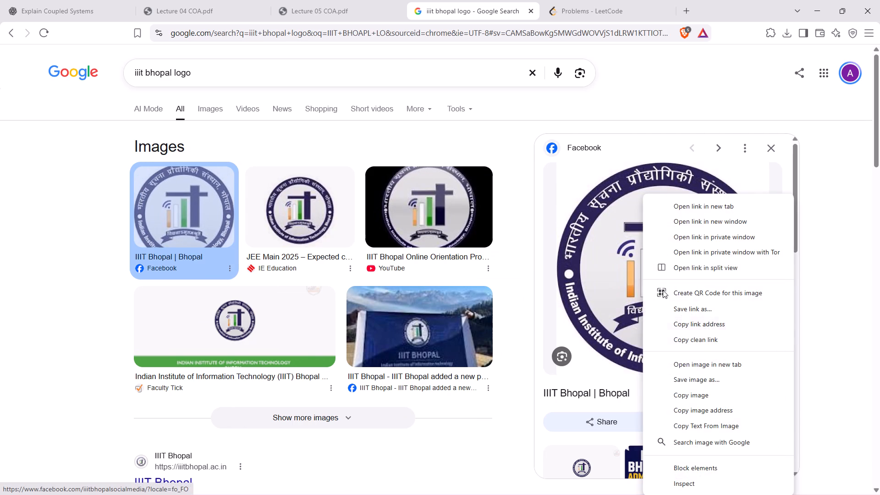
click(688, 381)
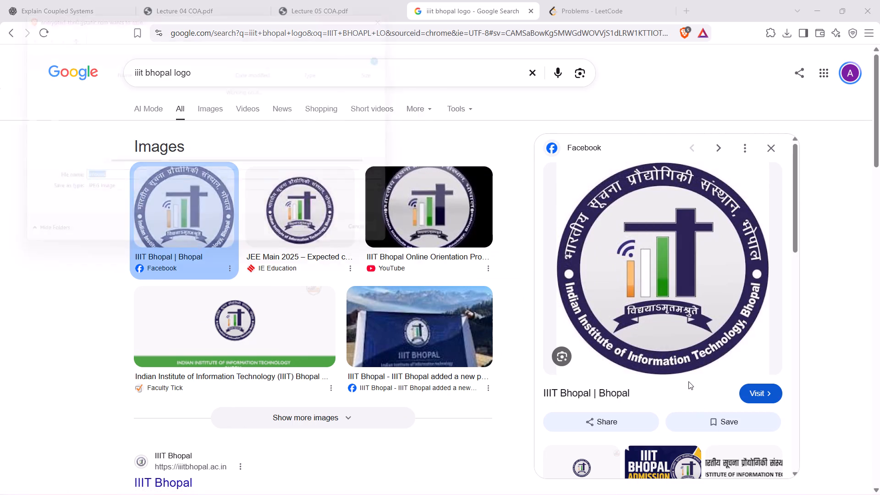
click(333, 244)
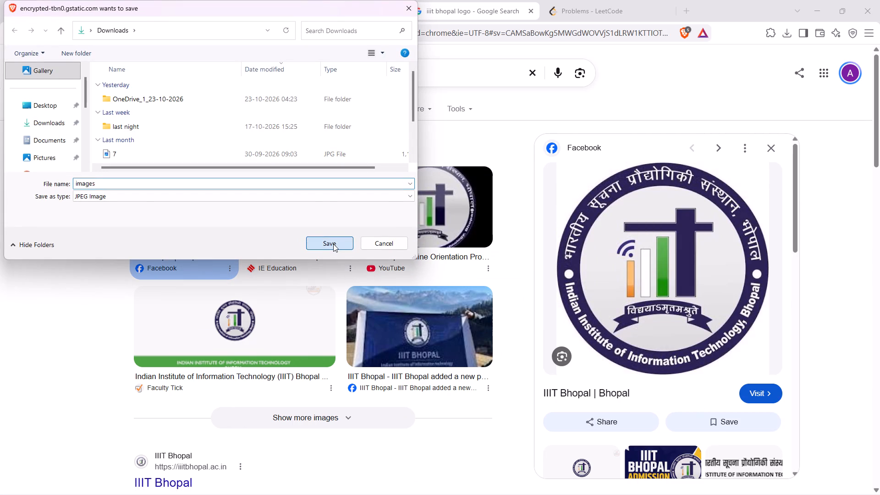
key(ctrl+w)
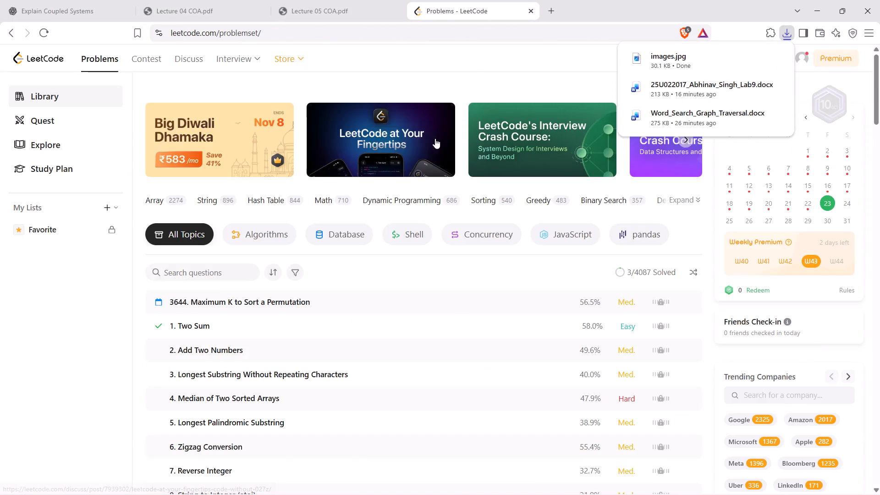
Switch back to the Assignments 1 document in Word and place the cursor below the LAB ASSIGNMENT 1 title.
key(alt+Tab)
click(213, 176)
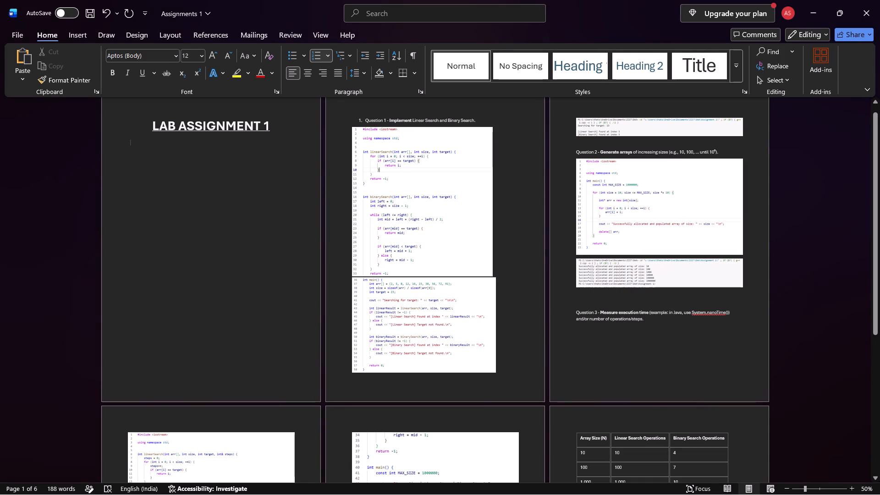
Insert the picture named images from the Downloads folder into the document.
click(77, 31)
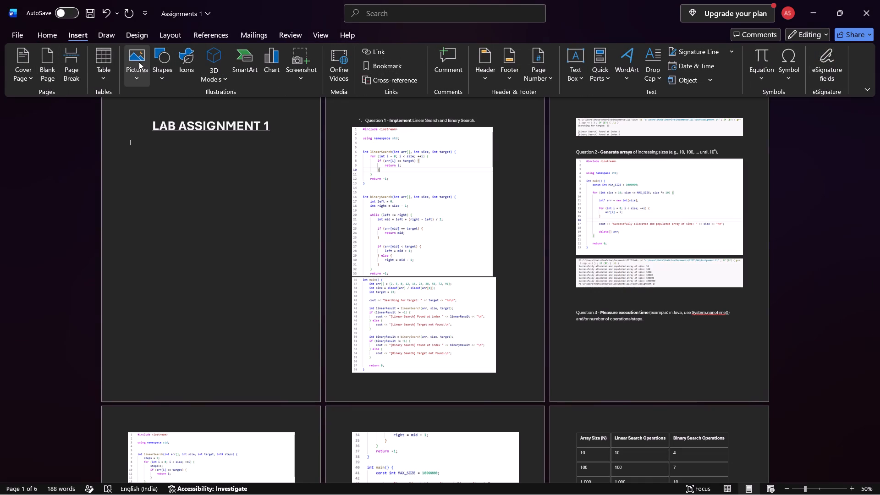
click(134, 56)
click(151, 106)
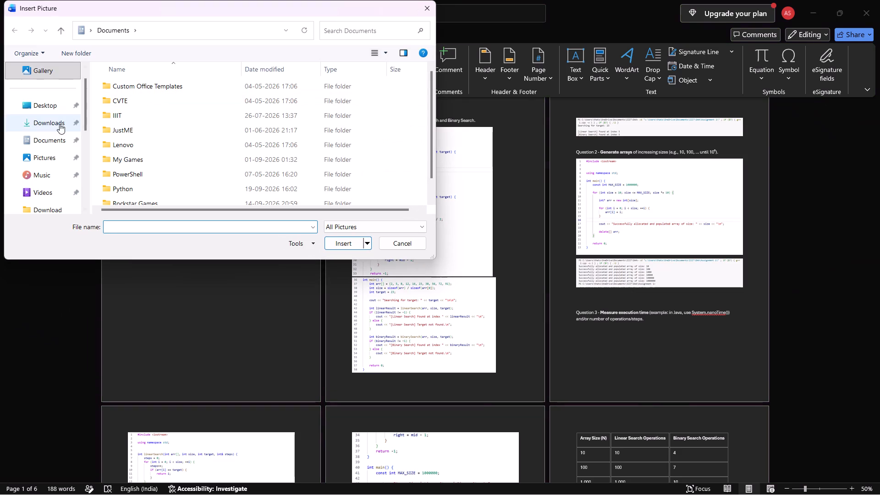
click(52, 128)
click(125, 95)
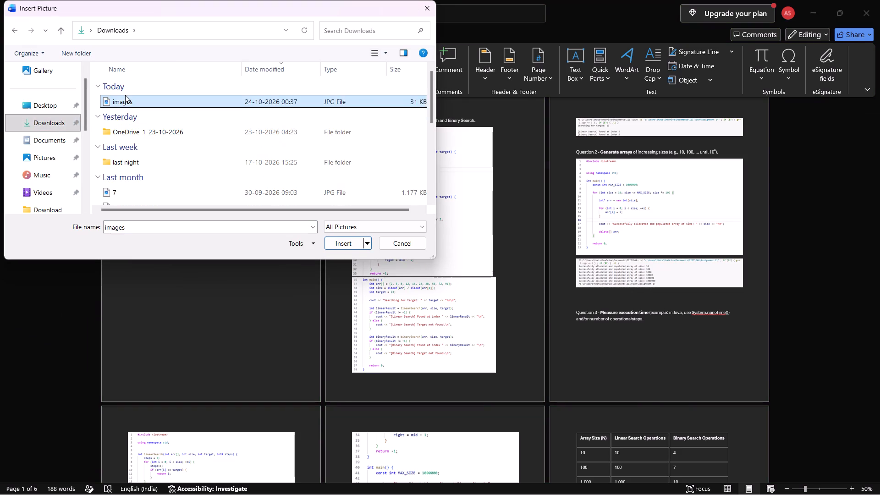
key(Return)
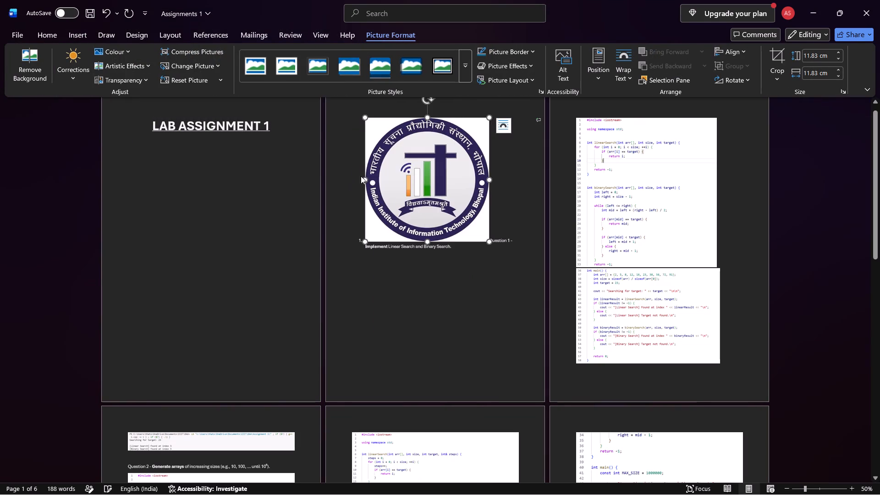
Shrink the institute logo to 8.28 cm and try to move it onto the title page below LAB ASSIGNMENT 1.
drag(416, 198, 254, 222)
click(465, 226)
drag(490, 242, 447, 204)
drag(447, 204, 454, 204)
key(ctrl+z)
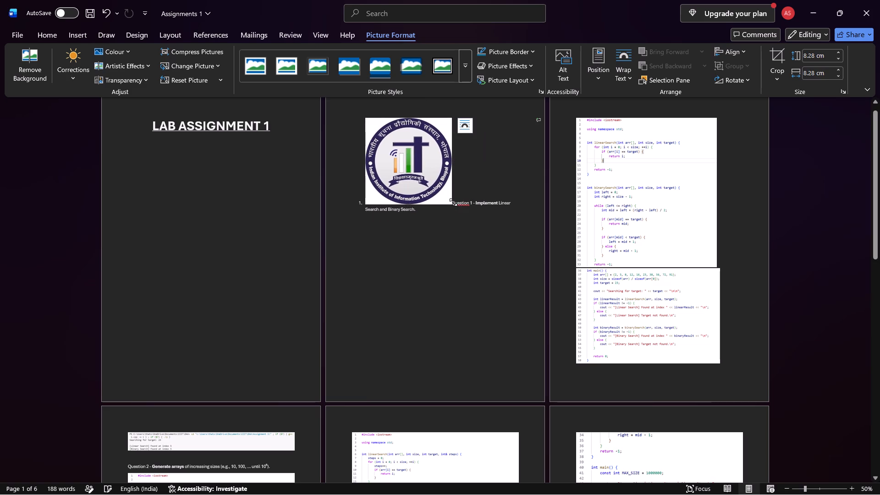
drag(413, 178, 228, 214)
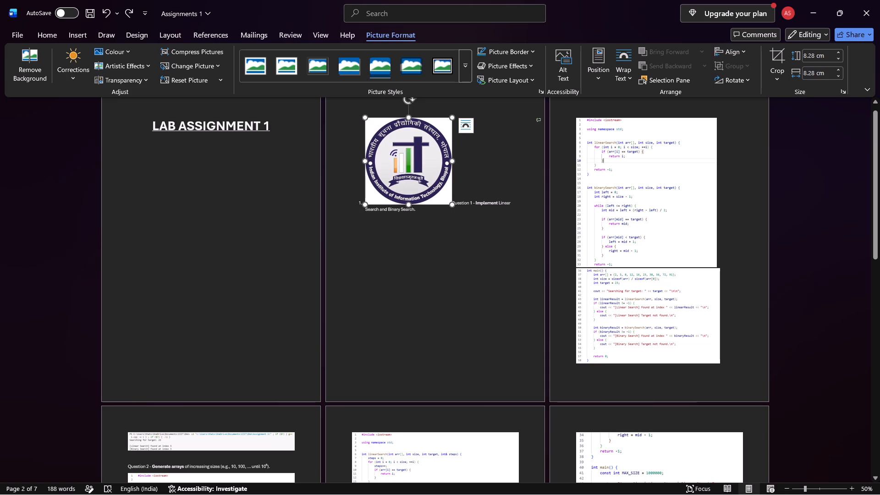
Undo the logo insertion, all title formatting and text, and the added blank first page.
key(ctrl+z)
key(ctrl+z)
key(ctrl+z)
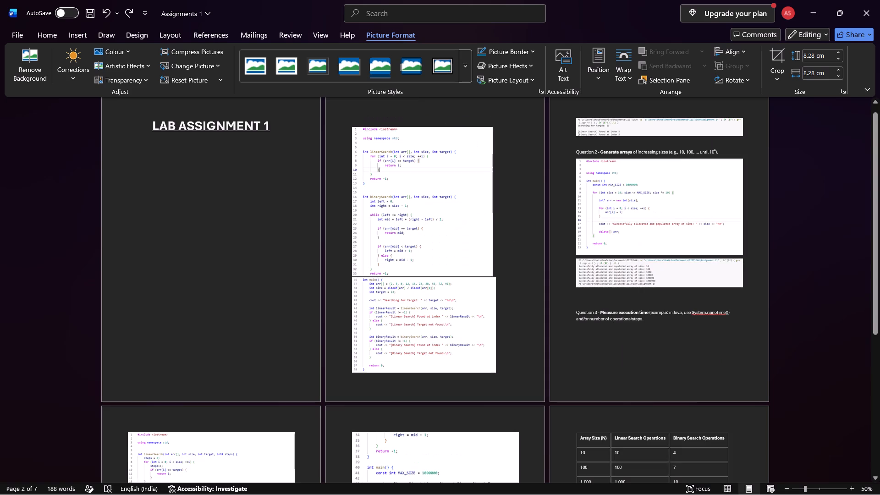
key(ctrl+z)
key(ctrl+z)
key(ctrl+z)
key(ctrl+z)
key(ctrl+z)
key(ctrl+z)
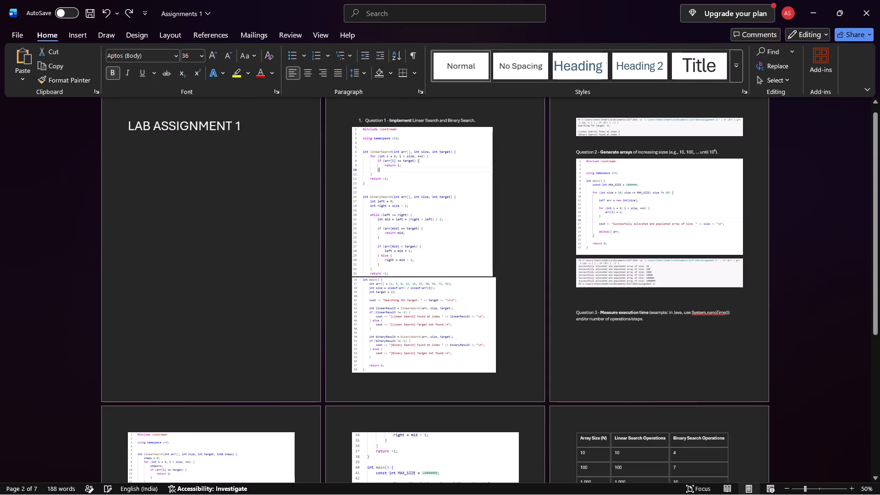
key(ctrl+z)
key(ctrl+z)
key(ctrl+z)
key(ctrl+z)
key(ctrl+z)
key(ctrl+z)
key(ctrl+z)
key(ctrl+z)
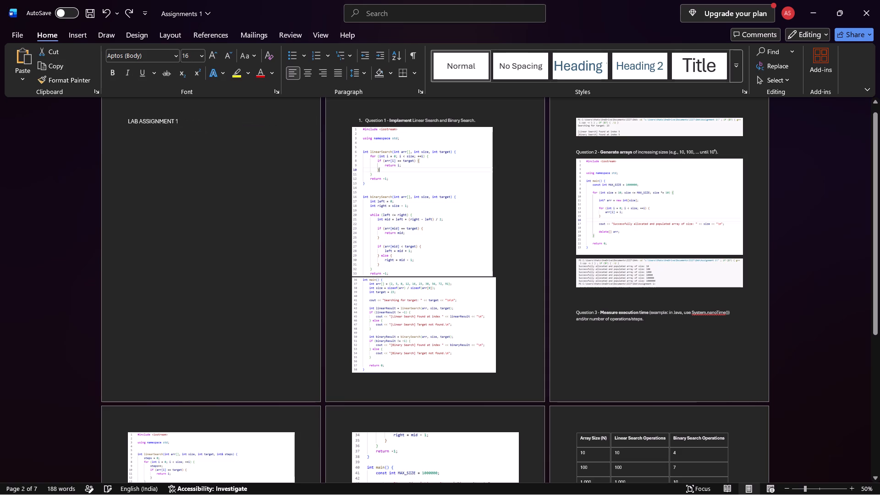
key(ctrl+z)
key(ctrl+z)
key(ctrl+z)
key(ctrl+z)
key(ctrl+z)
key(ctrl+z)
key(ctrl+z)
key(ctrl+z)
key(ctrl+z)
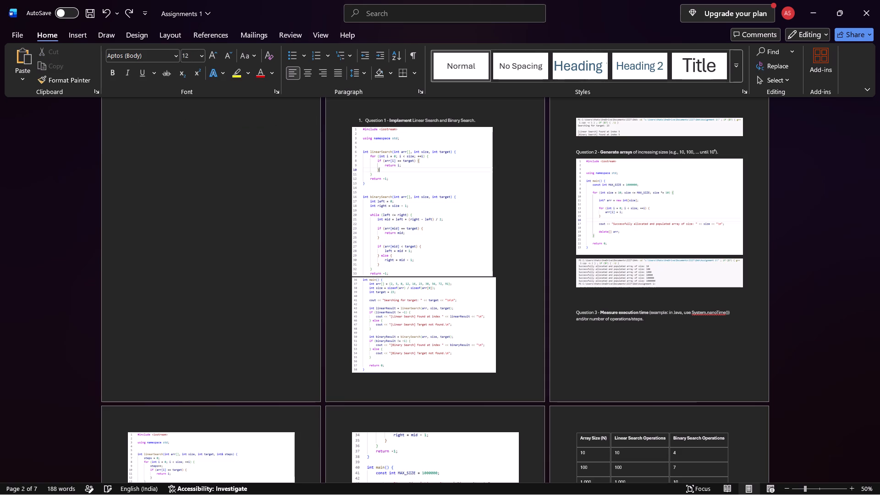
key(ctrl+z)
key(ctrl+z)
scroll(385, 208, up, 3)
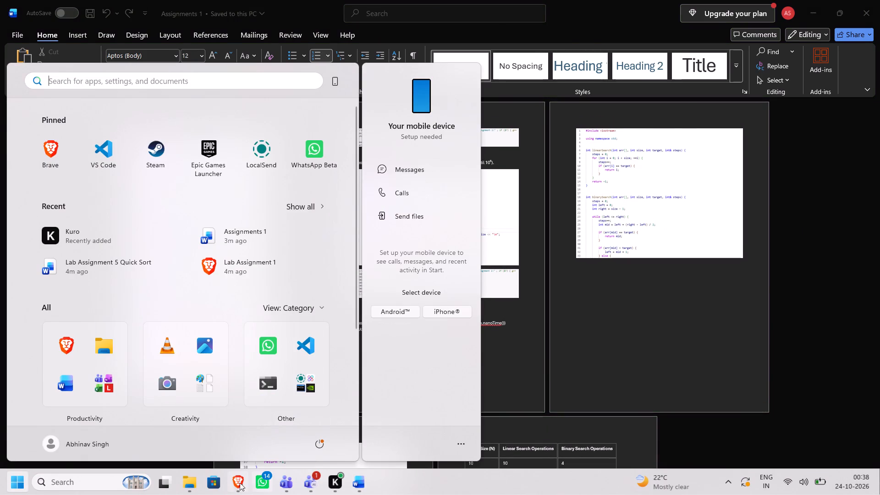
Switch to Brave, search the web for canva and open the Canva website.
click(235, 484)
click(548, 16)
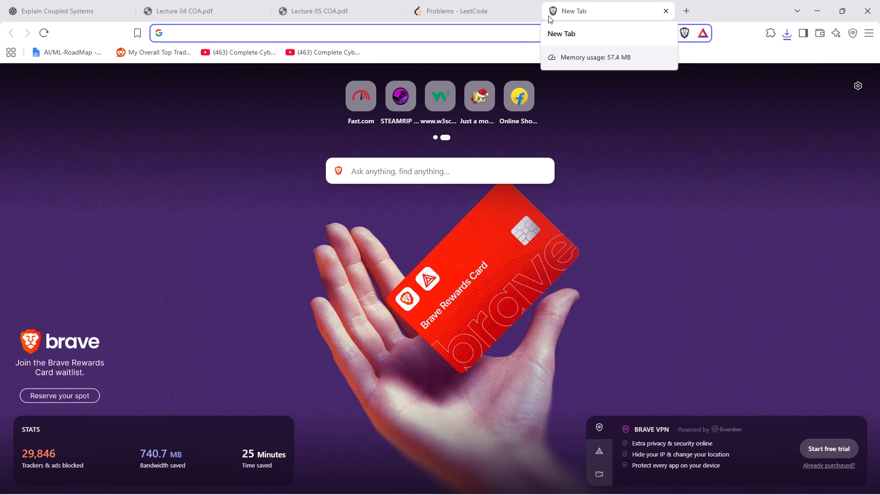
text(canva)
key(Return)
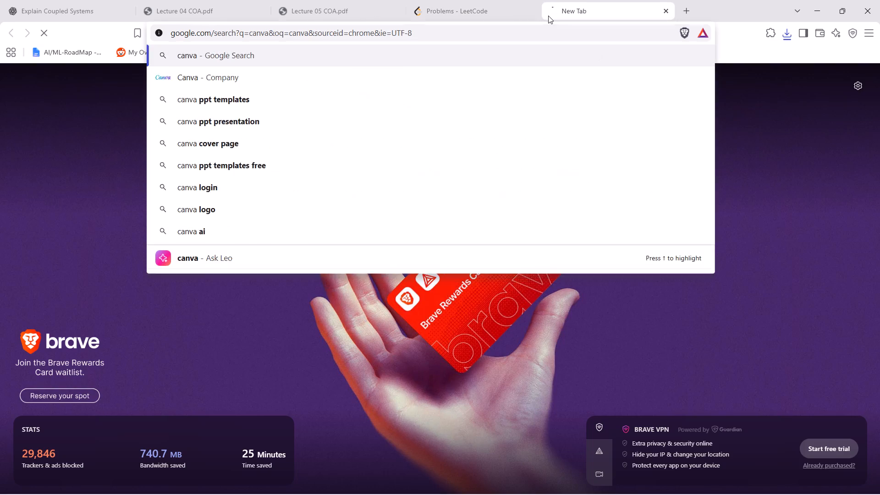
click(186, 169)
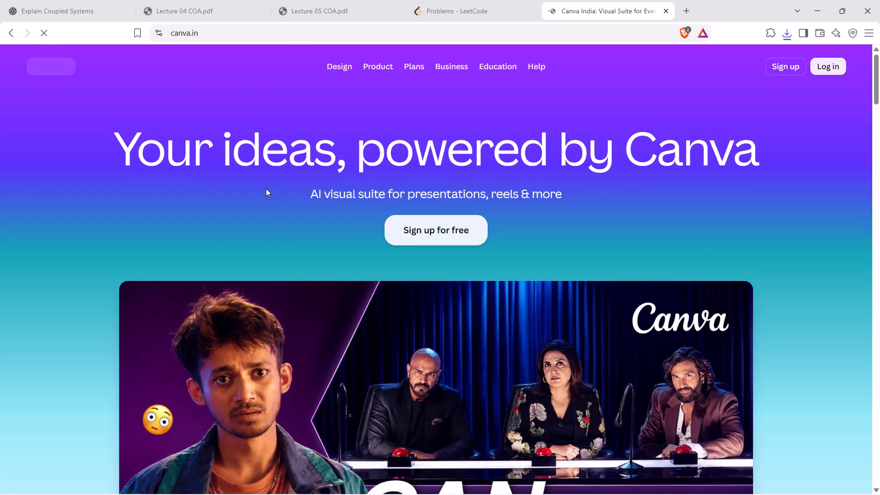
Start logging in to Canva.
click(836, 65)
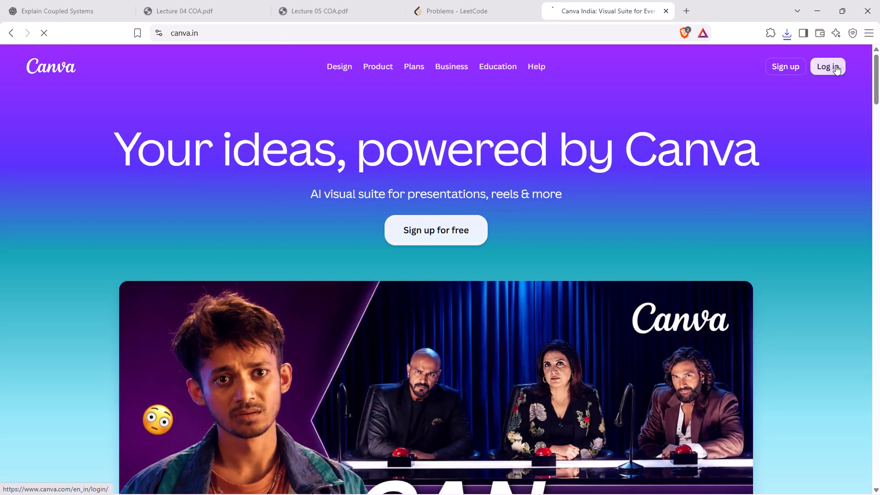
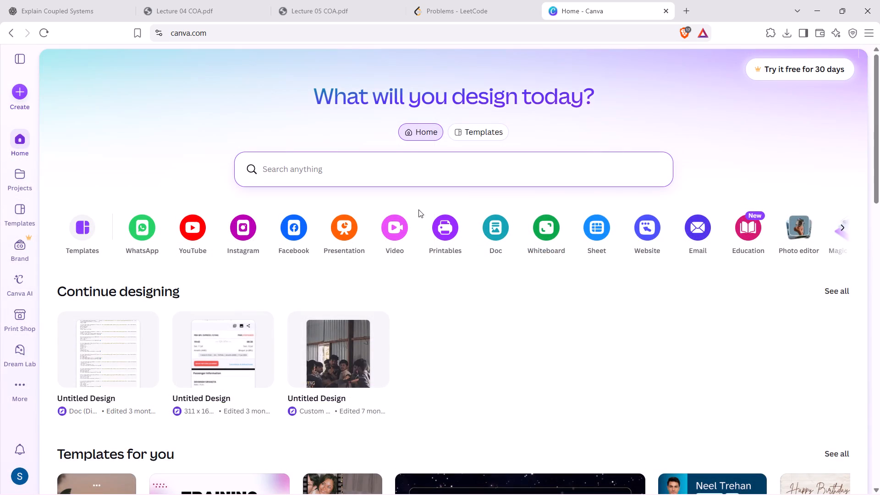
Create a blank Canva Doc and collapse the templates side panel.
click(479, 227)
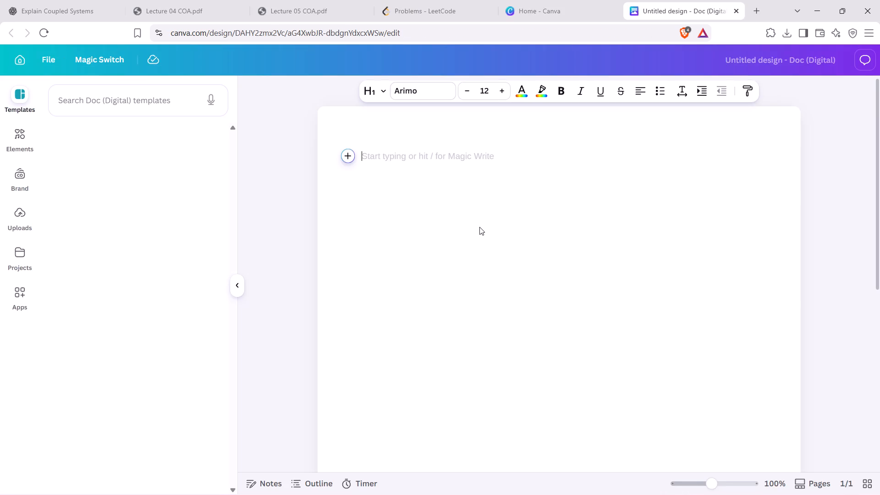
click(234, 286)
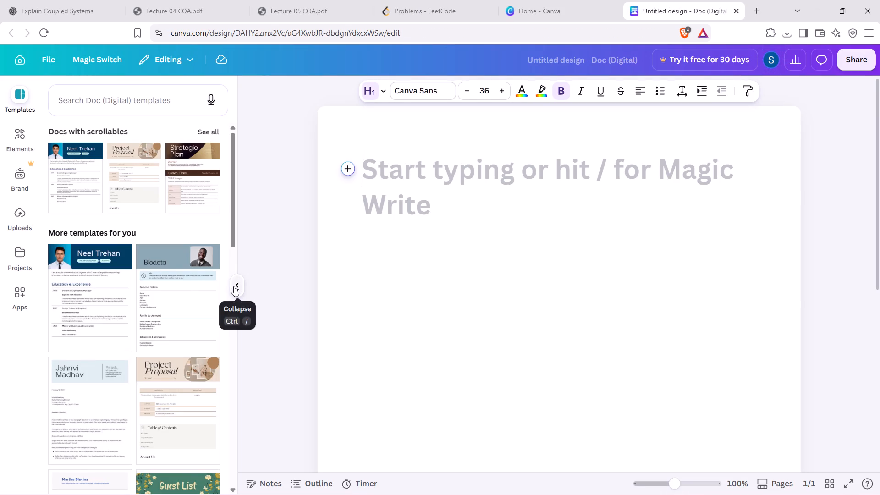
Enter the heading LAB ASSIGNMENT 1 at the top of the blank document.
key(shift+l)
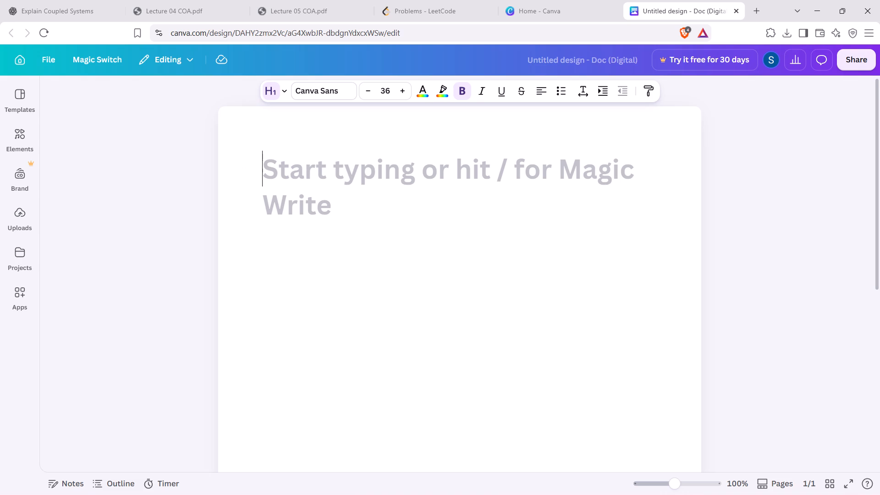
key(BackSpace)
key(BackSpace)
click(334, 161)
text(LAV)
key(BackSpace)
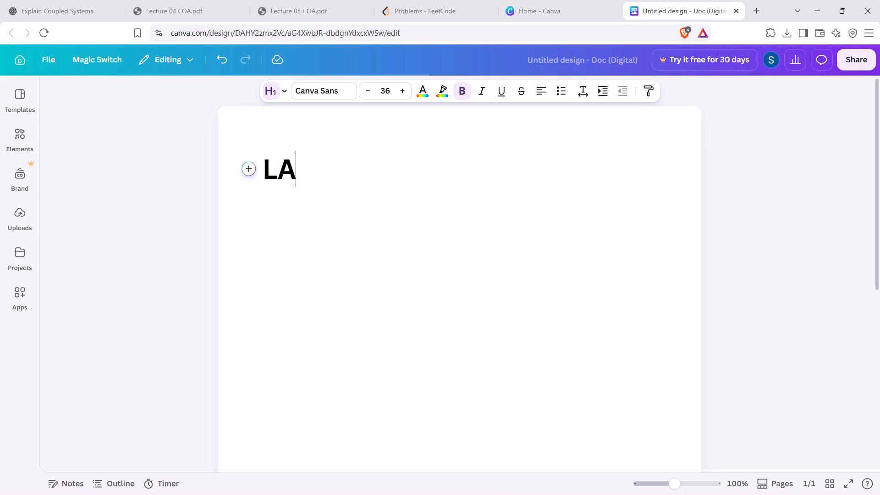
key(b)
key(BackSpace)
text(B ASSI)
text(GNMENT)
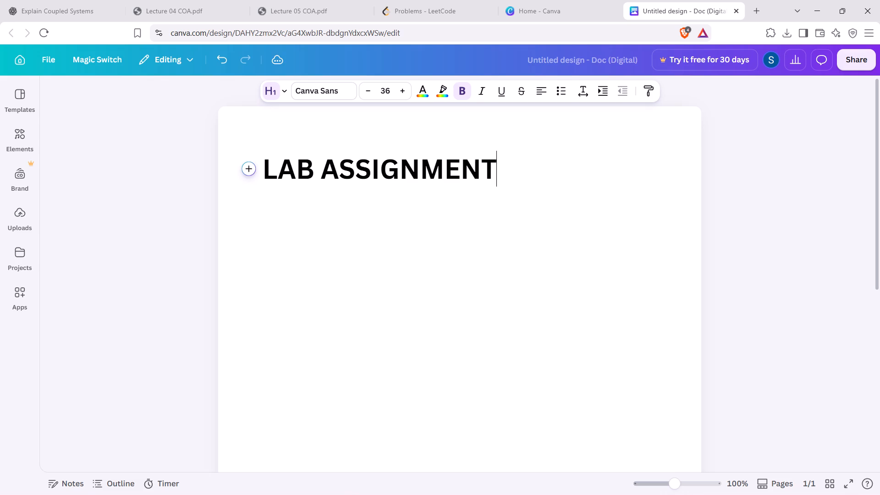
key(space)
key(1)
Underline and centre the LAB ASSIGNMENT 1 heading, and add two new lines below it.
key(ctrl+a)
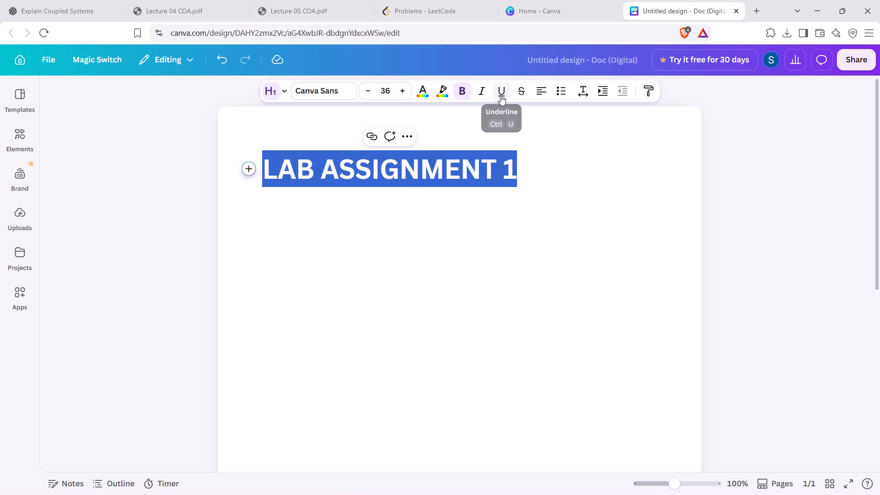
click(500, 95)
click(547, 88)
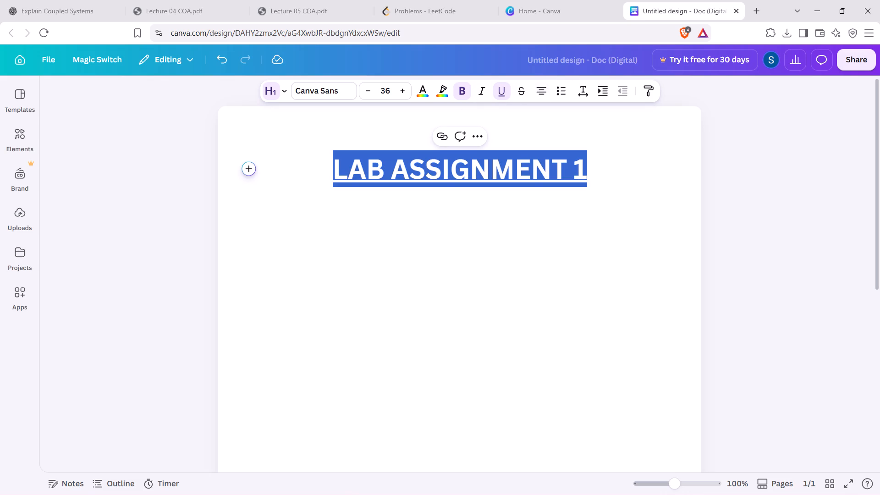
click(403, 225)
click(587, 181)
key(Return)
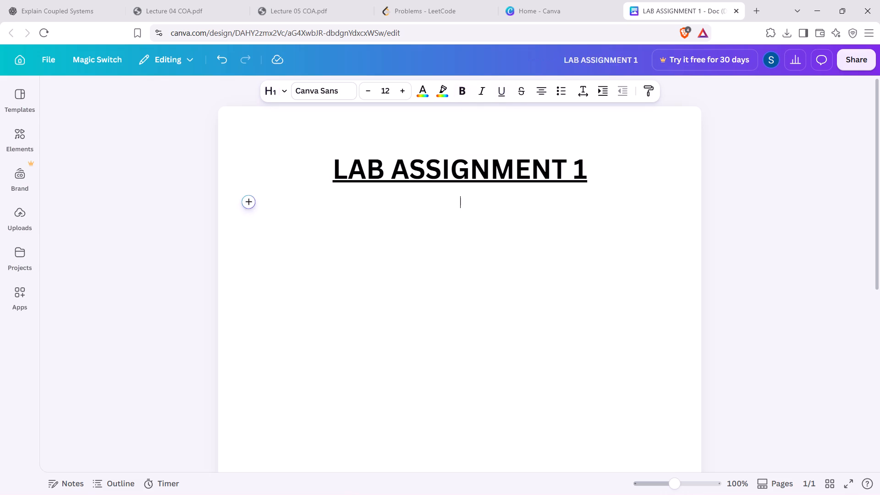
key(Return)
Switch to Word and close the Lab Assignment 5 Quick Sort document.
key(alt+Tab)
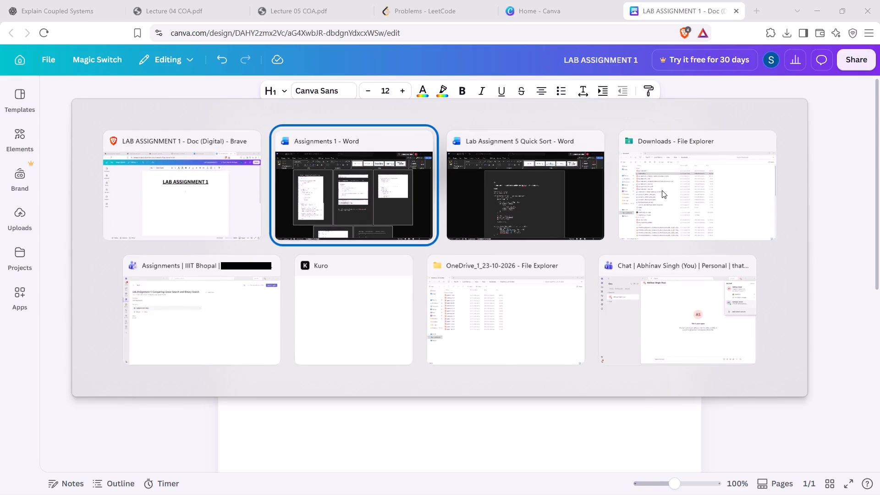
key(alt+Tab)
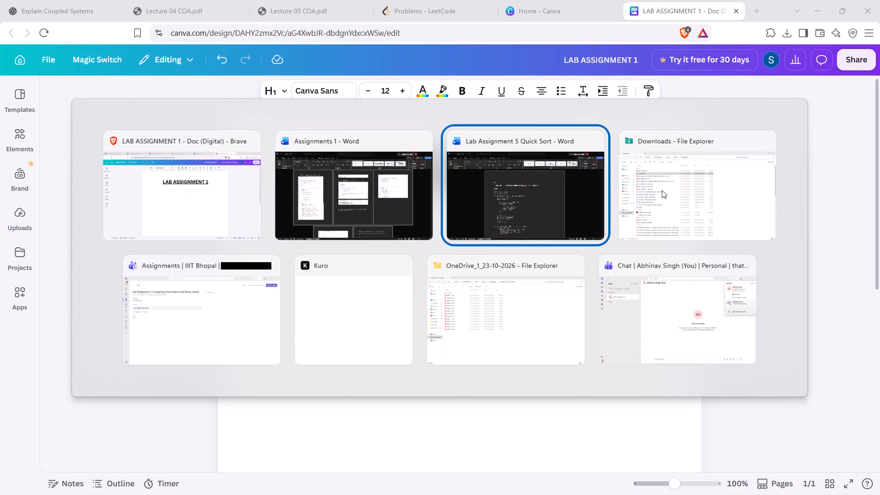
click(879, 0)
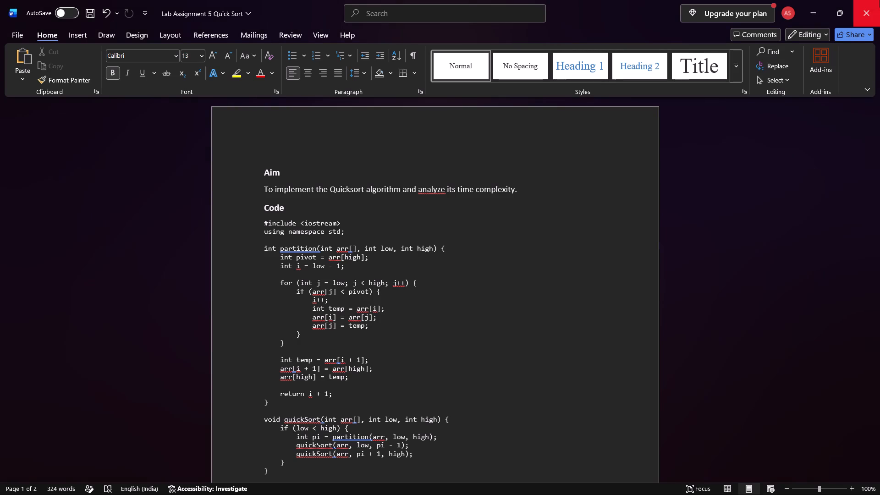
click(484, 332)
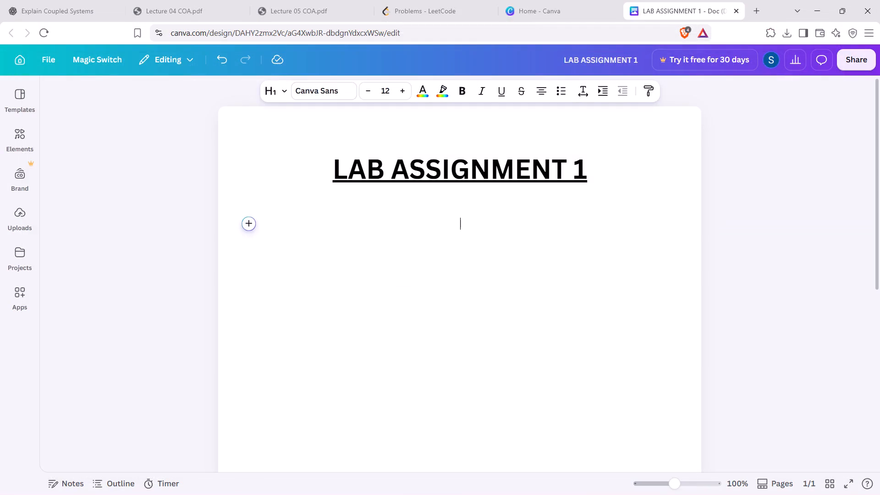
Copy the images JPG file from the Downloads folder and paste it below the heading in the Canva document.
key(alt+Tab)
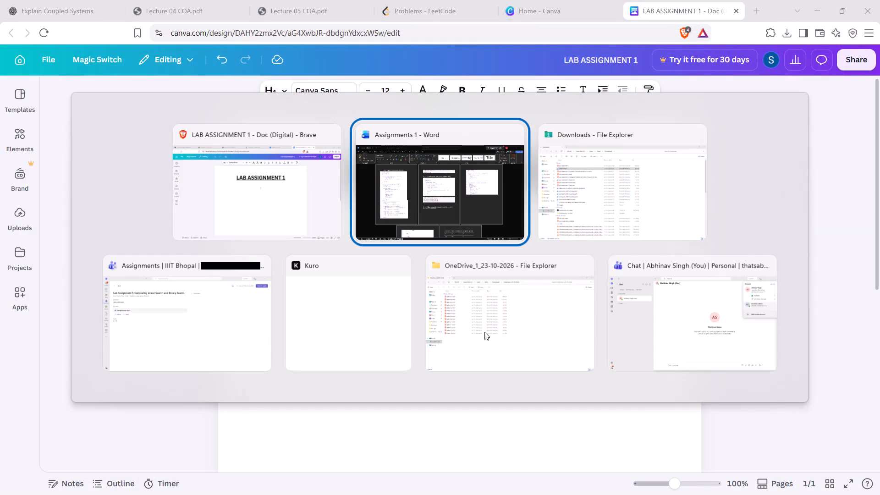
key(alt+Tab)
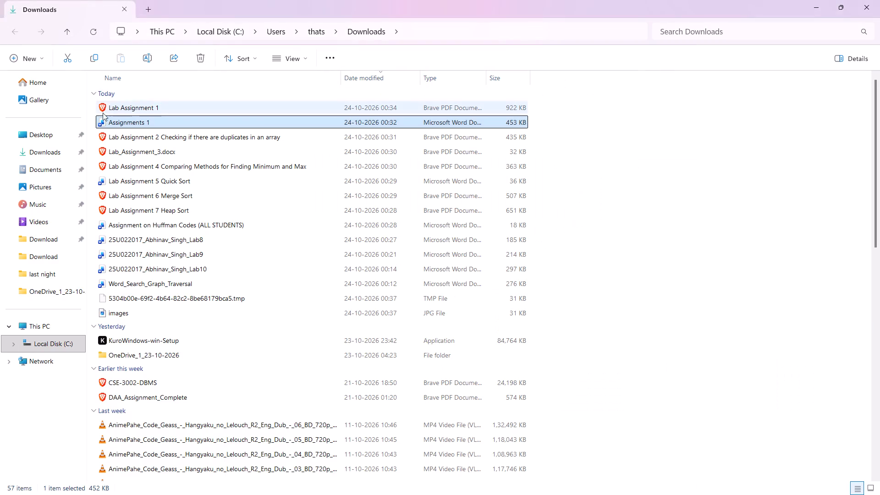
click(96, 32)
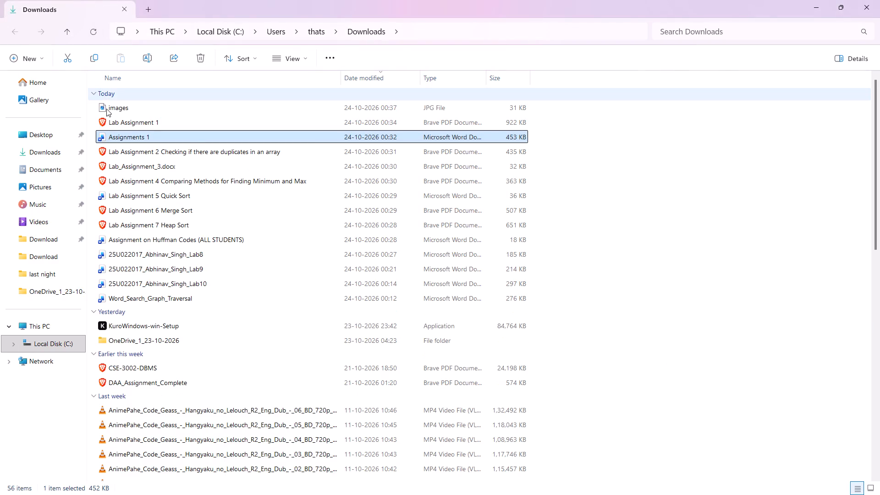
click(106, 109)
key(ctrl+c)
key(alt+Tab)
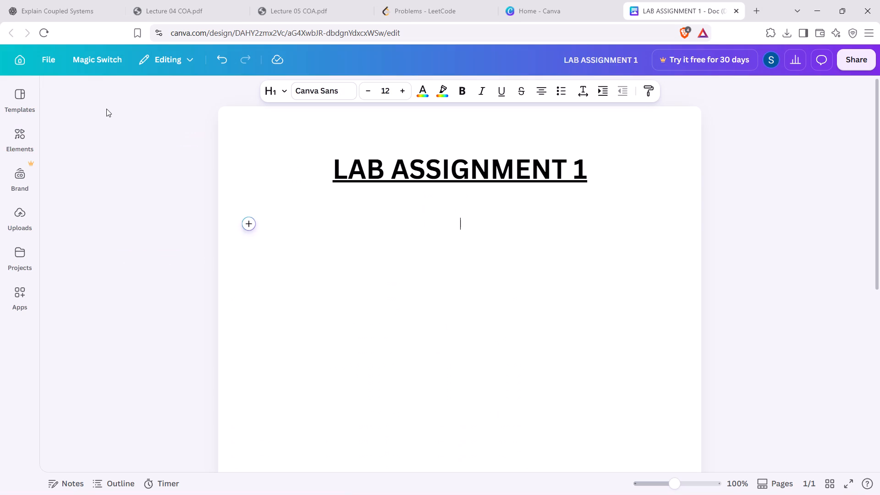
key(ctrl+v)
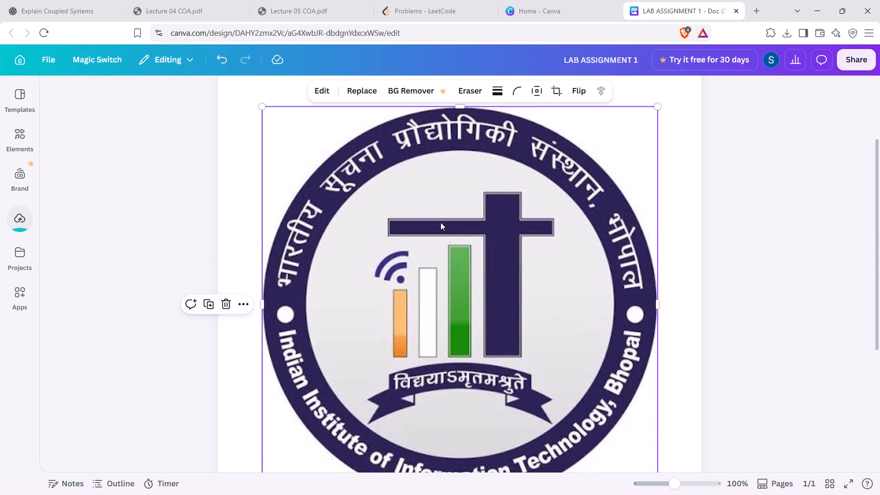
Shrink the pasted institute logo proportionally to roughly the width of the LAB ASSIGNMENT 1 heading.
scroll(478, 281, down, 2)
drag(657, 326, 532, 236)
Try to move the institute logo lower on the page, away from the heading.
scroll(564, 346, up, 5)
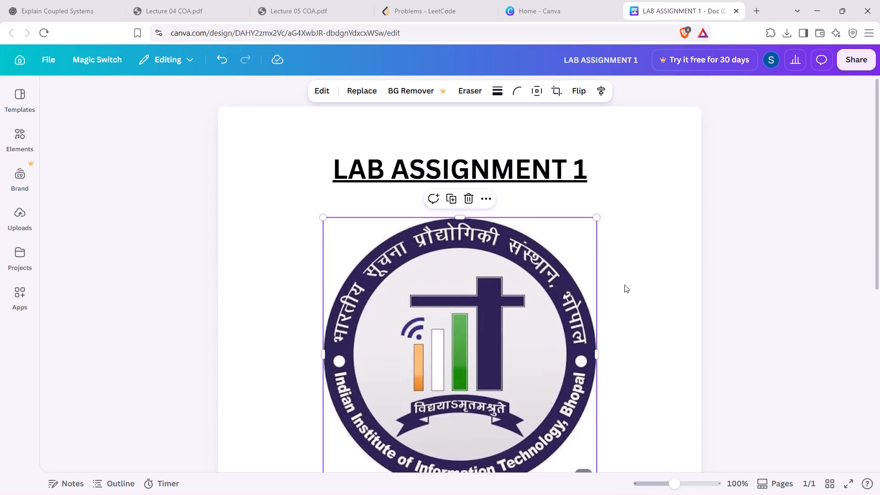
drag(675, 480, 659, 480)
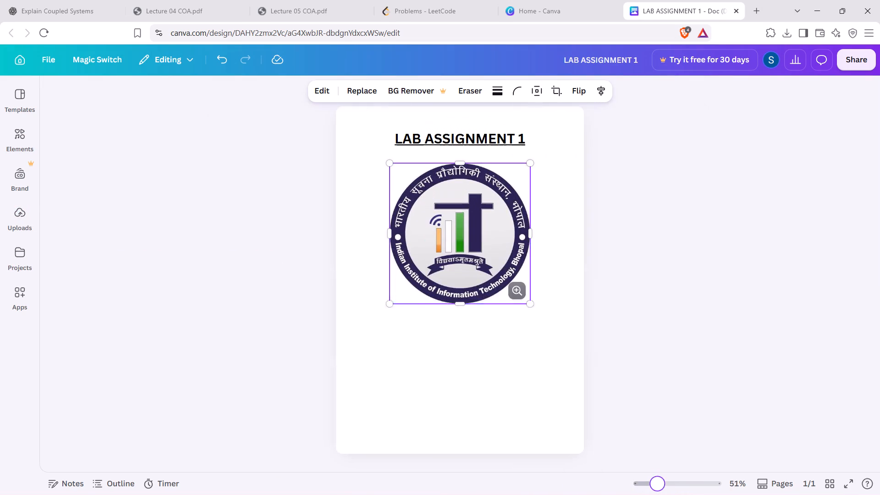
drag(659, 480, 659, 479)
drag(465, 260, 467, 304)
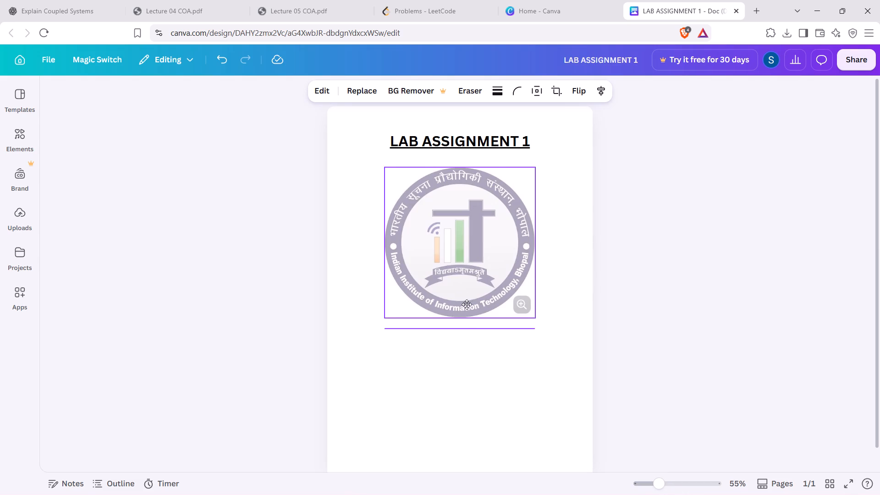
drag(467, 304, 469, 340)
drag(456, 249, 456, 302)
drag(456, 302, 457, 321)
Insert three line breaks after the LAB ASSIGNMENT 1 heading to push the logo further down the page.
click(544, 142)
key(Return)
key(Return)
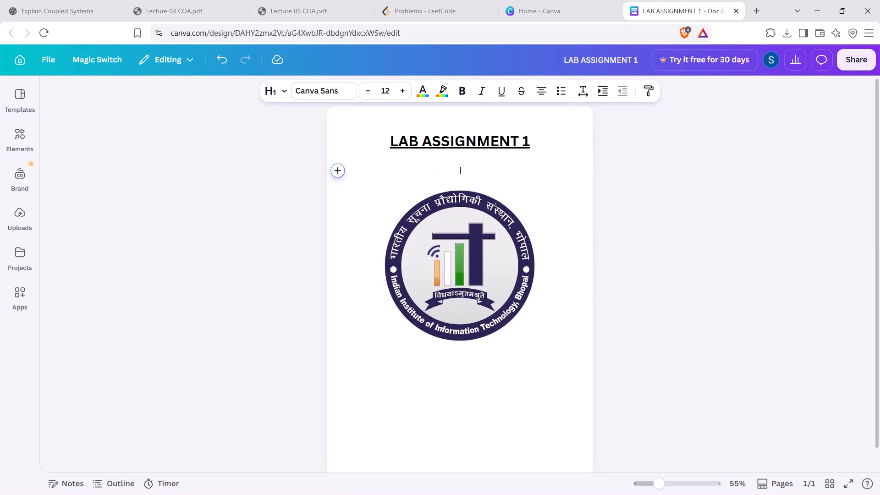
key(Return)
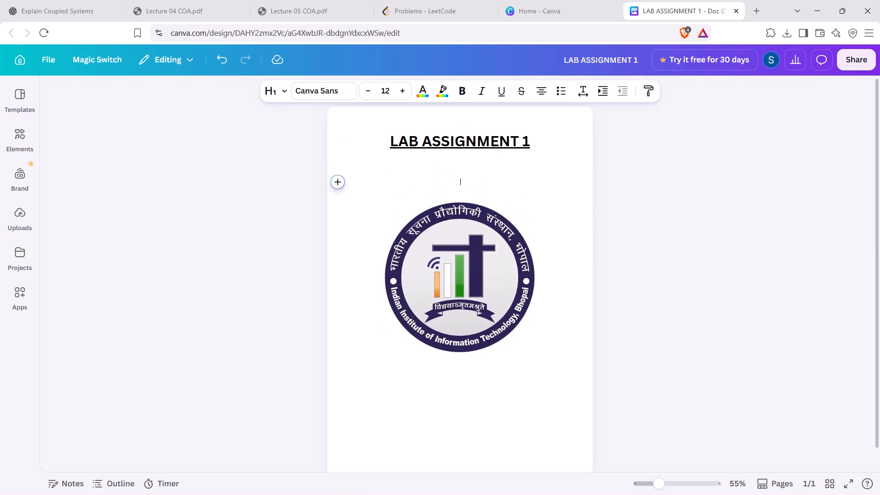
Add four line breaks below the logo and enter the text SUBMITTED TO, followed by a new line.
click(389, 387)
key(Return)
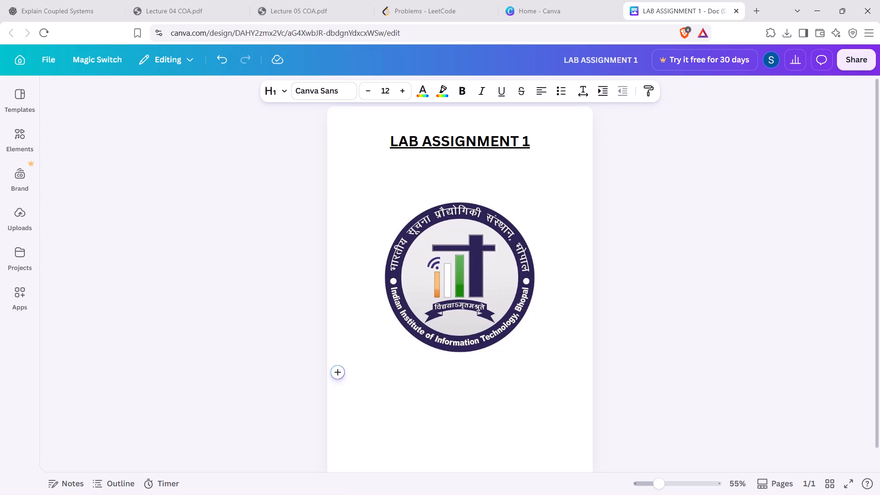
key(Return)
key(Return)
key(Return)
scroll(441, 378, down, 1)
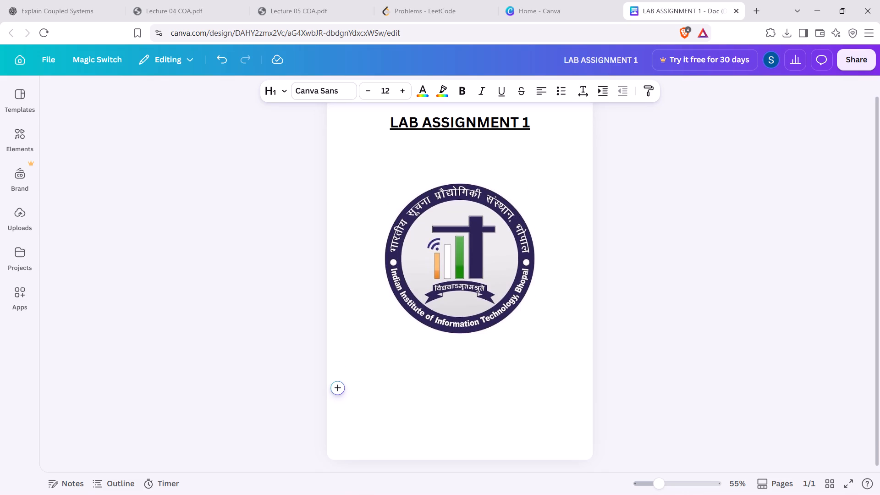
text(SU)
text(BMITTED TO)
key(space)
key(shift+Return)
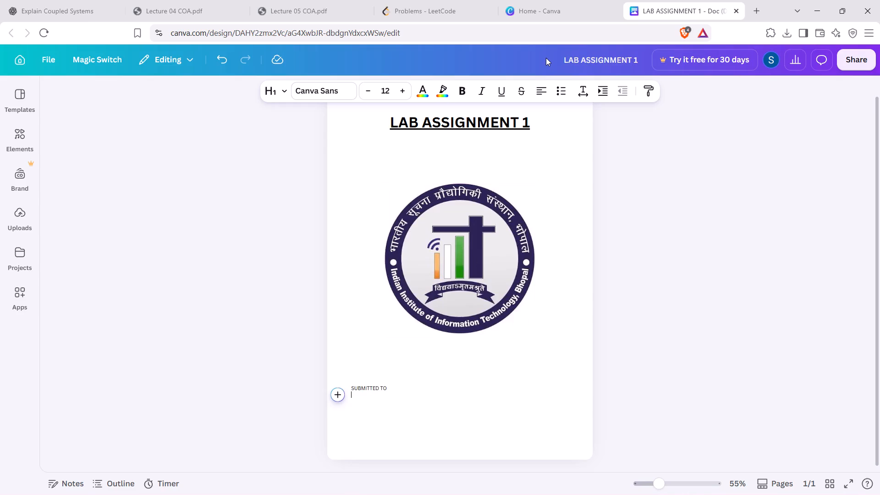
Start switching from the Canva document to another open window.
key(alt+Tab)
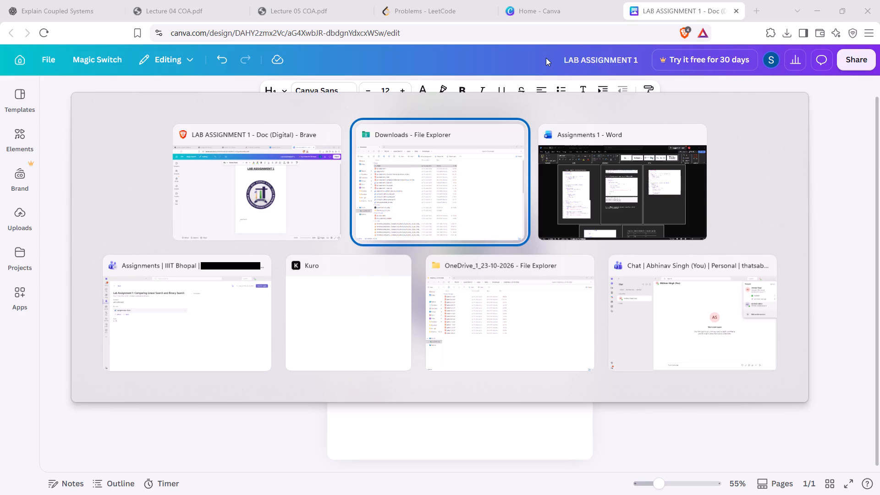
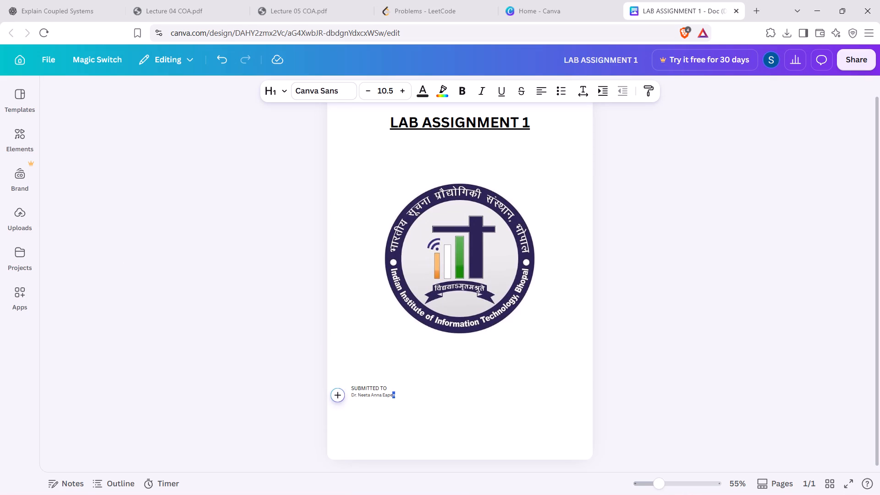
Replace the instructor's name line below SUBMITTED TO, starting the new text with the uppercase title DR. and a space.
drag(371, 394, 348, 394)
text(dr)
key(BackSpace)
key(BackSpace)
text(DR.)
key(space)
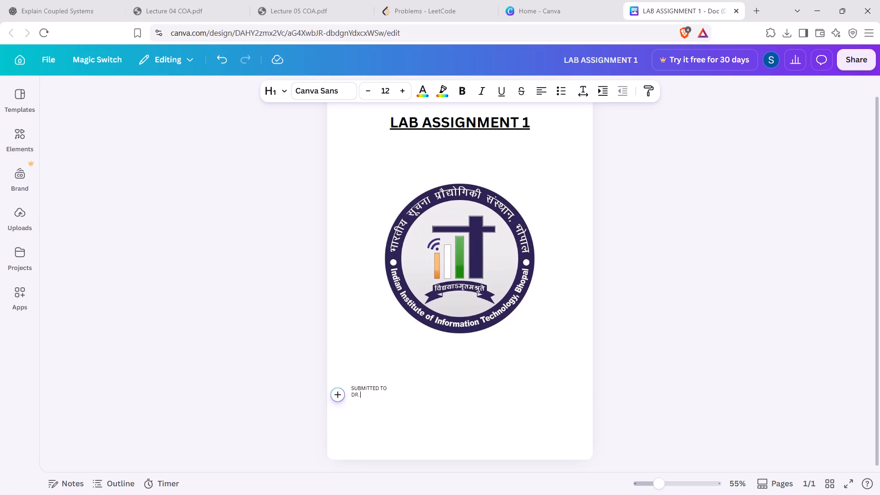
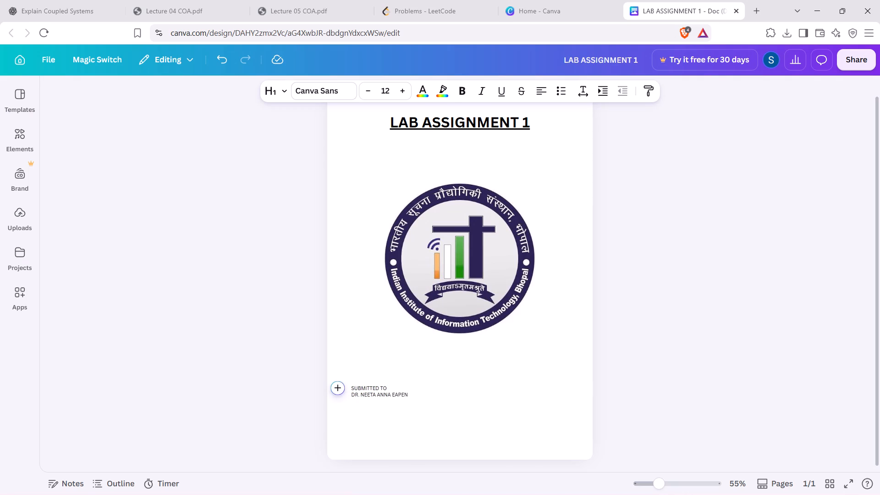
Add a dash after SUBMITTED TO below the logo.
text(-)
Insert a wide gap of spaces after the SUBMITTED TO dash and start a second label, beginning with SU, near the page's right edge.
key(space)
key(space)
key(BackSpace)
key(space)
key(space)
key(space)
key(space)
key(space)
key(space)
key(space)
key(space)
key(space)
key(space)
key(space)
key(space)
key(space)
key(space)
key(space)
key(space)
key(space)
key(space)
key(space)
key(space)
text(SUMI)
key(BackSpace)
Delete the partly entered SU label at the end of the SUBMITTED TO line.
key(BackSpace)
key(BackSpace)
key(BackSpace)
Increase the font size of the SUBMITTED TO line and the instructor's name below it to 15.
drag(350, 386, 416, 400)
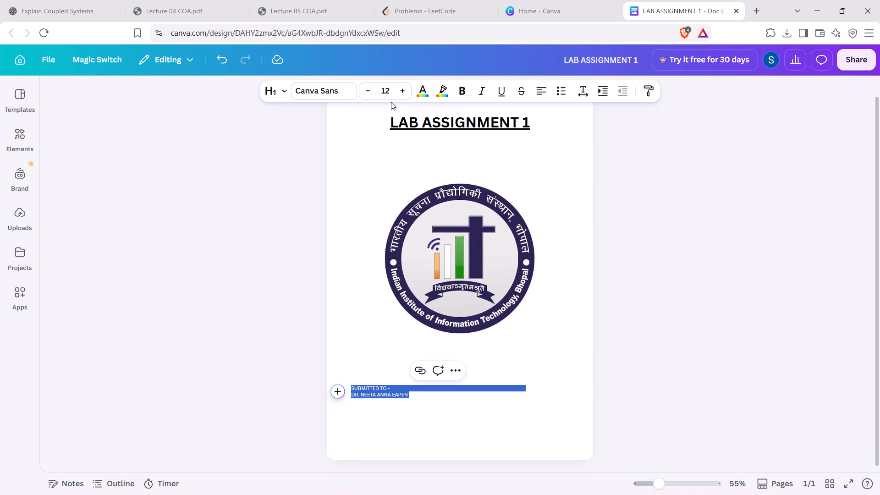
double_click(401, 91)
click(401, 91)
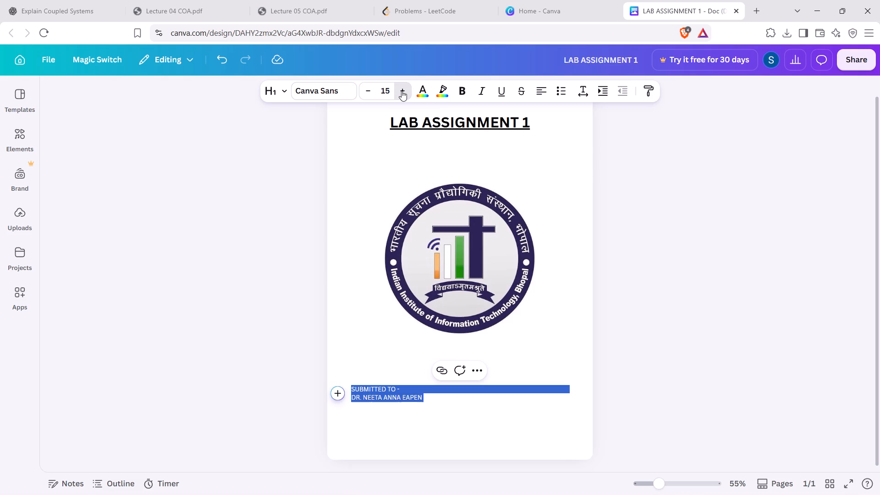
Shorten the gap of spaces at the end of the SUBMITTED TO line.
click(569, 386)
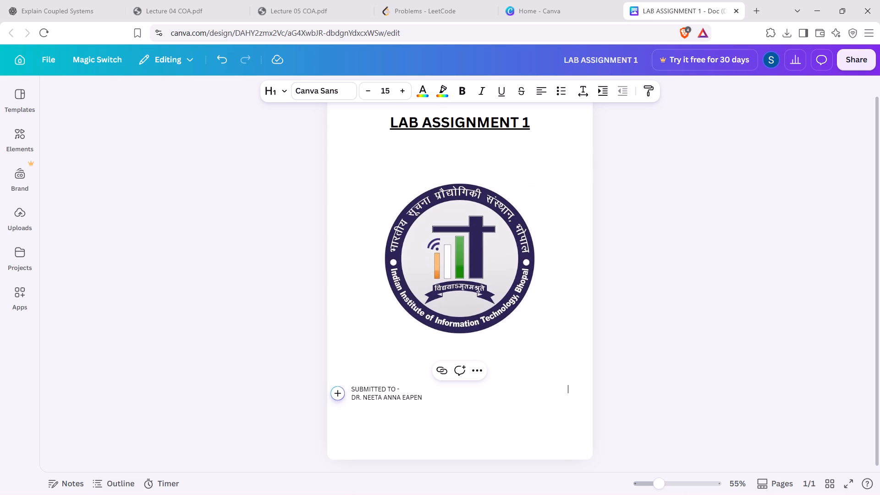
key(BackSpace)
key(BackSpace)
key(BackSpace)
key(BackSpace)
key(BackSpace)
key(BackSpace)
key(BackSpace)
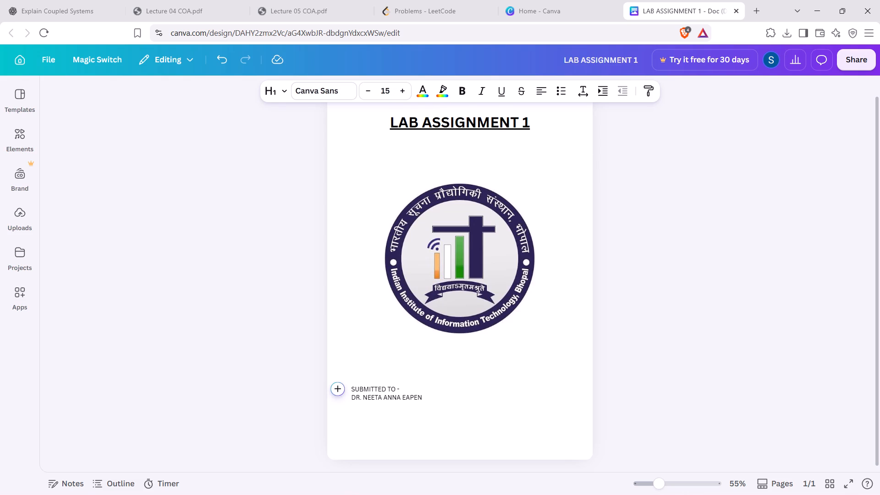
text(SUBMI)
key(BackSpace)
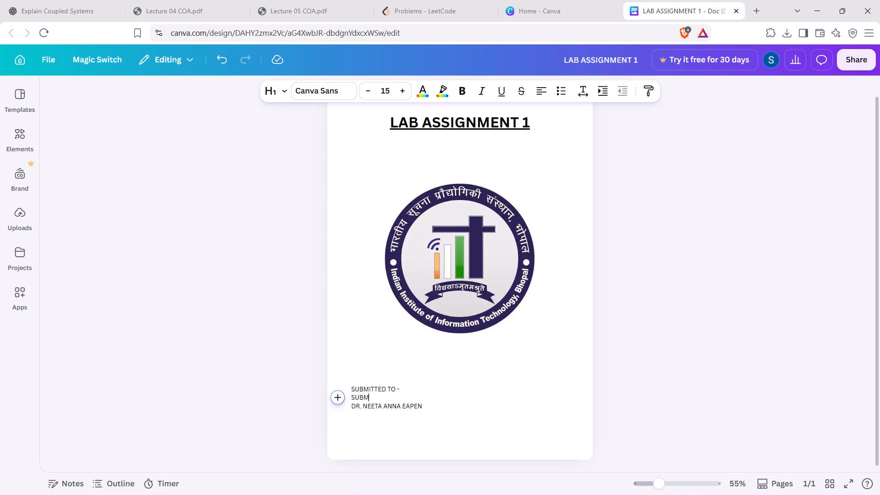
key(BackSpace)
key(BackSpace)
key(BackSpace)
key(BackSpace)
Trim more trailing spaces after SUBMITTED TO - and add the label SUBMITTED BY - near the page's right edge on the same line.
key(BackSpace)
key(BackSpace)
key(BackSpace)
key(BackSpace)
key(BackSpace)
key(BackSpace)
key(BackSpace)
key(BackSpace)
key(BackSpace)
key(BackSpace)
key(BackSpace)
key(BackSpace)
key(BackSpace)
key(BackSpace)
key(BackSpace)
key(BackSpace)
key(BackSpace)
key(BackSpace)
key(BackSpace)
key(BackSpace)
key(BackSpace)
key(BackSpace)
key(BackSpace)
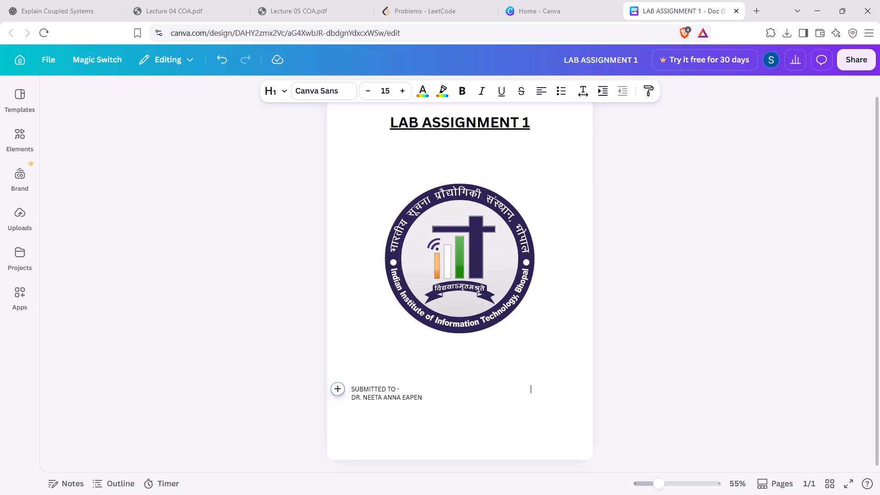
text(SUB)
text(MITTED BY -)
Insert a wide gap of spaces after the instructor's name and enter the student's name beneath SUBMITTED BY -.
click(462, 397)
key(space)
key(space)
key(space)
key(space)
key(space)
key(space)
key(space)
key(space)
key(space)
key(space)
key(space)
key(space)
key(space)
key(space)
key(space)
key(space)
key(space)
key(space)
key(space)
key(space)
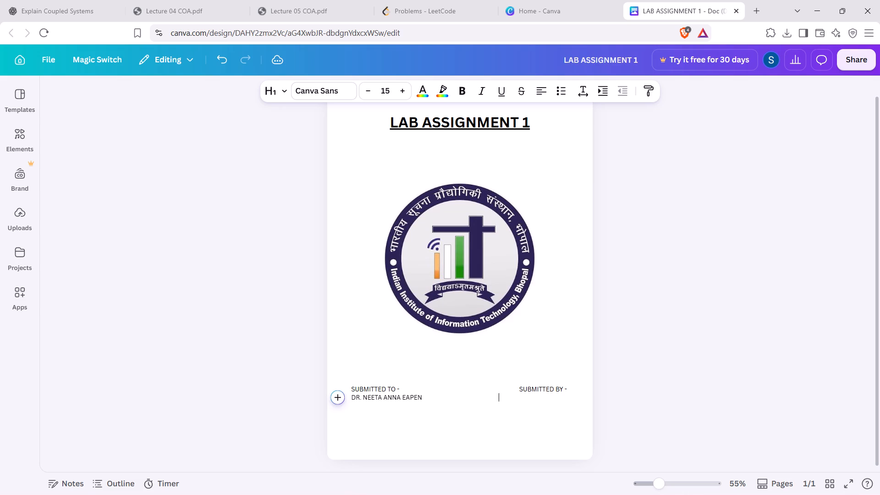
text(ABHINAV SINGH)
Add a new line with leading spaces and enter the student's roll number followed by (CPS) beneath the student's name.
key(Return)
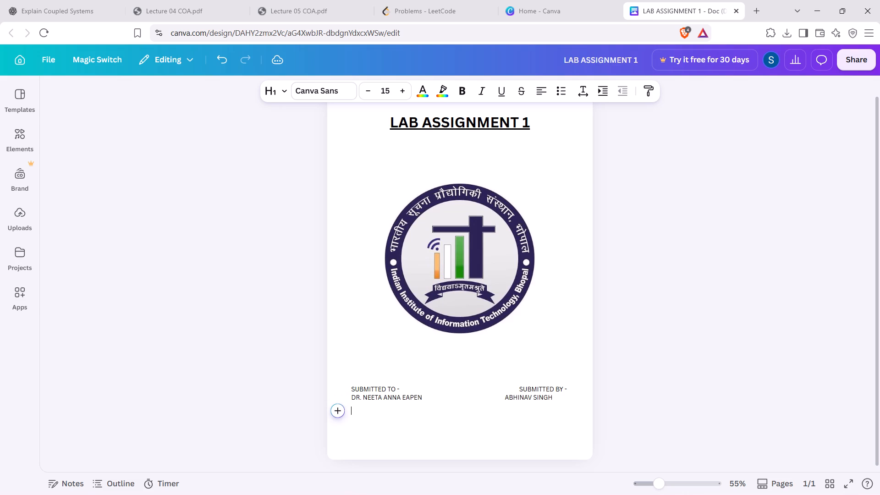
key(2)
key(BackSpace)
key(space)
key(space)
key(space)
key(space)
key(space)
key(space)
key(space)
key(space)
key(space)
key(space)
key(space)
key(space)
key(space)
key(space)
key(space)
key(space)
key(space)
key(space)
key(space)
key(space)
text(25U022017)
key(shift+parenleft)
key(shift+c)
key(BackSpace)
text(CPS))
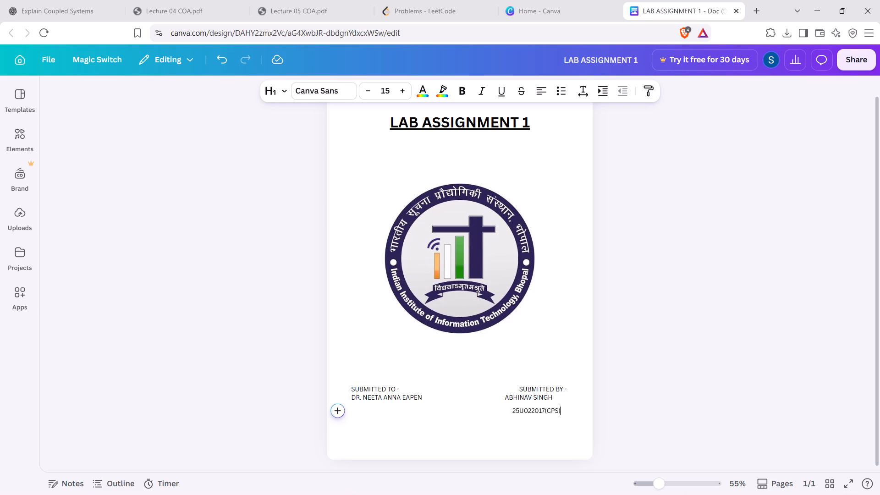
Align the SUBMITTED BY block: add three spaces before the student's name, remove six before the label and two before the roll number.
click(498, 399)
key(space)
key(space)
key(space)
click(513, 386)
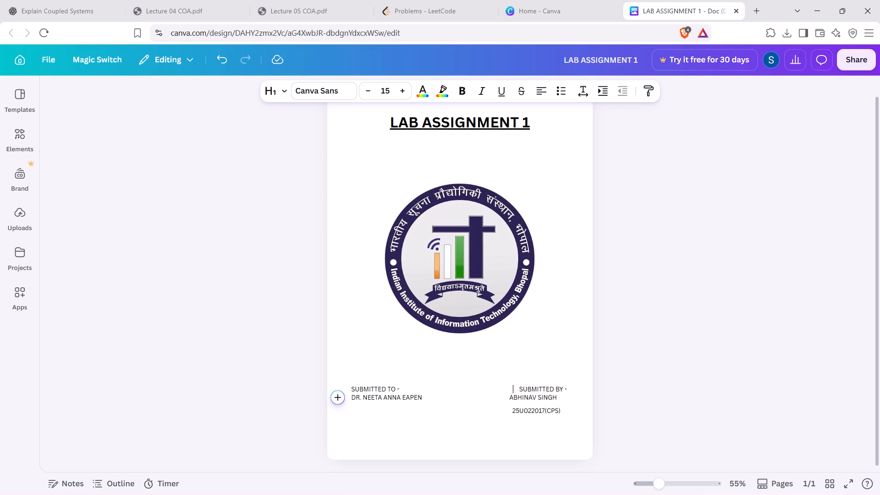
key(BackSpace)
key(BackSpace)
key(BackSpace)
key(BackSpace)
key(BackSpace)
key(BackSpace)
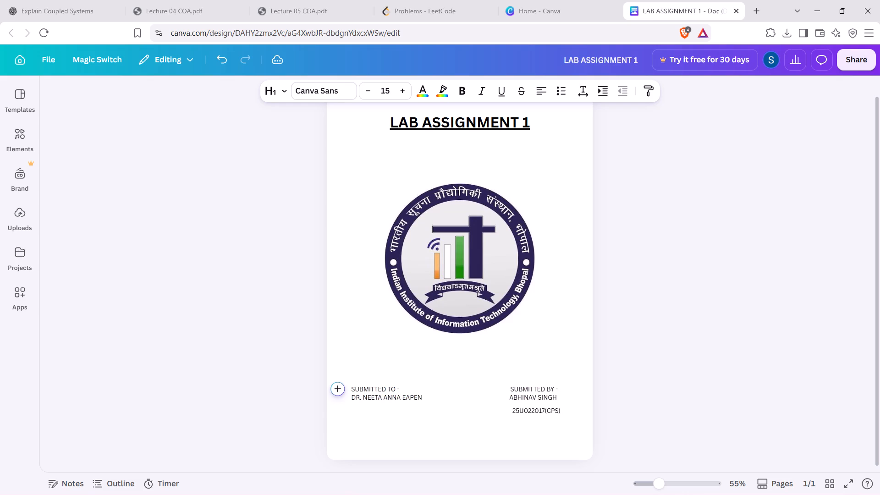
click(509, 412)
key(BackSpace)
key(BackSpace)
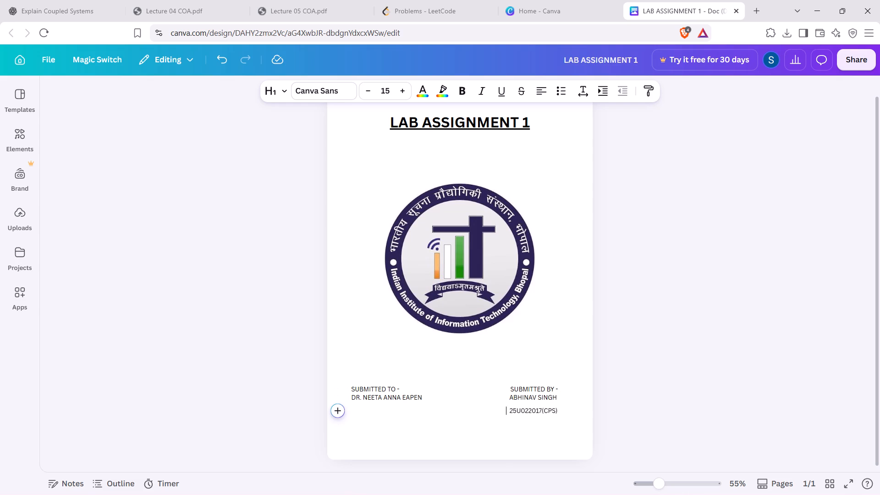
Start switching from the Canva document to another open window.
key(alt+Tab)
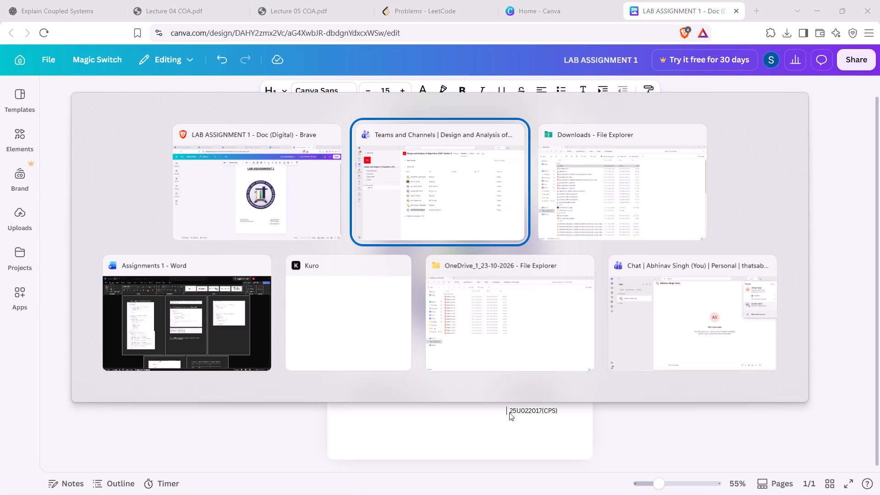
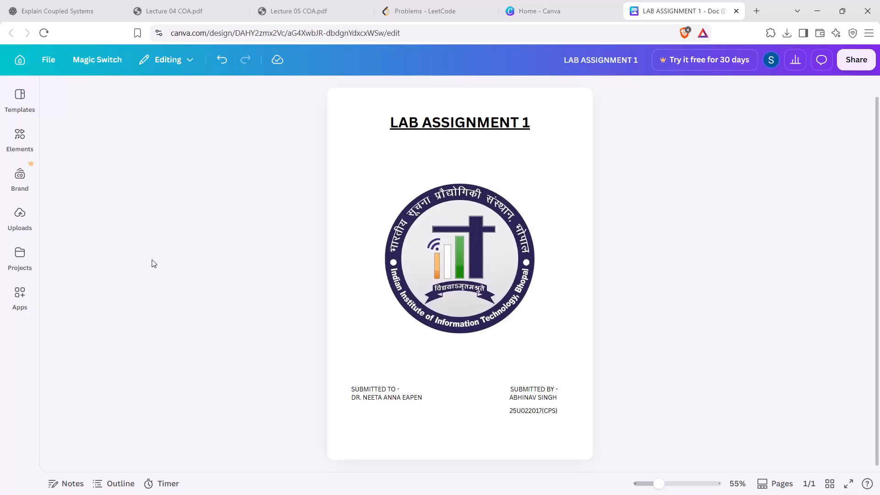
Delete the wide run of spaces before the roll number and join it to the end of the name line above.
click(495, 411)
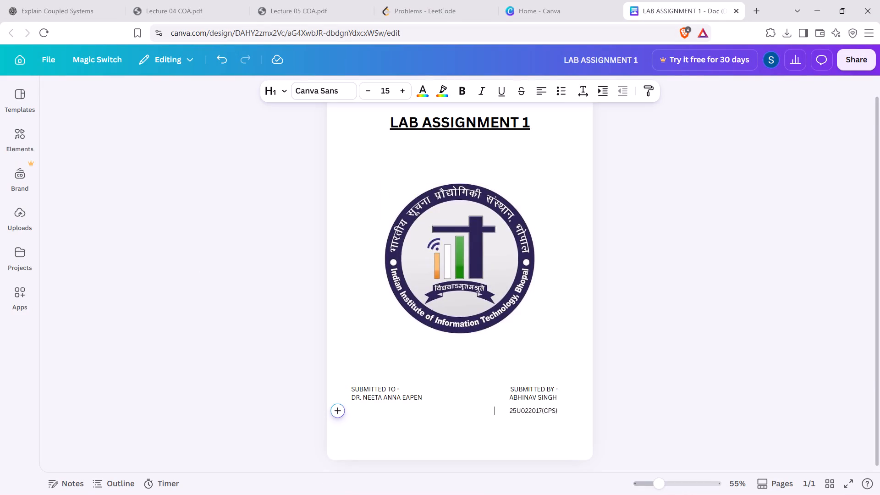
drag(495, 411, 359, 404)
key(BackSpace)
key(BackSpace)
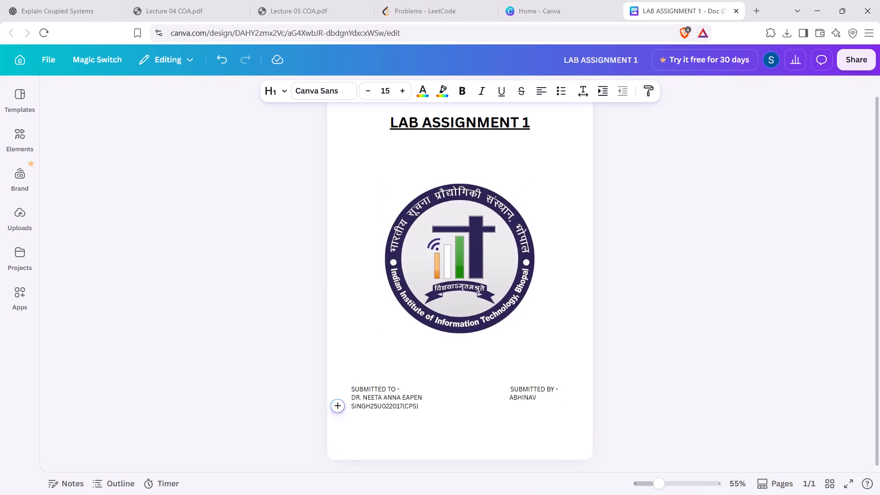
Move the submitter's roll number onto its own line and space it across to align beneath the name under SUBMITTED BY.
key(Return)
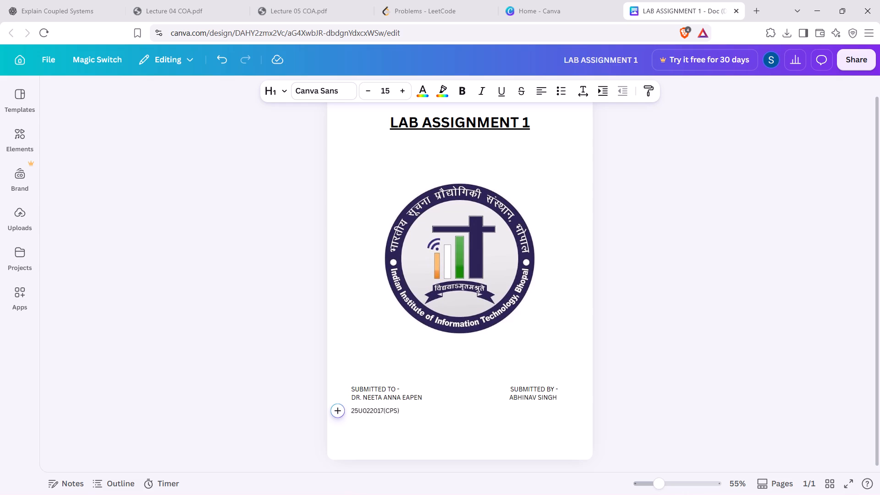
key(space)
key(space)
key(space)
key(space)
key(space)
key(space)
key(space)
key(space)
key(space)
key(space)
key(space)
key(space)
key(space)
key(space)
key(space)
key(space)
key(space)
key(space)
key(space)
key(space)
key(space)
key(space)
key(space)
key(space)
key(space)
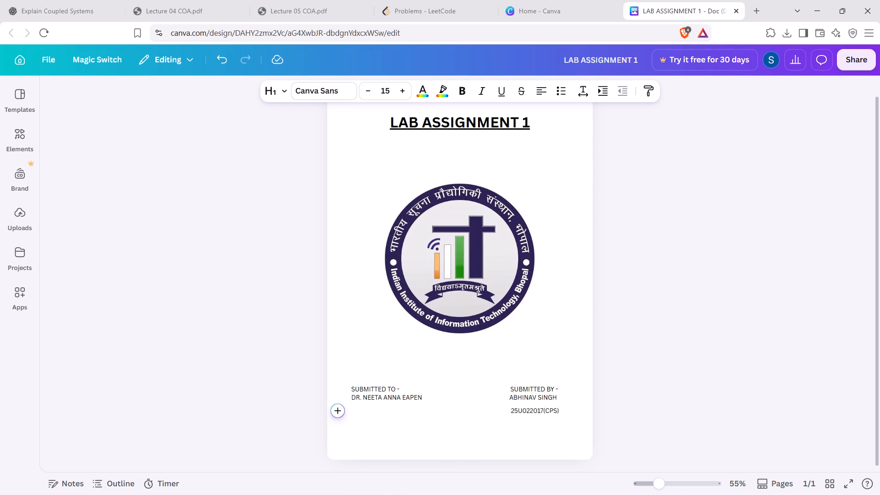
key(BackSpace)
click(676, 259)
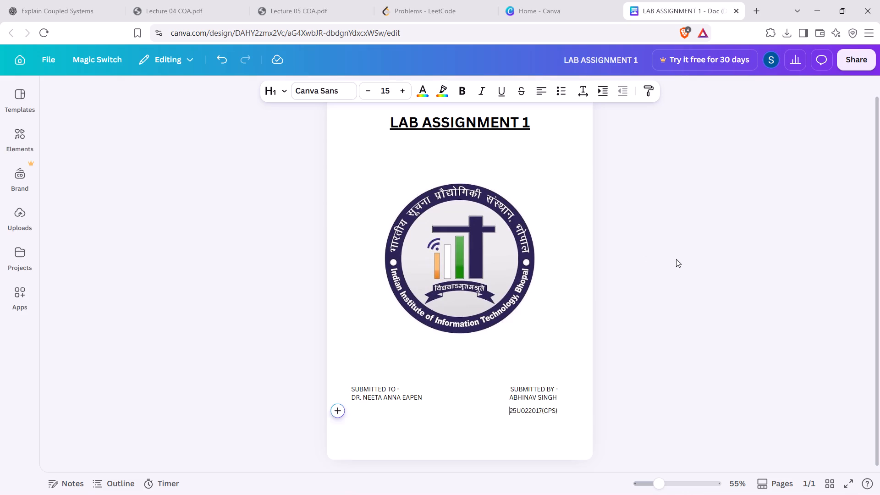
Insert a run of about 20 spaces on the blank line directly below the logo.
scroll(676, 259, up, 1)
click(441, 361)
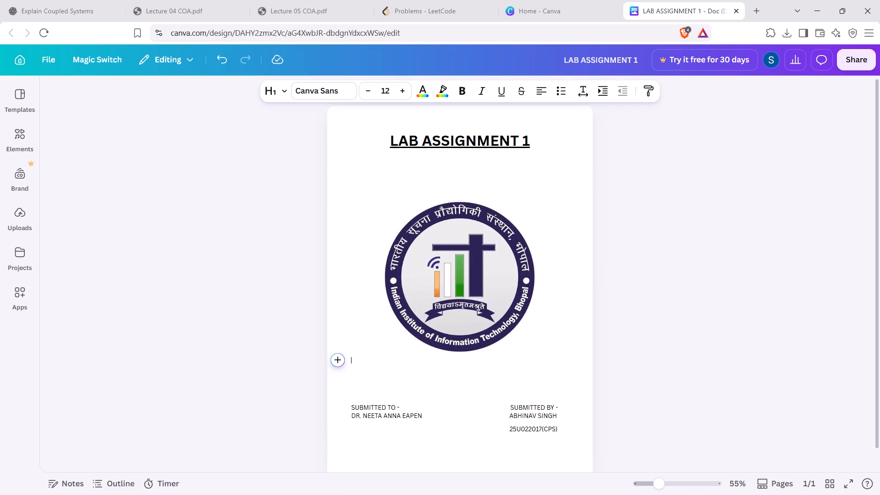
key(space)
key(space)
key(space)
key(space)
key(space)
key(space)
key(space)
key(space)
key(space)
key(space)
key(space)
key(space)
key(space)
key(space)
key(space)
key(space)
key(space)
key(space)
key(space)
key(space)
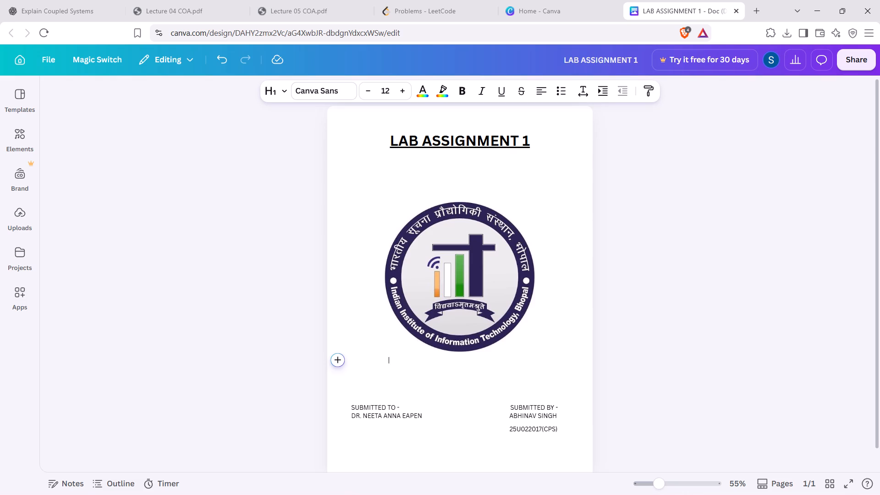
Remove the blank line just above the logo so the logo sits closer to the LAB ASSIGNMENT 1 heading.
click(371, 204)
click(393, 201)
click(390, 192)
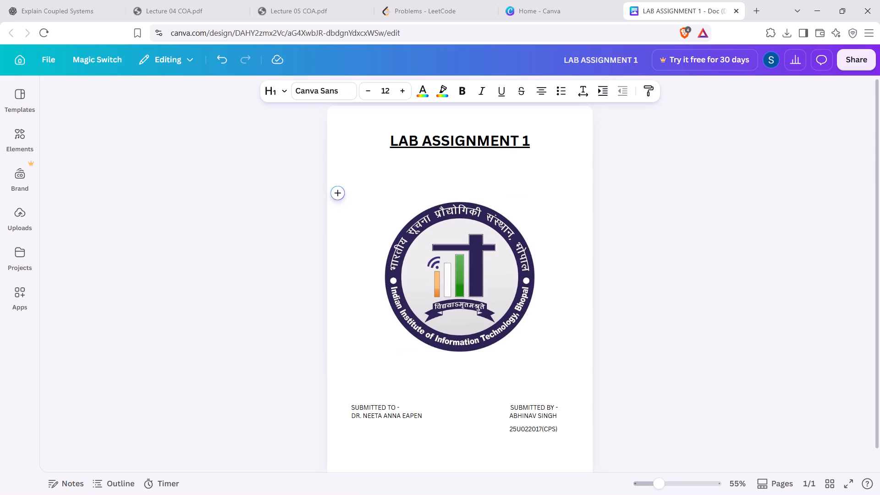
key(BackSpace)
key(BackSpace)
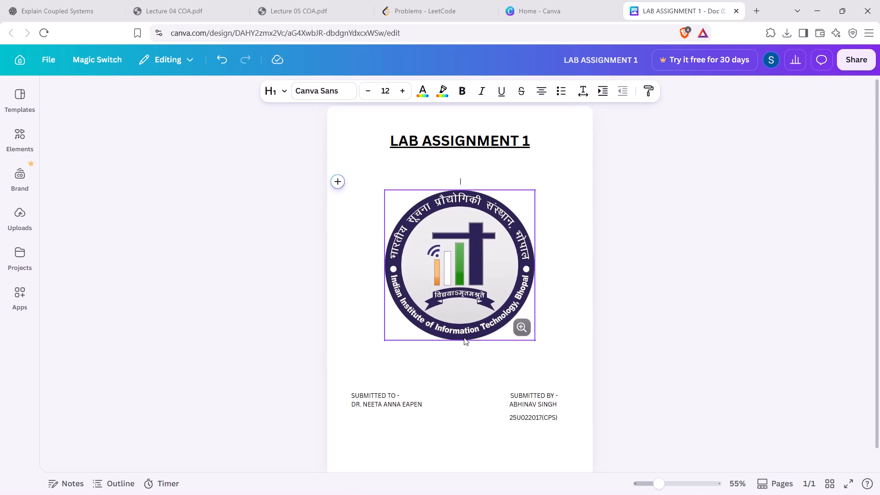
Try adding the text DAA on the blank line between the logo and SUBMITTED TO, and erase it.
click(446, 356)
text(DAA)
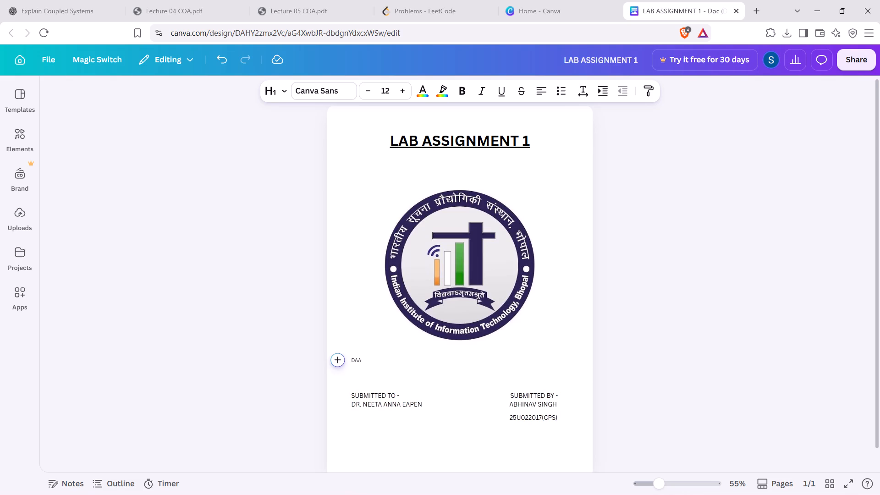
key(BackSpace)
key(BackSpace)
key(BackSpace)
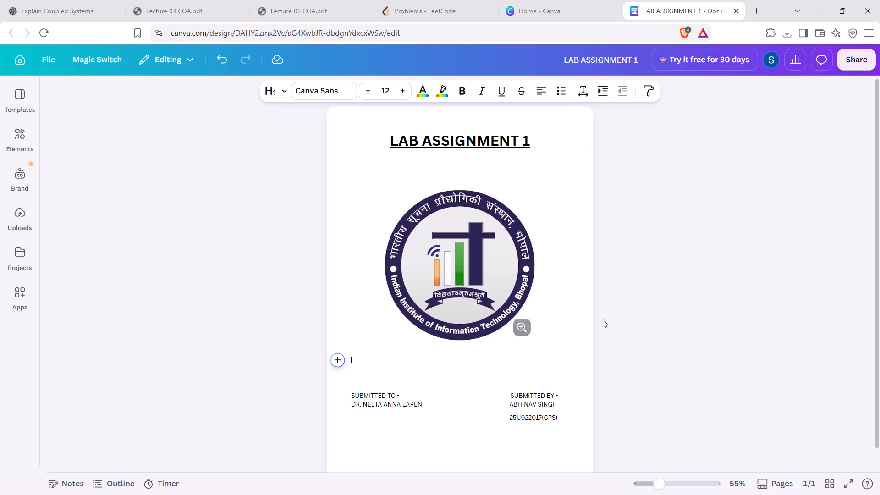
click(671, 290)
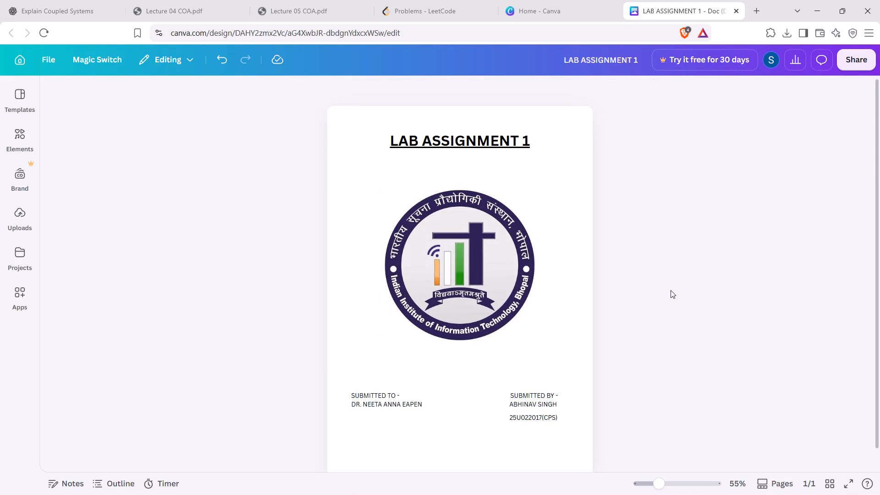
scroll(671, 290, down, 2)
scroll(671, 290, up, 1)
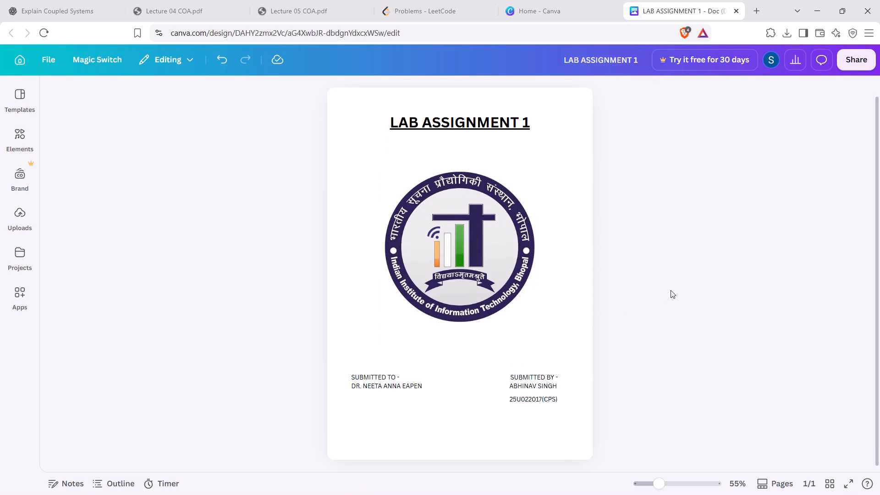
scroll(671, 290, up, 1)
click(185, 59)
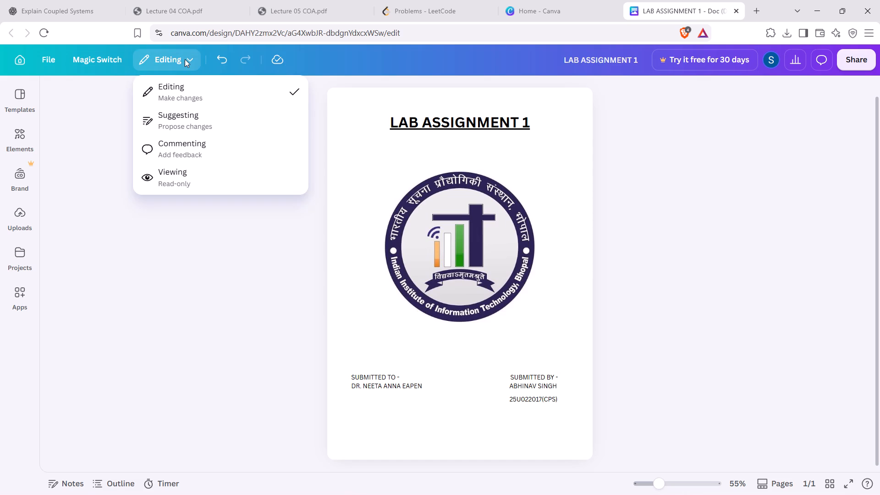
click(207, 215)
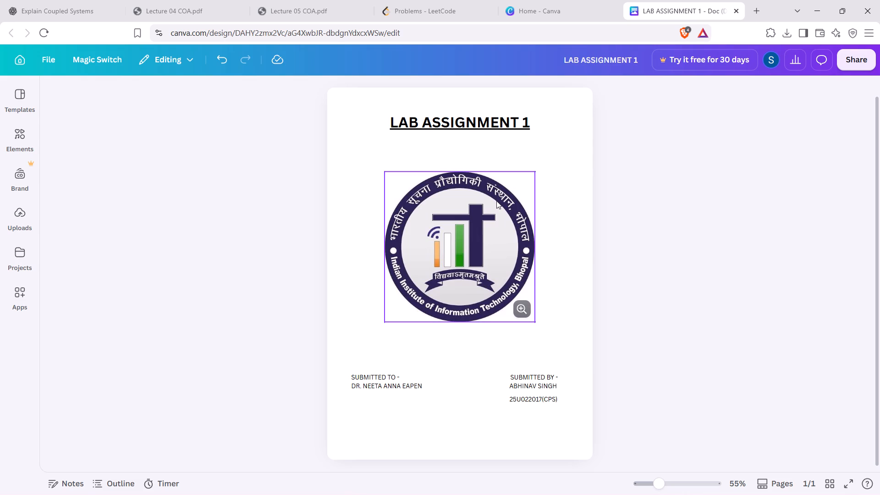
Download the title page design as a DOCX file named COVER PAGE in the Downloads folder.
click(840, 62)
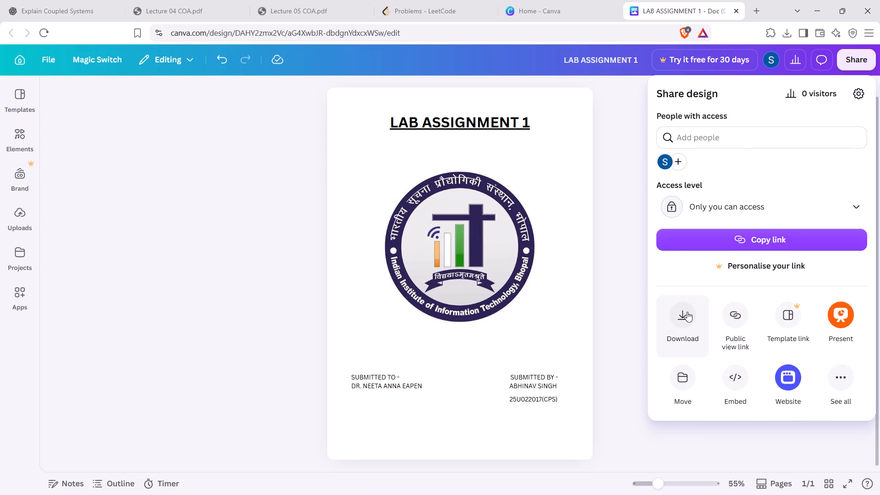
click(687, 312)
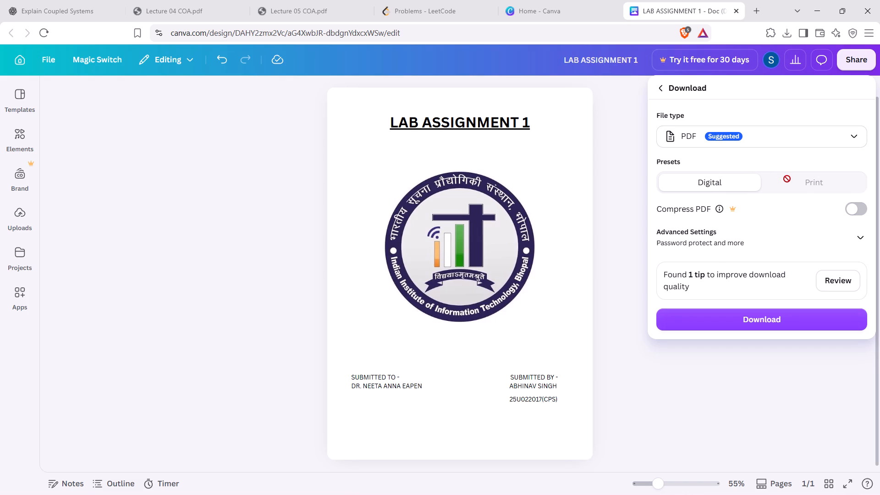
click(803, 189)
click(735, 135)
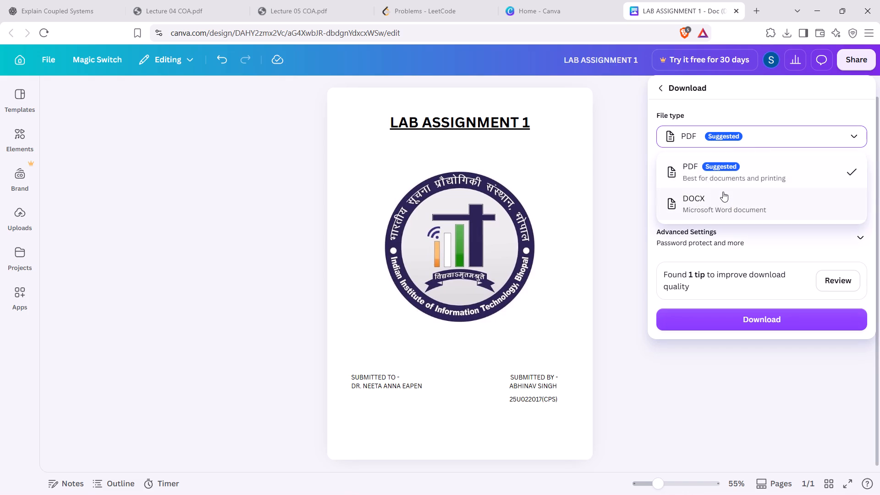
click(723, 192)
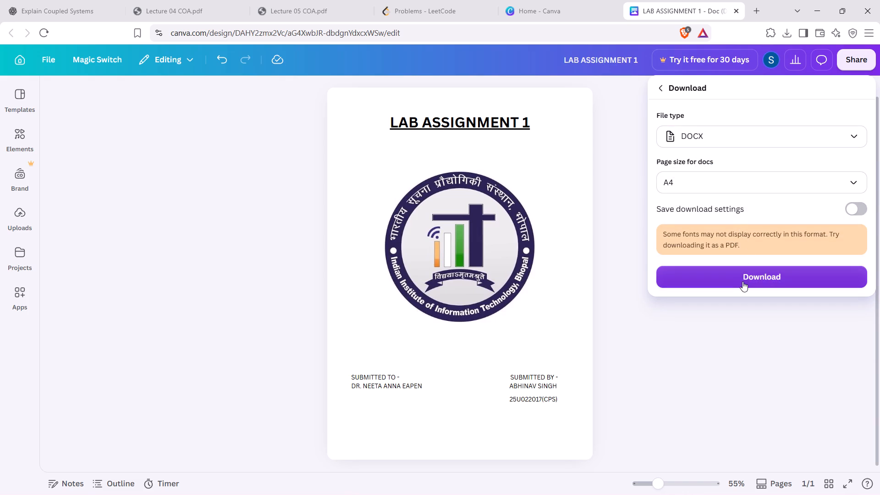
click(742, 281)
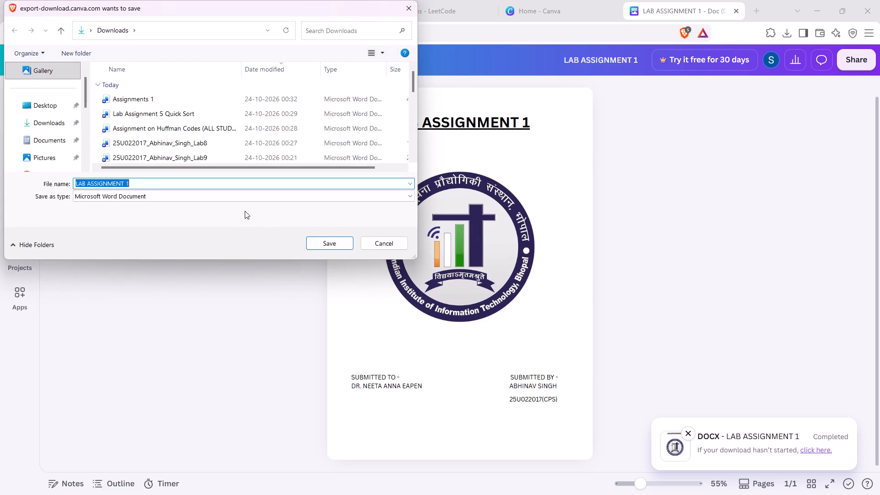
text(COP)
key(BackSpace)
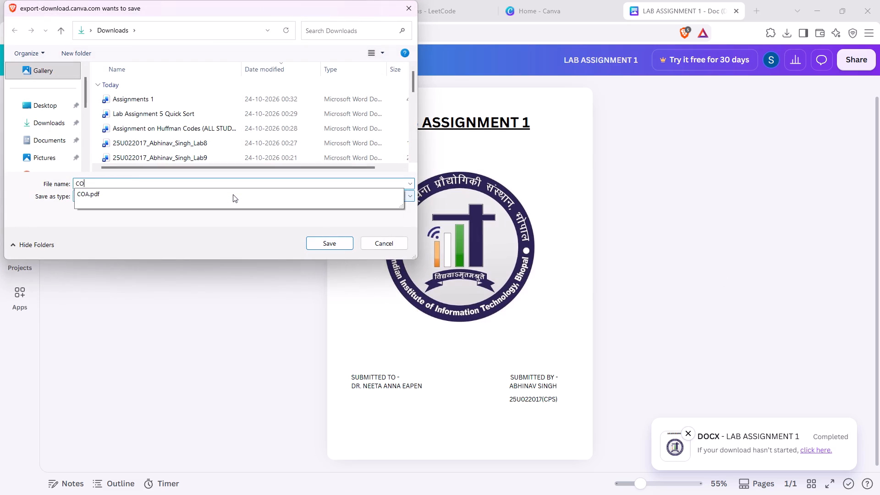
text(VER PAGE)
key(Return)
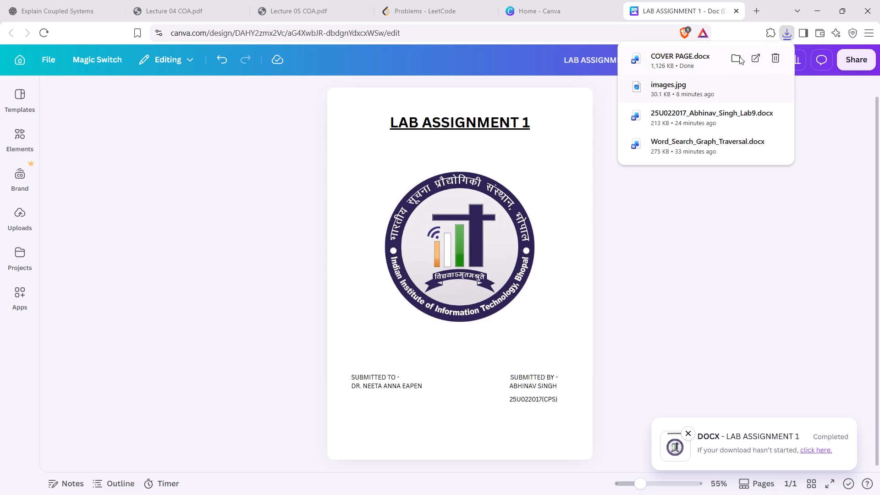
Open the downloaded COVER PAGE document in Word, enable editing, check its layout and close it.
click(734, 58)
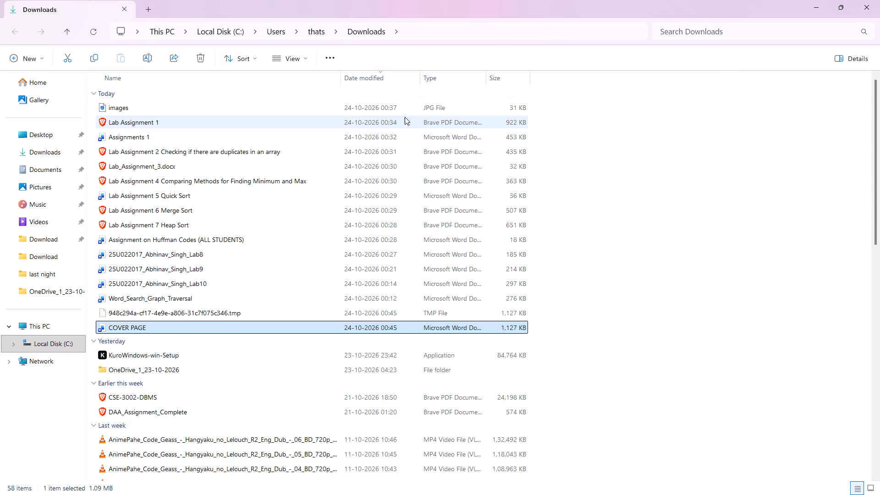
click(97, 31)
double_click(133, 106)
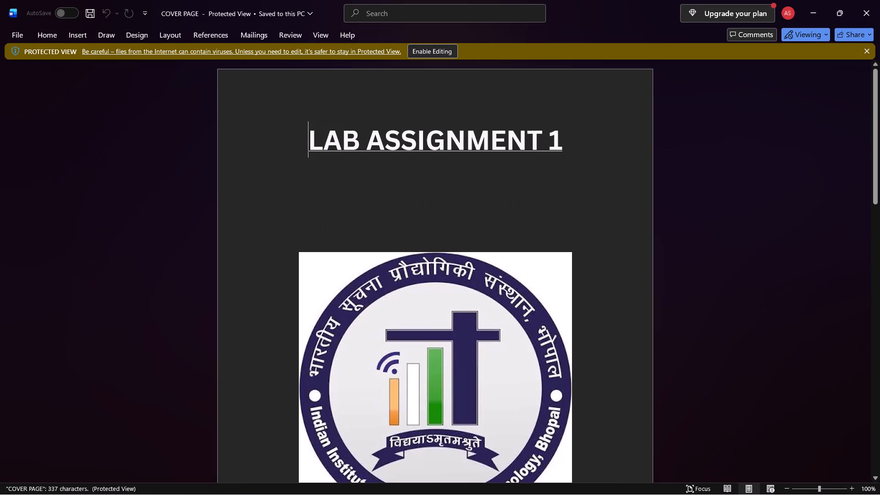
scroll(394, 197, down, 3)
scroll(394, 197, up, 4)
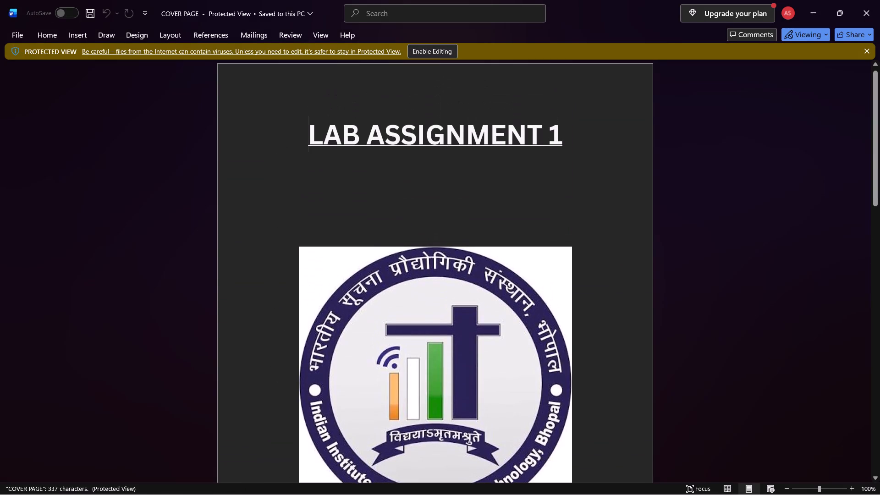
click(435, 50)
scroll(616, 244, down, 2)
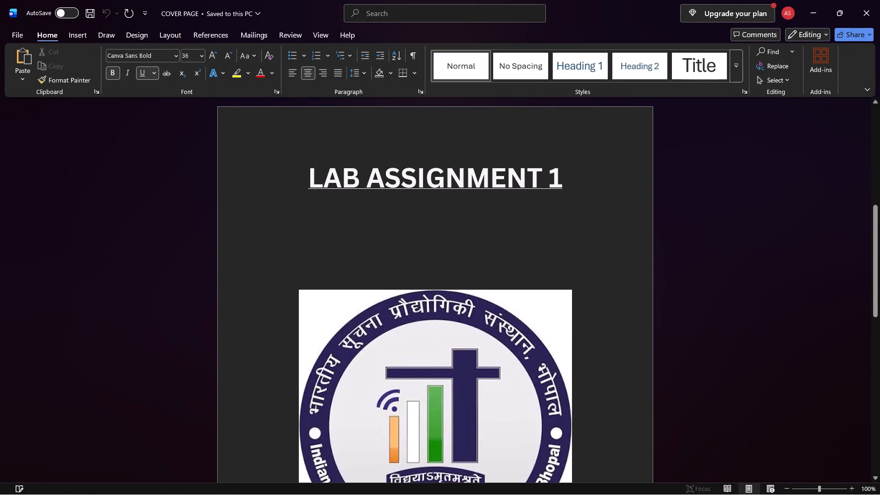
scroll(616, 244, down, 3)
click(879, 0)
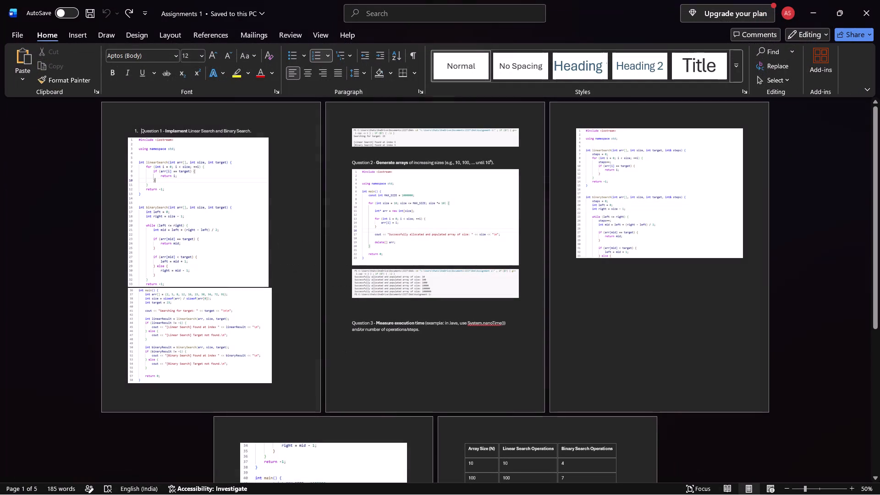
Switch to the Canva design, copy the LAB ASSIGNMENT 1 title page and return to the Assignments 1 document in Word.
key(alt+Tab)
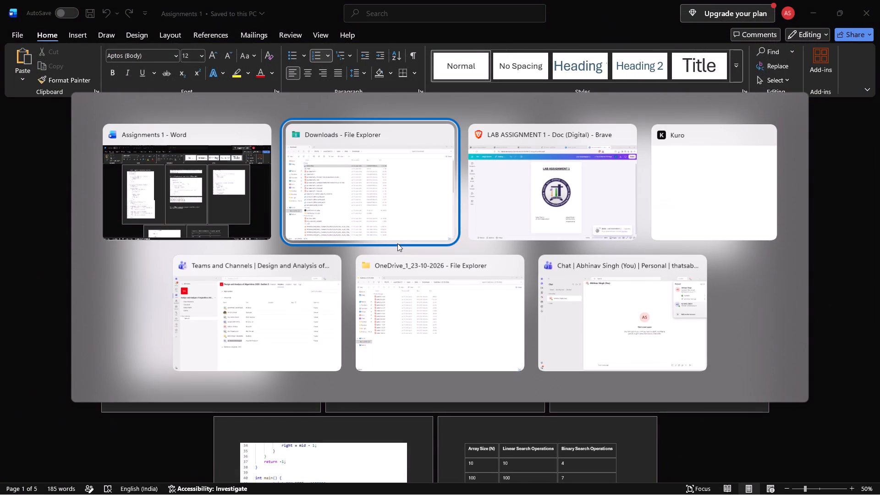
key(alt+Tab)
click(581, 232)
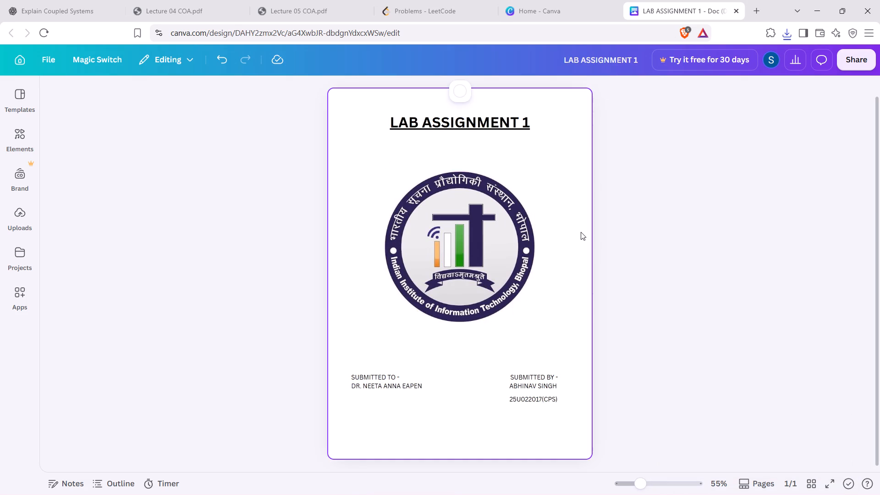
click(585, 232)
key(ctrl+c)
key(alt+Tab)
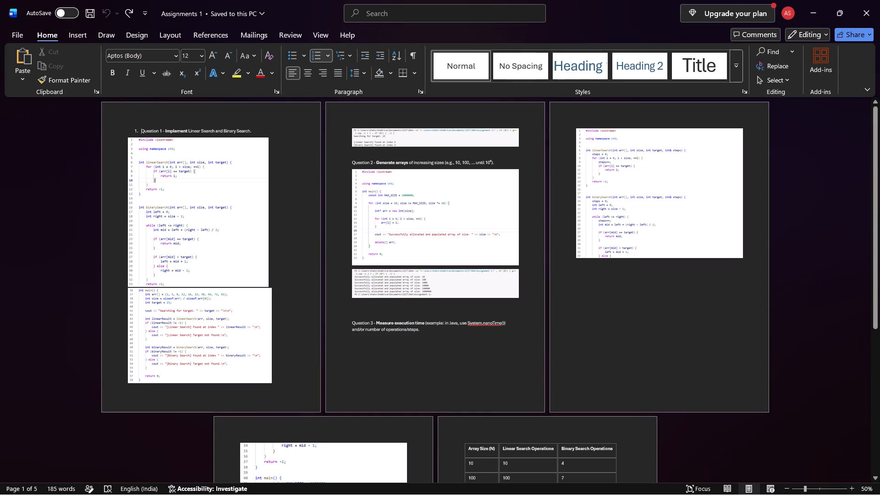
Insert a blank page before Question 1 in Assignments 1 and remove the stray list number from it.
click(118, 128)
click(118, 128)
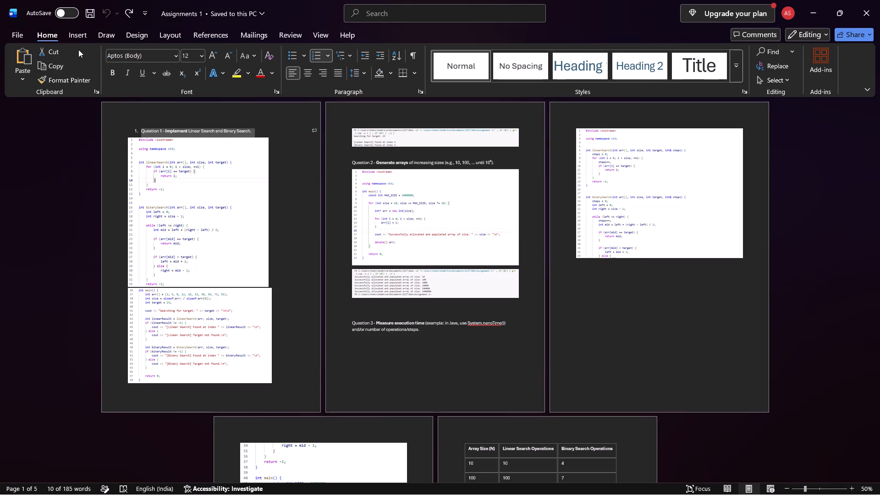
click(79, 41)
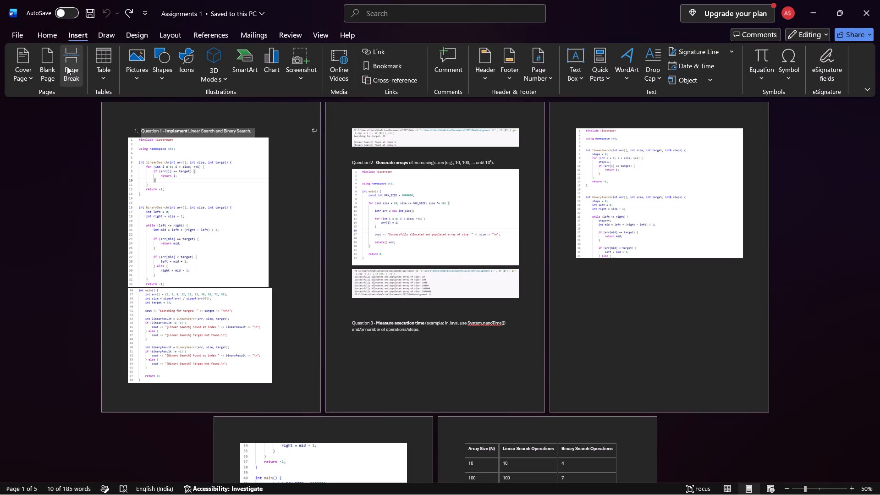
click(43, 65)
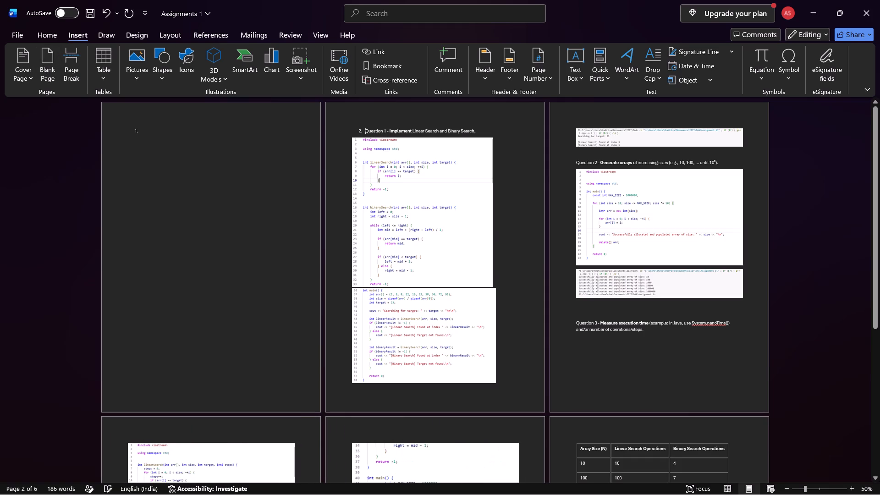
click(136, 128)
key(BackSpace)
Paste the copied title page onto the blank first page of Assignments 1.
key(ctrl+v)
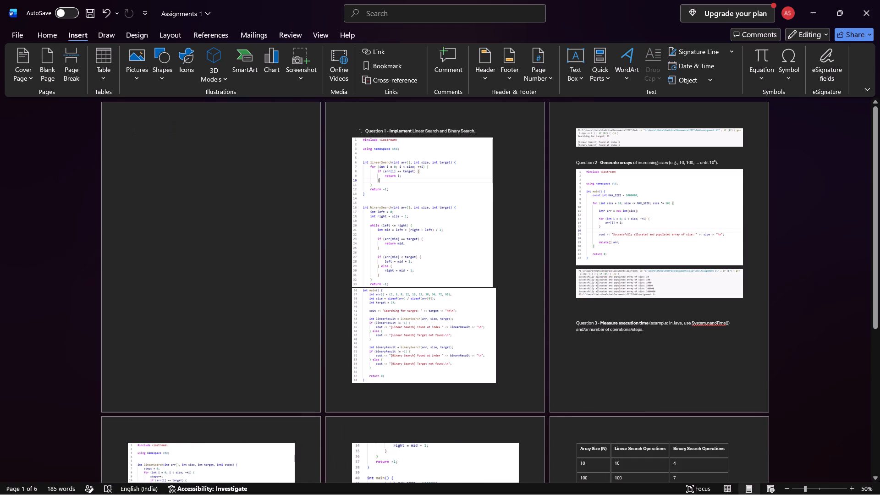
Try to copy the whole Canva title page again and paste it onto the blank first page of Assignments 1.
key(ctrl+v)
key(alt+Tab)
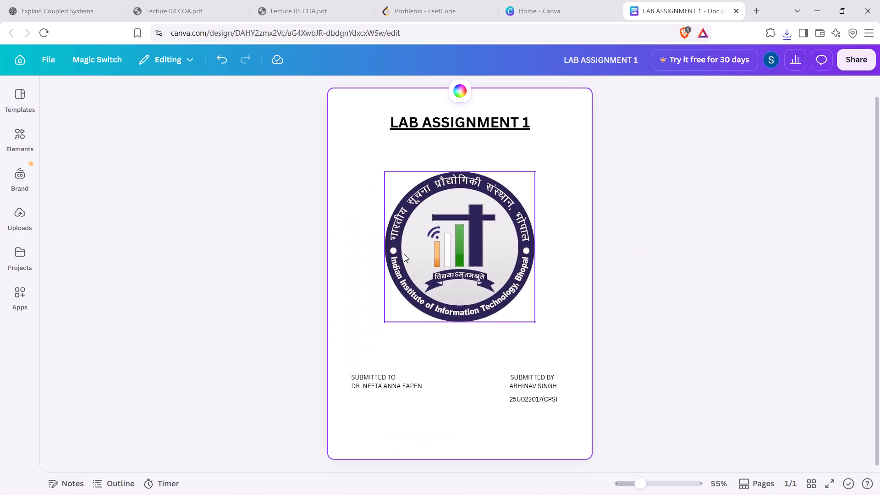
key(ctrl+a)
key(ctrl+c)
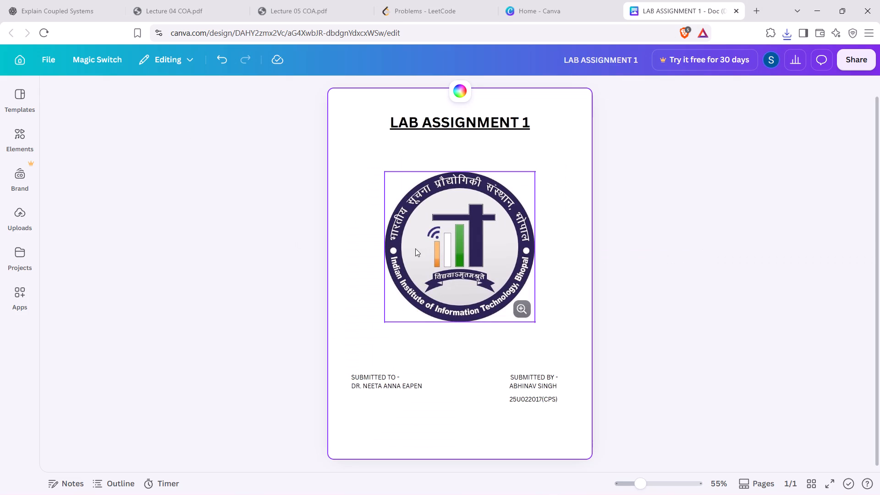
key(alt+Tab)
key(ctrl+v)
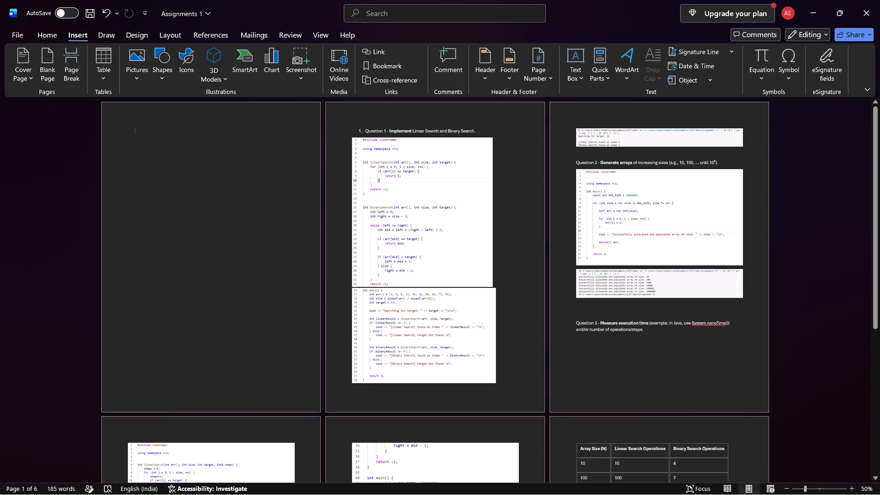
Copy the Canva page's content from the heading through the submission details and paste it onto the blank first page of Assignments 1.
key(alt+Tab)
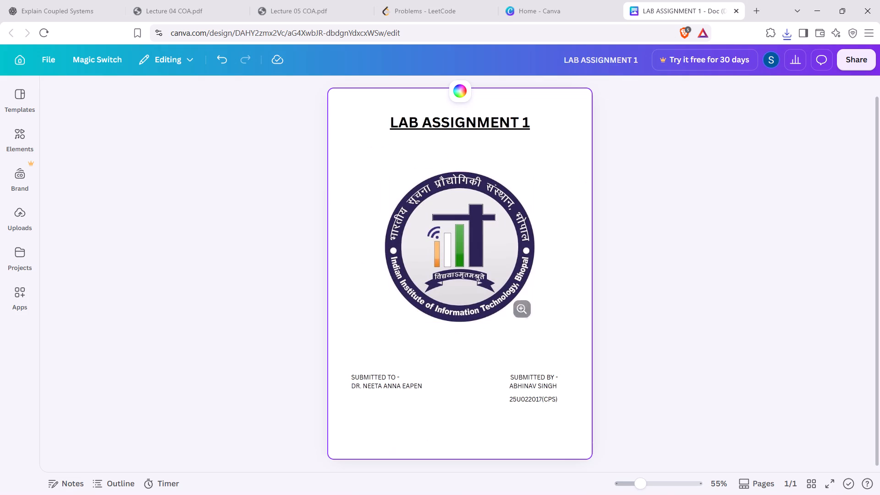
drag(559, 405, 378, 104)
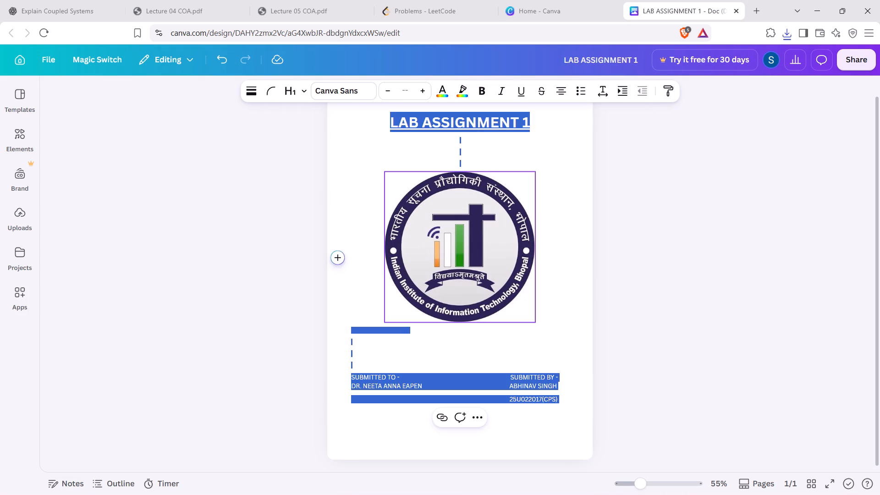
key(ctrl+c)
key(alt+Tab)
key(ctrl+v)
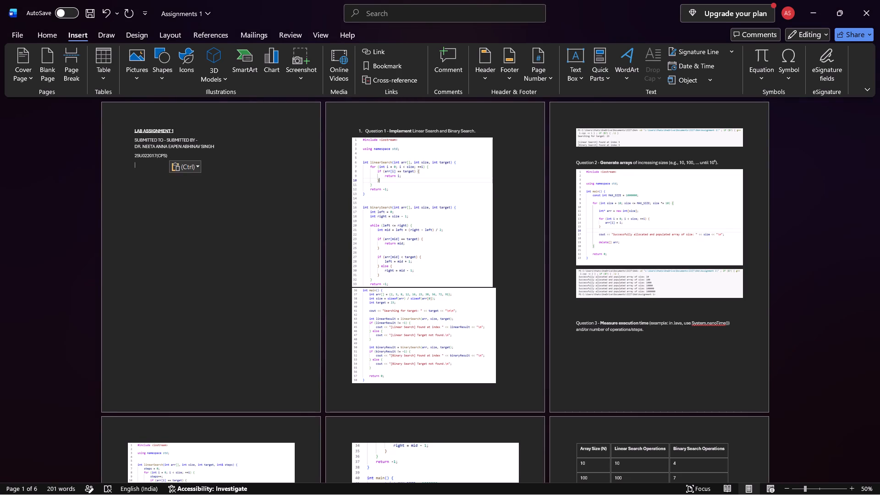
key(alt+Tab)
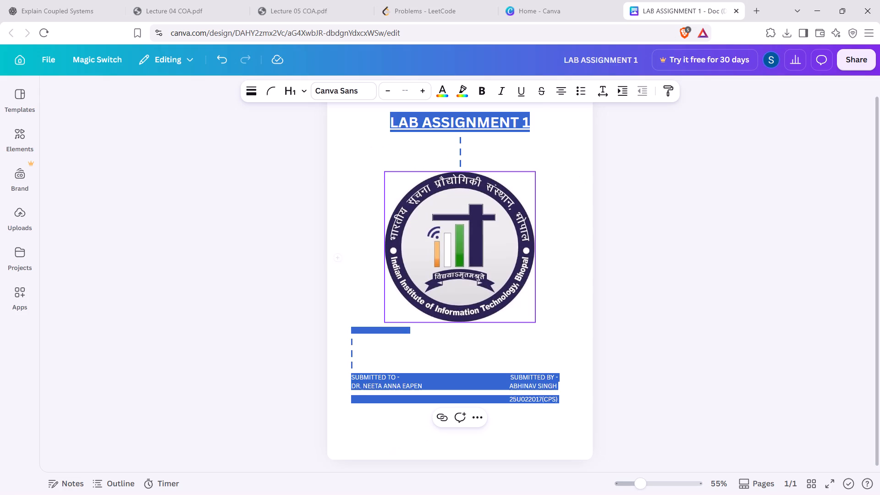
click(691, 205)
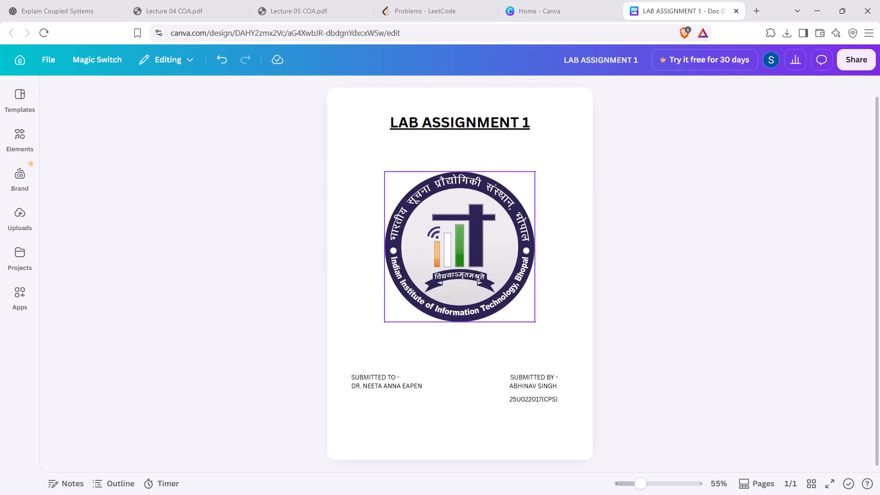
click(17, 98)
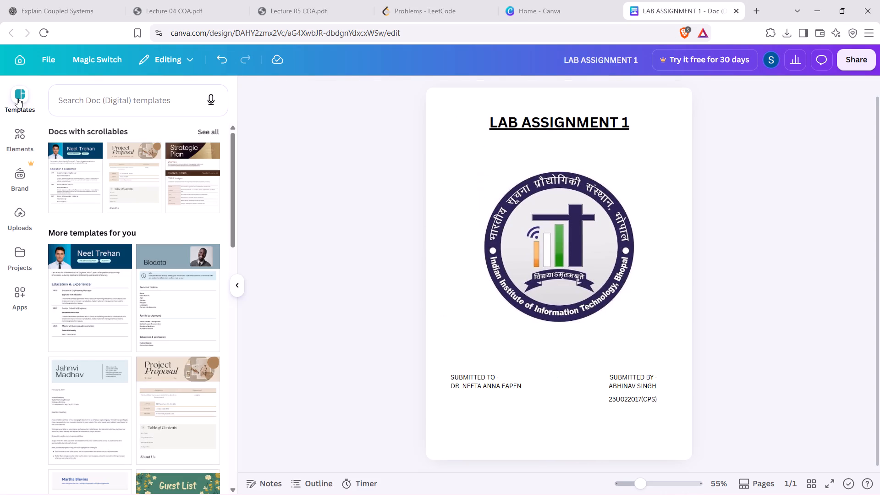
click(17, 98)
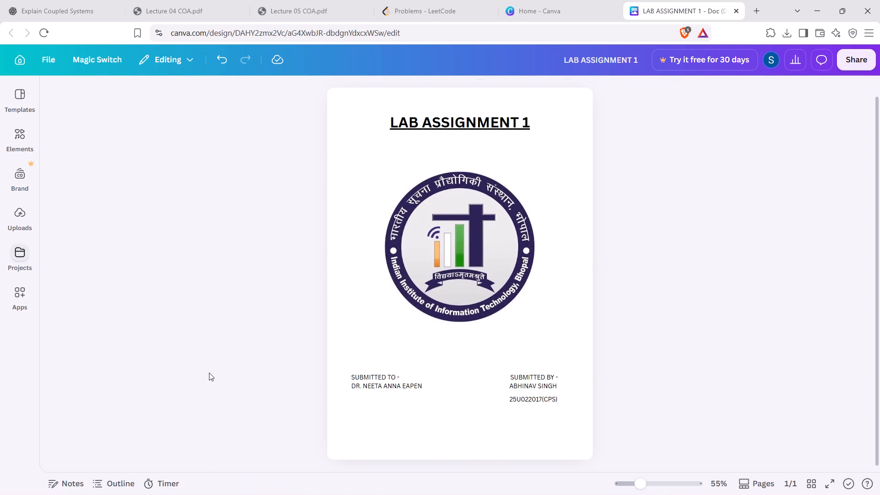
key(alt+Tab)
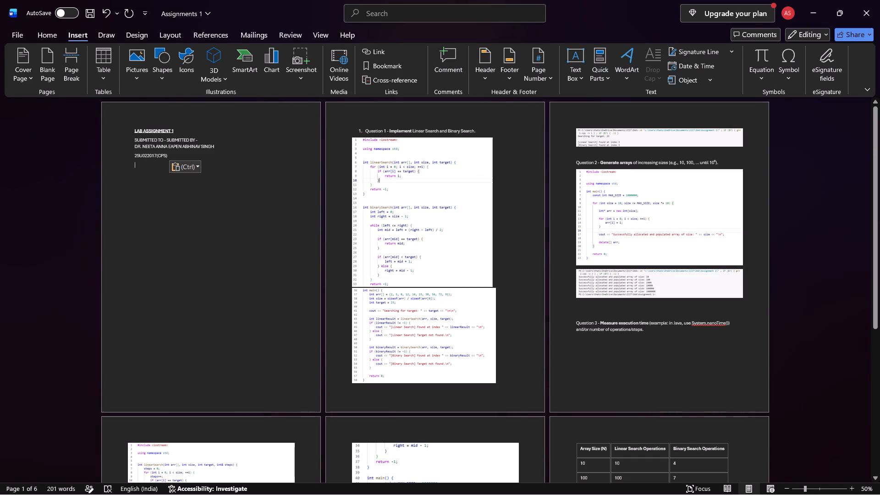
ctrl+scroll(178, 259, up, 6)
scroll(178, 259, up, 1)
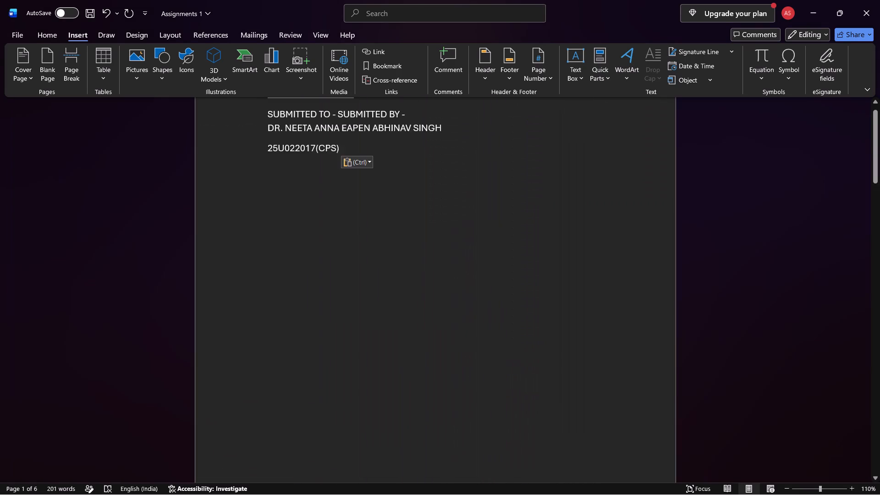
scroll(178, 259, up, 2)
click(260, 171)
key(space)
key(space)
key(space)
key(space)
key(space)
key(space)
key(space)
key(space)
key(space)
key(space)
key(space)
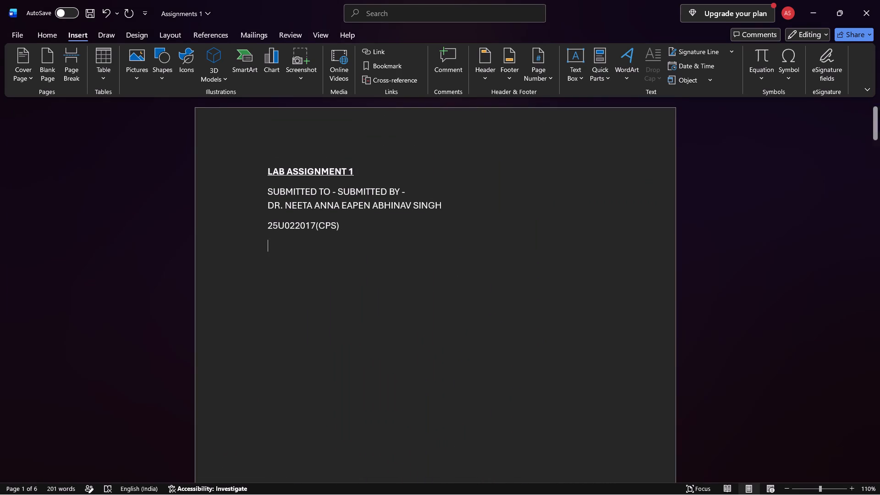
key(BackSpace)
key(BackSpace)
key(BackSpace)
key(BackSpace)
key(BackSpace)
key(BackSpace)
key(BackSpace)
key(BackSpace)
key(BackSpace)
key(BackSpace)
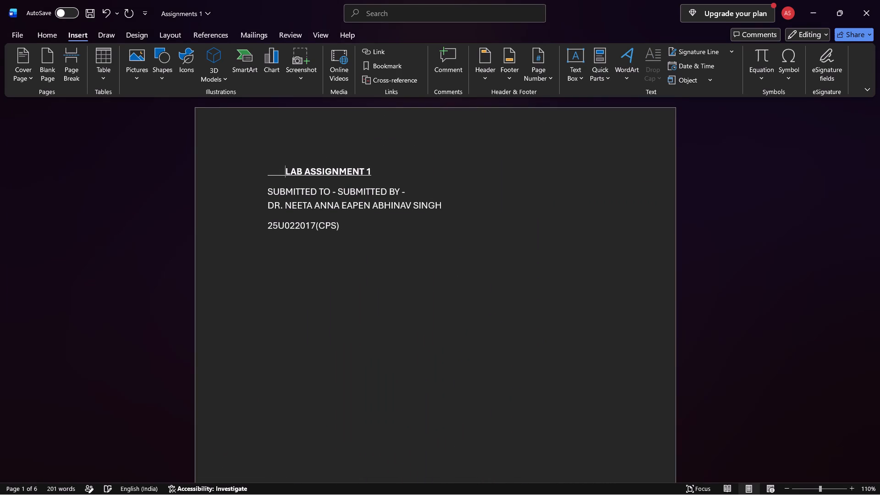
Centre the LAB ASSIGNMENT 1 heading on the first page and enlarge it to 26 pt.
click(49, 38)
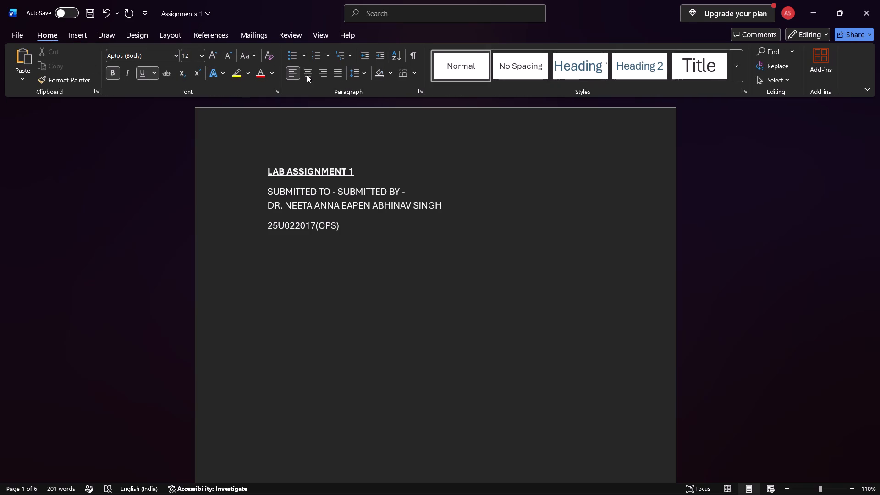
click(307, 75)
drag(403, 175, 407, 175)
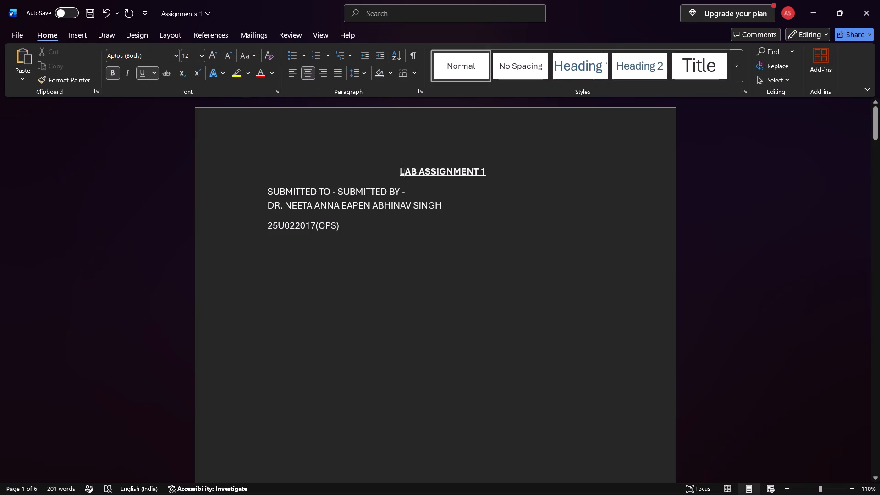
drag(407, 175, 485, 174)
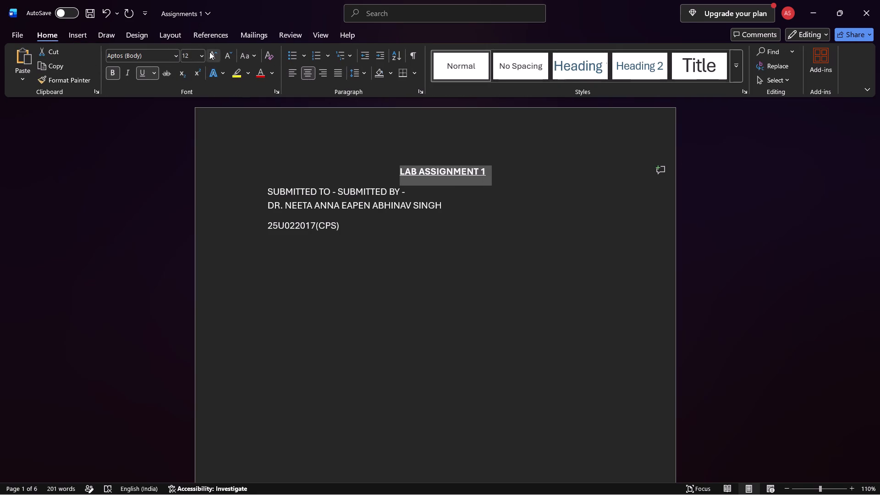
triple_click(212, 55)
triple_click(212, 55)
click(212, 55)
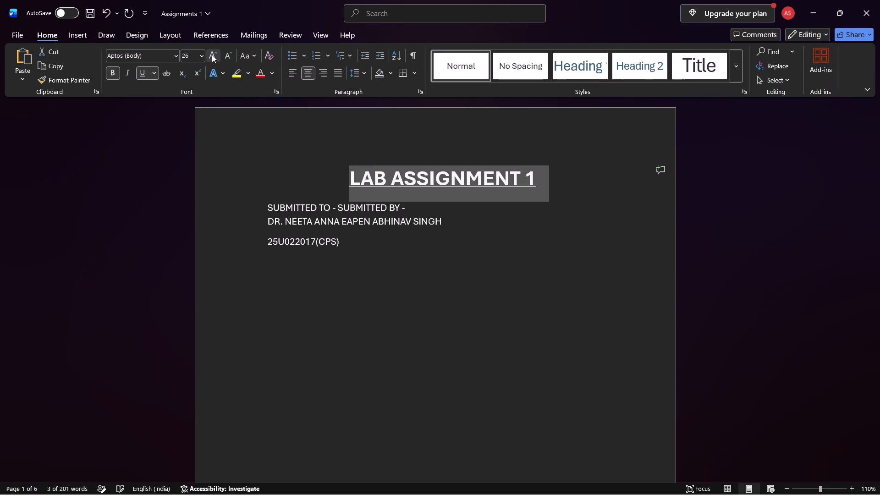
Add an empty line directly below the LAB ASSIGNMENT 1 heading.
click(560, 186)
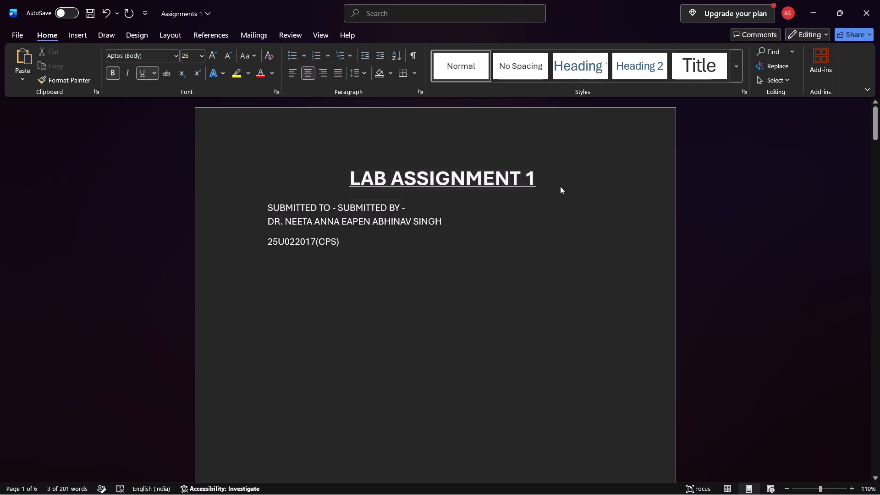
key(Return)
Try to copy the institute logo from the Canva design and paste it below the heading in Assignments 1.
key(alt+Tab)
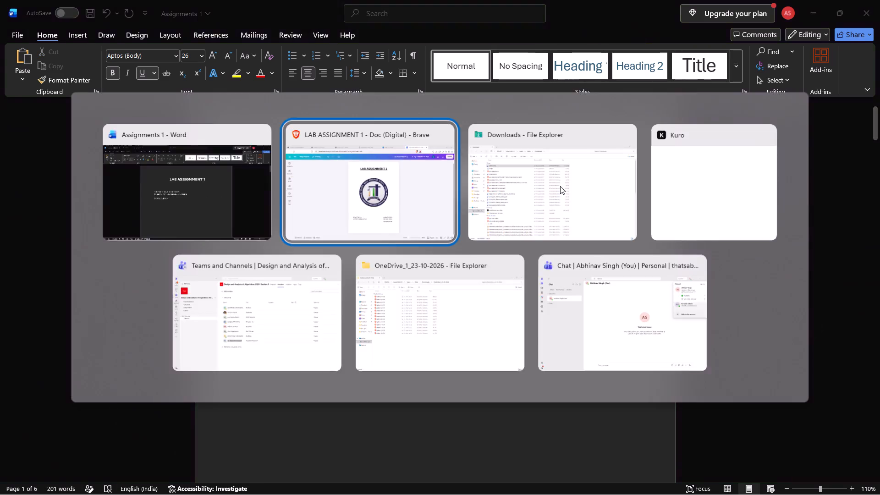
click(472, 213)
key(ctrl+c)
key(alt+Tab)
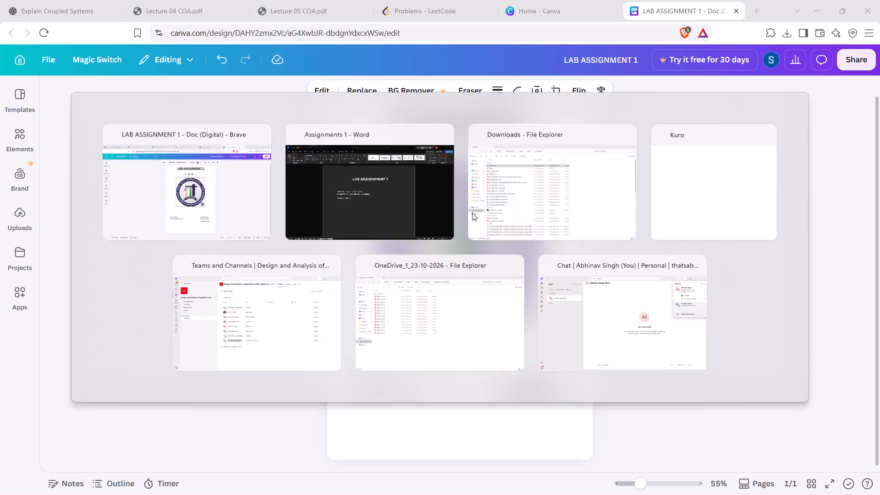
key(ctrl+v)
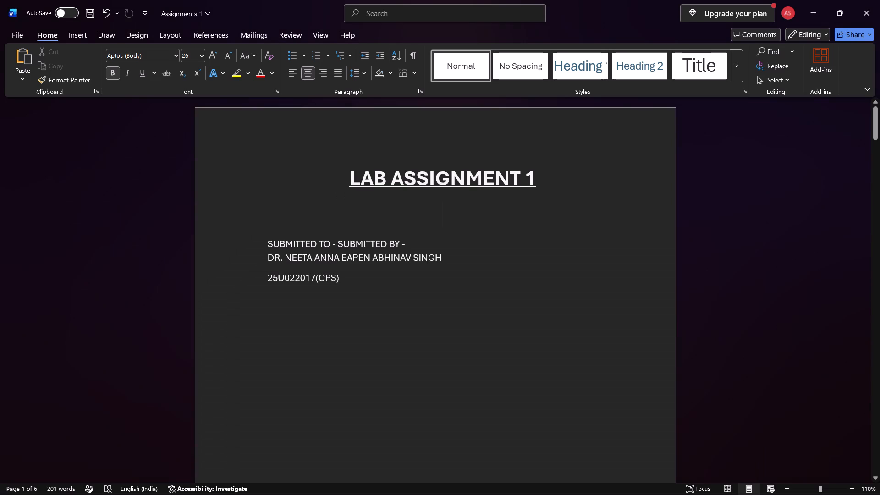
Insert the institute logo below the heading from the picture file named images in the Downloads folder.
click(76, 39)
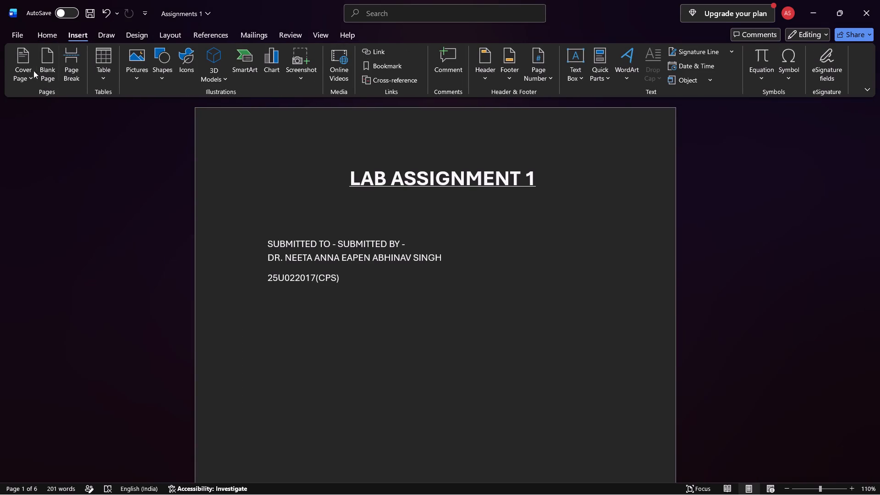
click(144, 56)
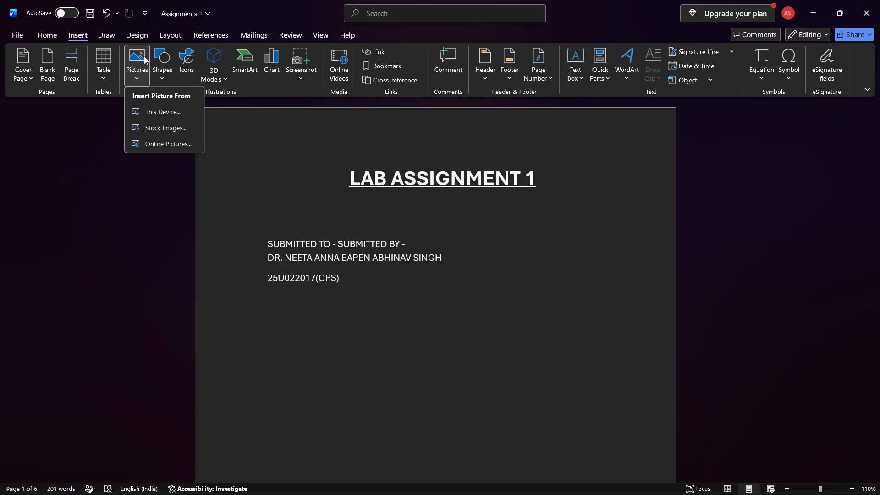
click(170, 110)
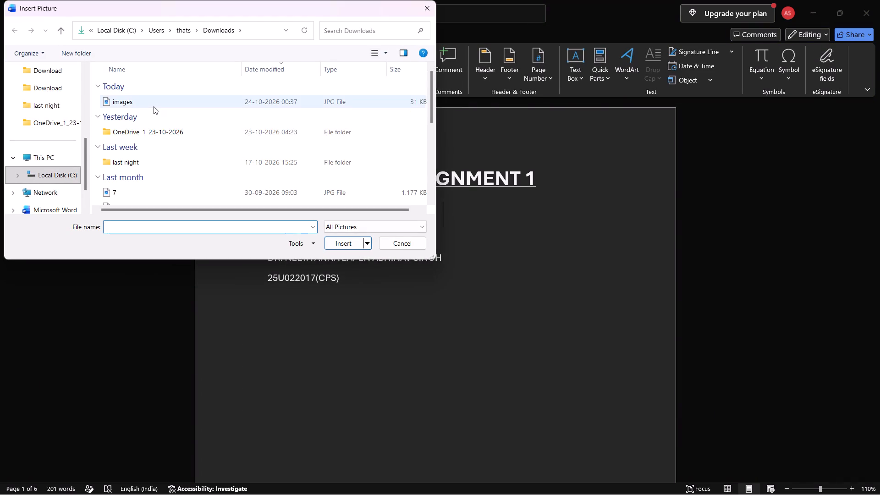
click(152, 106)
key(Return)
Add two blank lines between the LAB ASSIGNMENT 1 heading and the institute logo.
scroll(320, 253, down, 2)
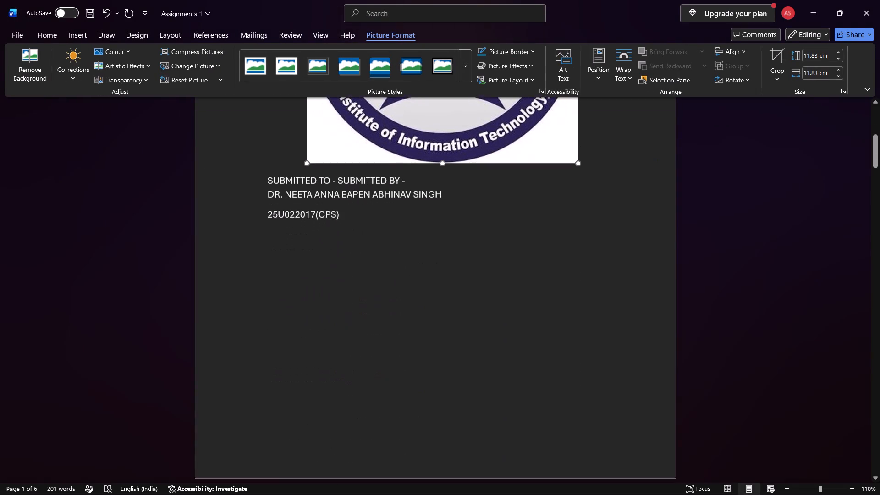
scroll(460, 145, up, 5)
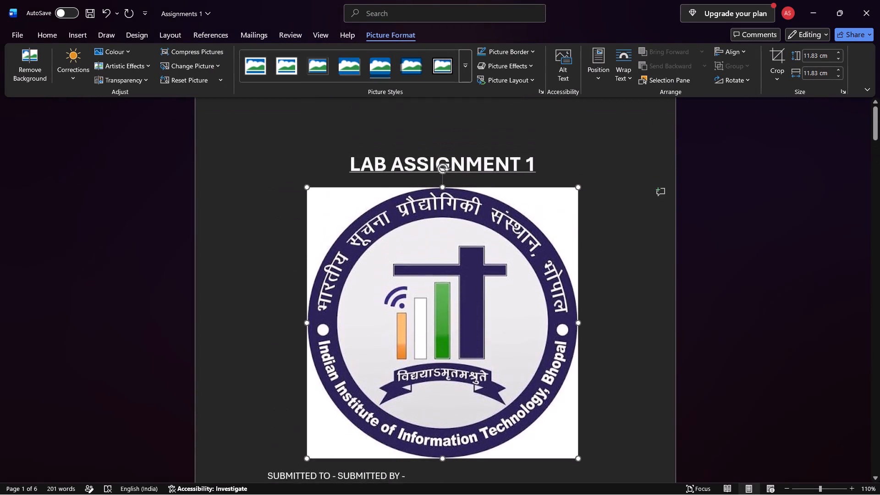
click(554, 174)
key(Return)
key(Return)
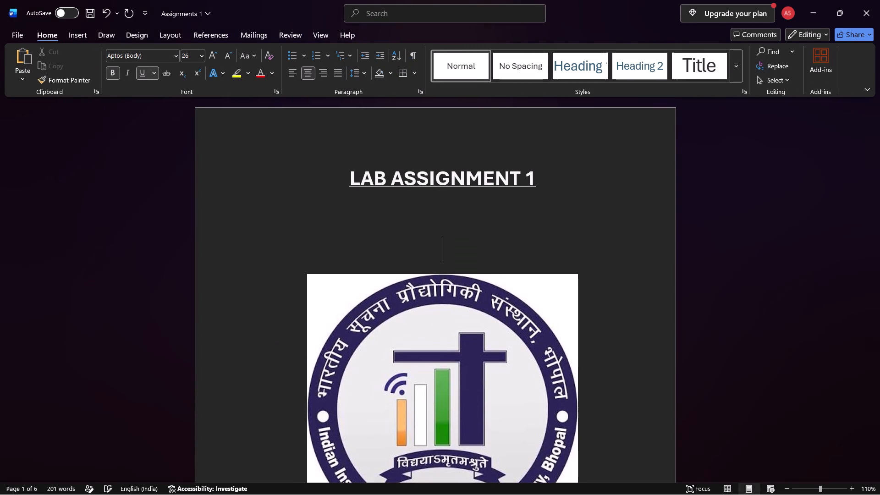
Space SUBMITTED BY well apart from SUBMITTED TO on the same line below the institute logo.
scroll(554, 174, down, 2)
ctrl+scroll(554, 174, down, 4)
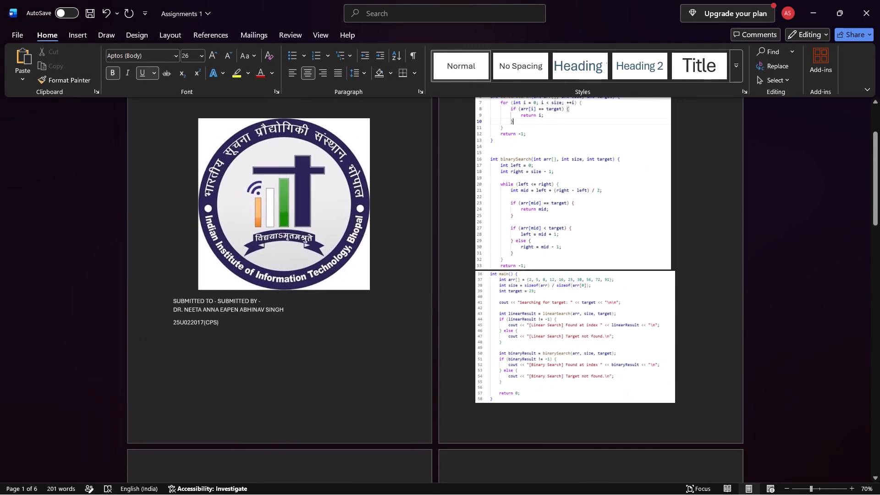
scroll(554, 174, up, 1)
scroll(383, 266, down, 1)
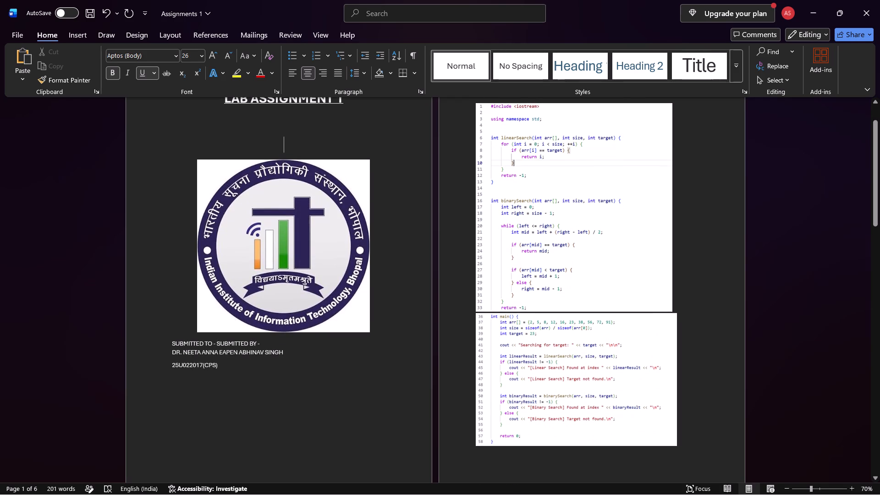
click(215, 345)
key(Return)
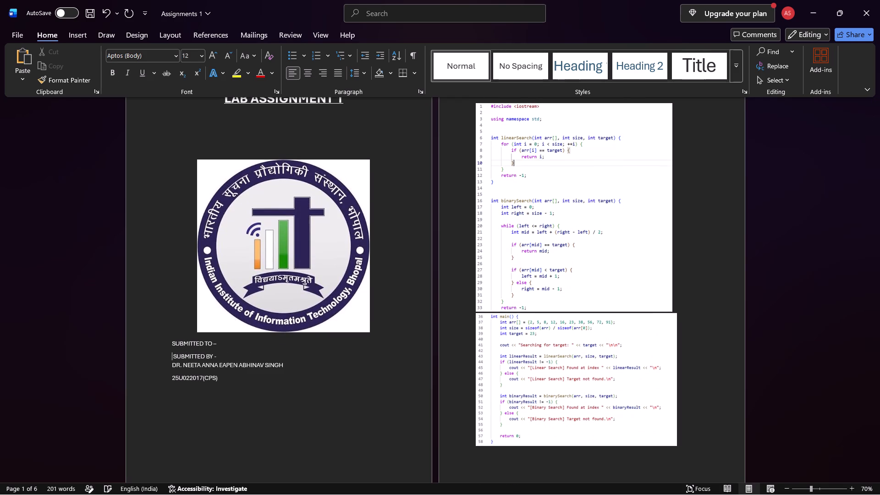
key(BackSpace)
key(BackSpace)
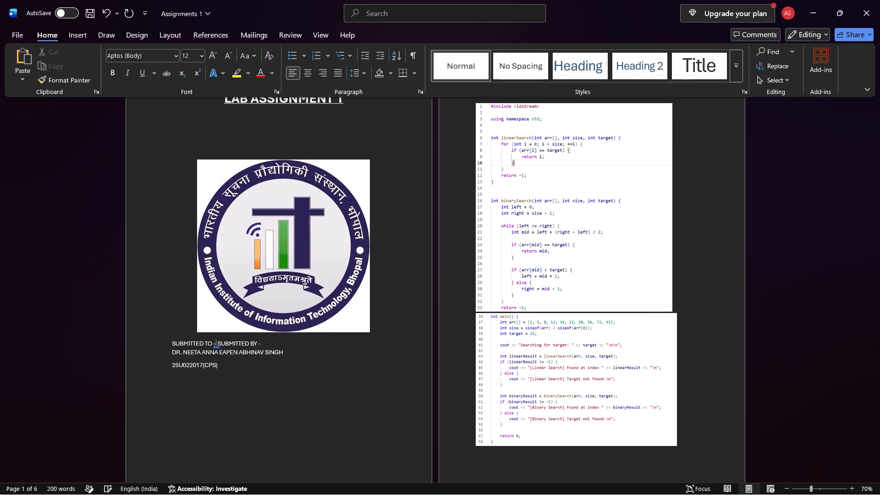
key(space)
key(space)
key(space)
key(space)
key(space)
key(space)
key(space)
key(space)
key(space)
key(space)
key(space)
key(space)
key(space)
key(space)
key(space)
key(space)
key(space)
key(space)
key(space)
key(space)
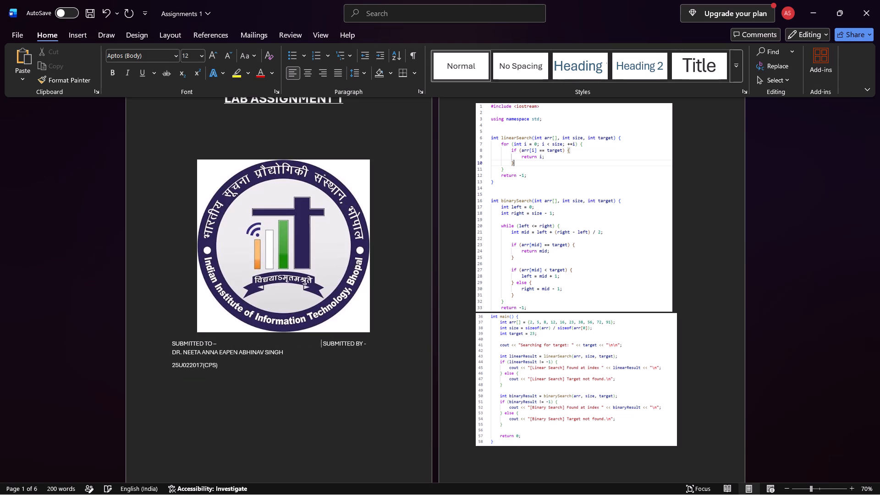
Move the student's name across its line so it starts directly beneath SUBMITTED BY, leaving the instructor's name beneath SUBMITTED TO.
click(237, 357)
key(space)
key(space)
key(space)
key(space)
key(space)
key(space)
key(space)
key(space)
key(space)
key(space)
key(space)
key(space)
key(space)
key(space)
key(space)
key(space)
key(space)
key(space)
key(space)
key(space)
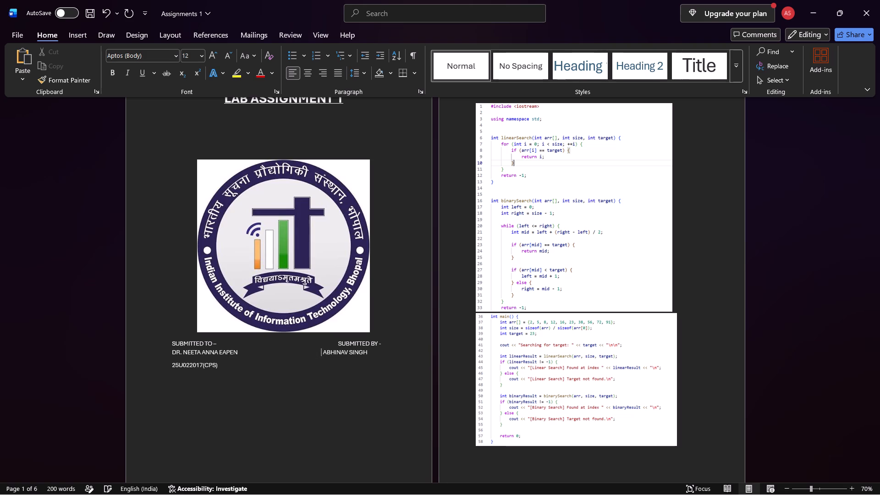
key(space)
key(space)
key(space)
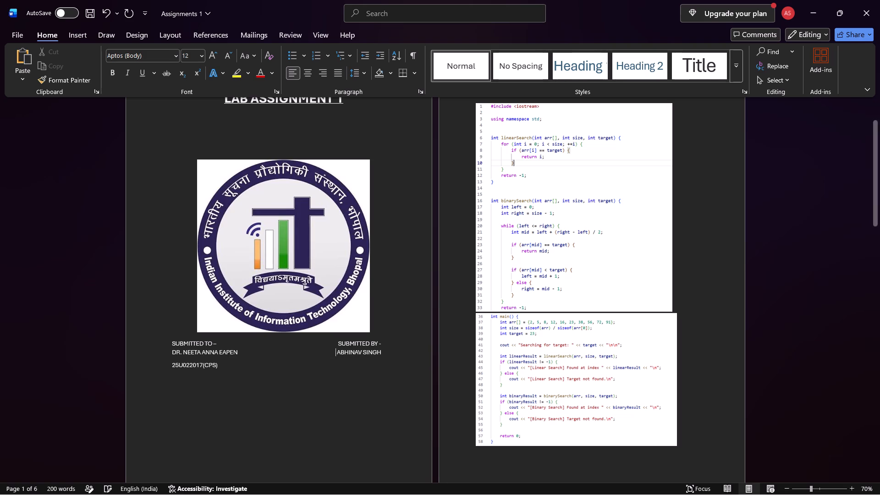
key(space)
key(BackSpace)
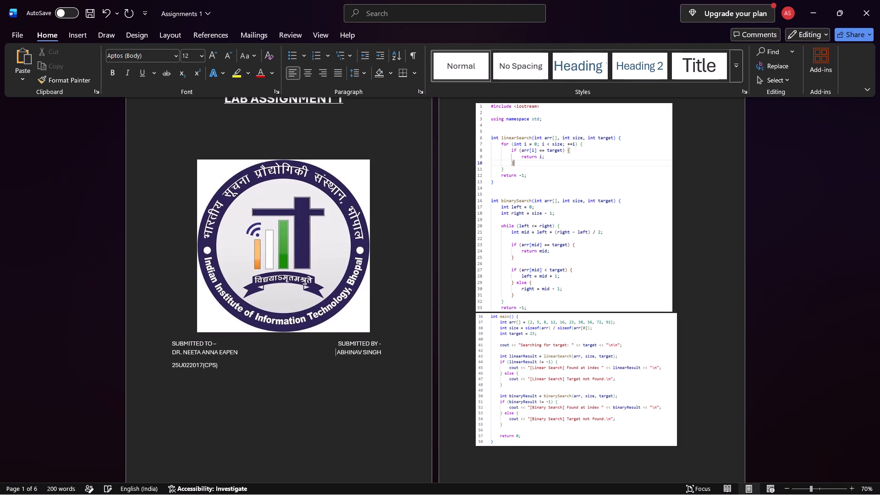
Indent the student's ID number line with spaces so it starts directly beneath the student's name.
click(170, 368)
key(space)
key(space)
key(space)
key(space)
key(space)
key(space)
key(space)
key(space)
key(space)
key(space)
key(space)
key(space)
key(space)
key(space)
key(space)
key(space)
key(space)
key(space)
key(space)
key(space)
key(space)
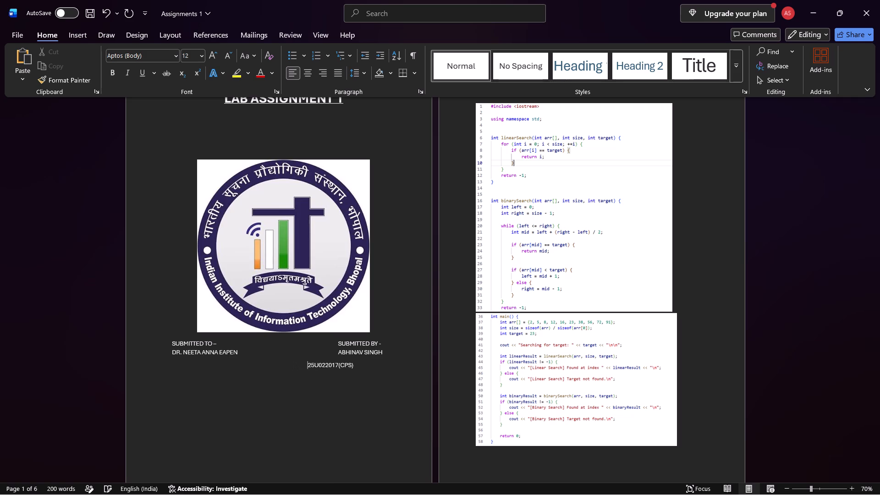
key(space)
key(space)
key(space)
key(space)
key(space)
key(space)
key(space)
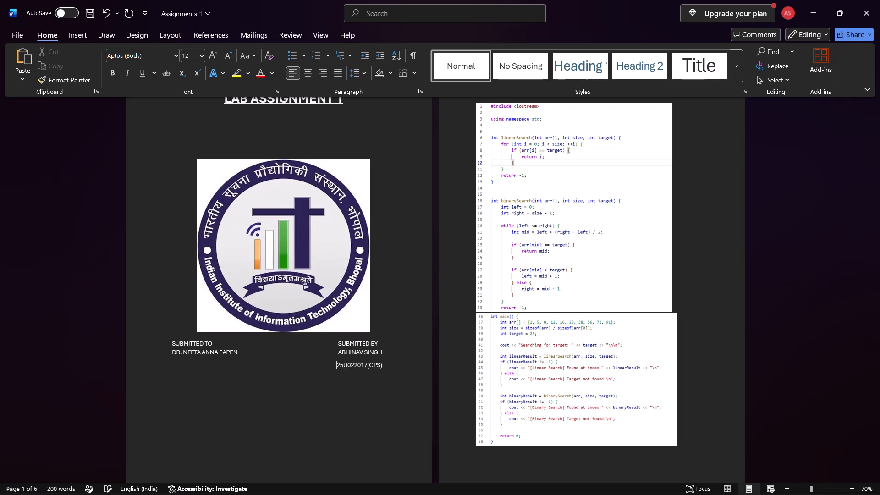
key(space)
Add two blank lines between the institute logo and the SUBMITTED TO and SUBMITTED BY details.
click(387, 335)
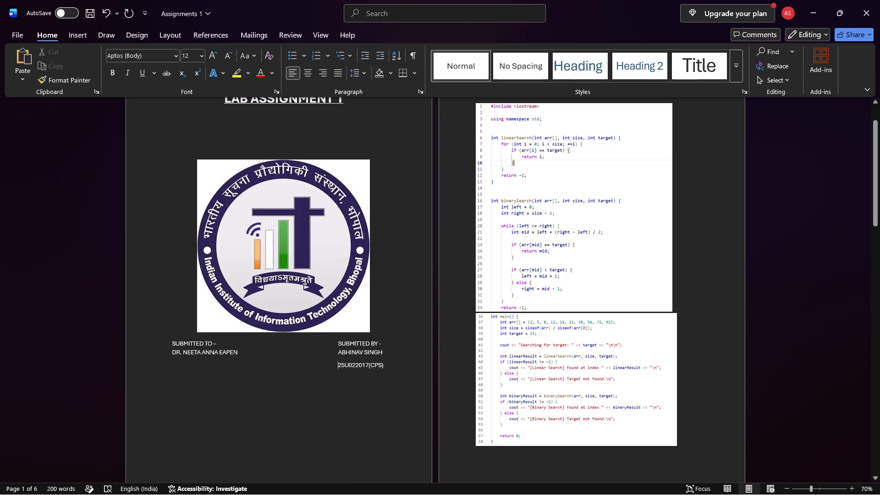
key(Return)
key(Return)
key(Return)
scroll(387, 335, down, 1)
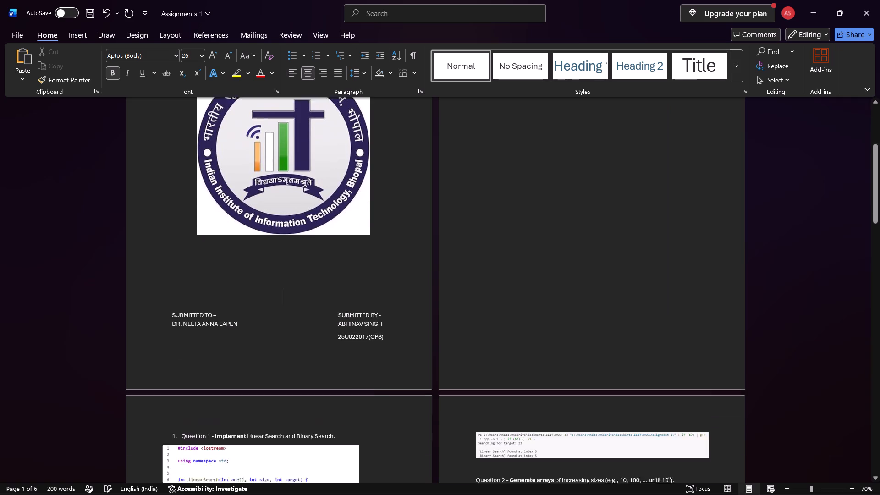
scroll(387, 335, down, 2)
key(BackSpace)
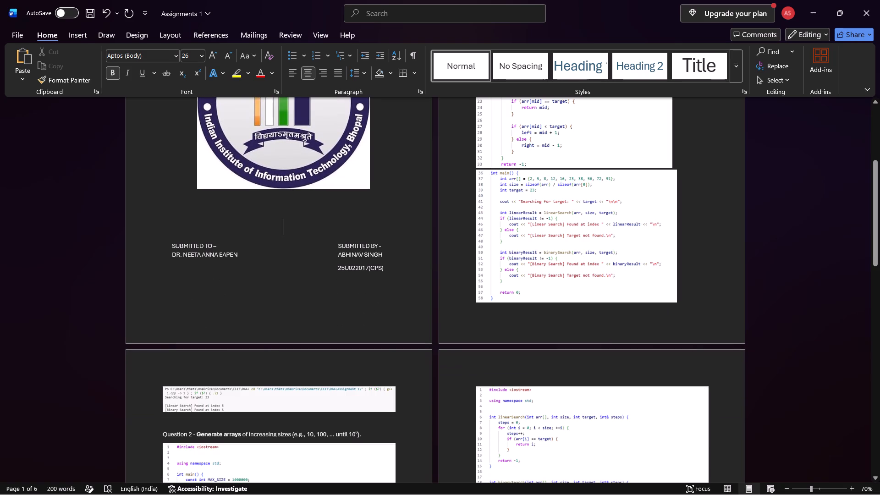
Increase the font size of the SUBMITTED TO and SUBMITTED BY details to 14 pt.
scroll(465, 379, up, 2)
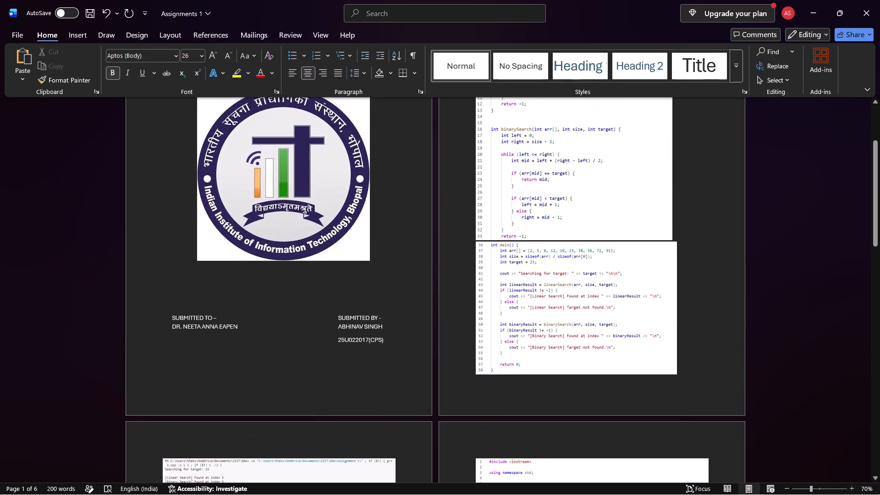
drag(397, 341, 172, 312)
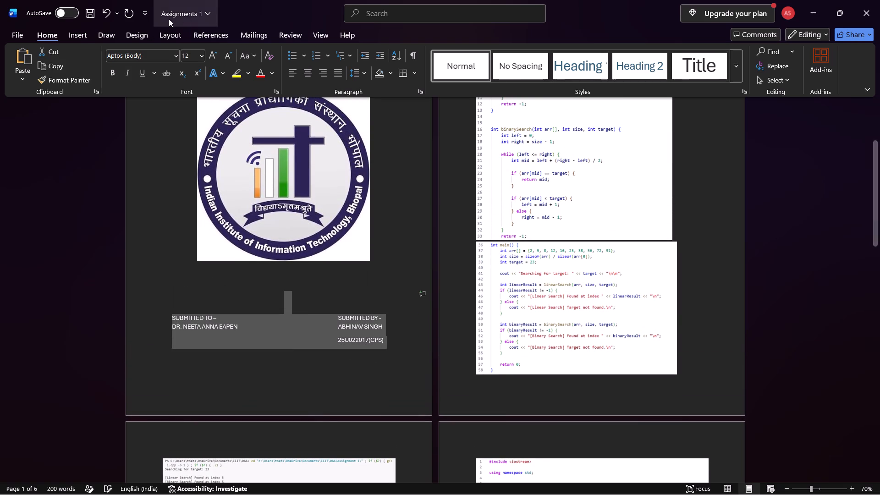
click(216, 53)
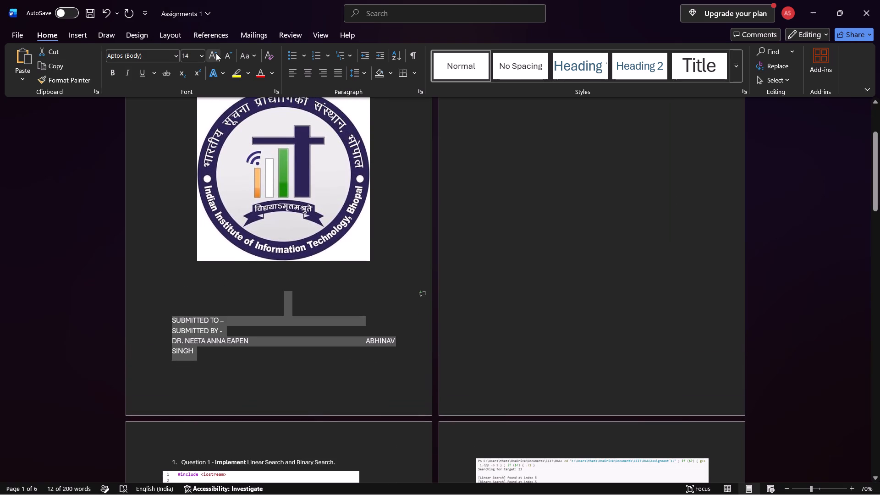
Remove surplus spaces after SUBMITTED TO so that SUBMITTED BY fits on the same line of the cover page.
click(256, 312)
click(269, 316)
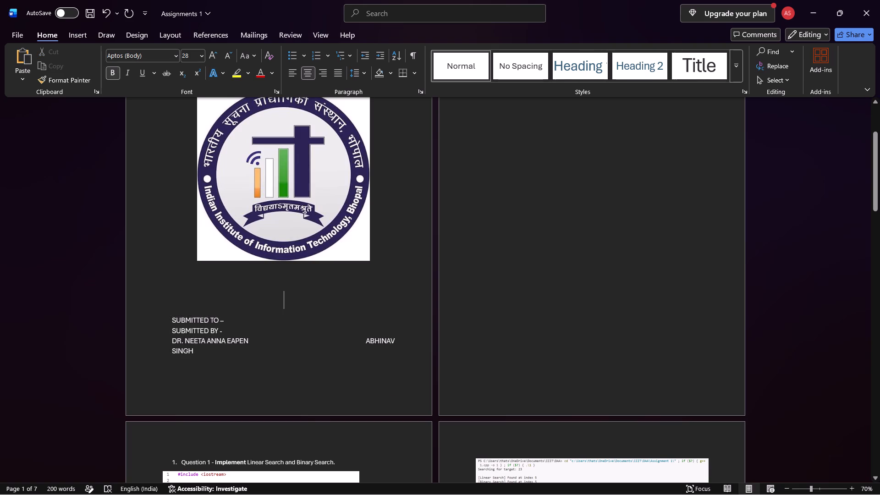
key(BackSpace)
key(BackSpace)
key(BackSpace)
key(BackSpace)
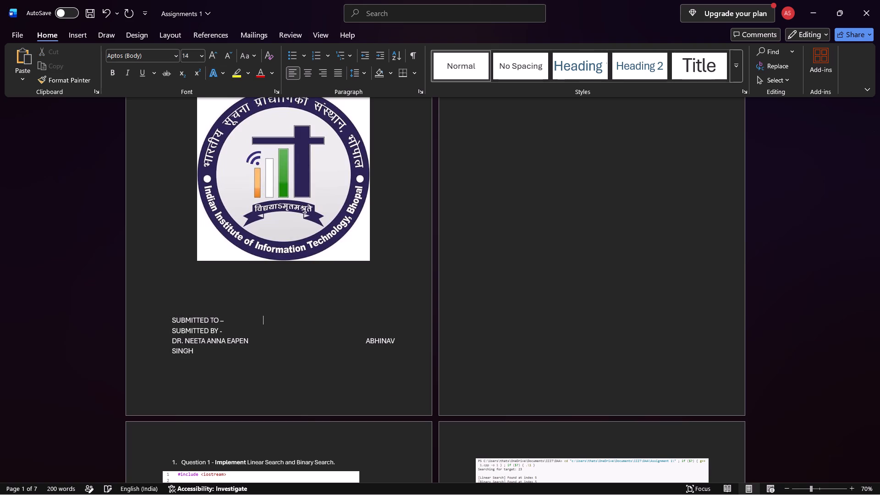
key(BackSpace)
key(BackSpace)
key(BackSpace)
key(BackSpace)
key(BackSpace)
key(BackSpace)
key(BackSpace)
key(BackSpace)
key(BackSpace)
key(BackSpace)
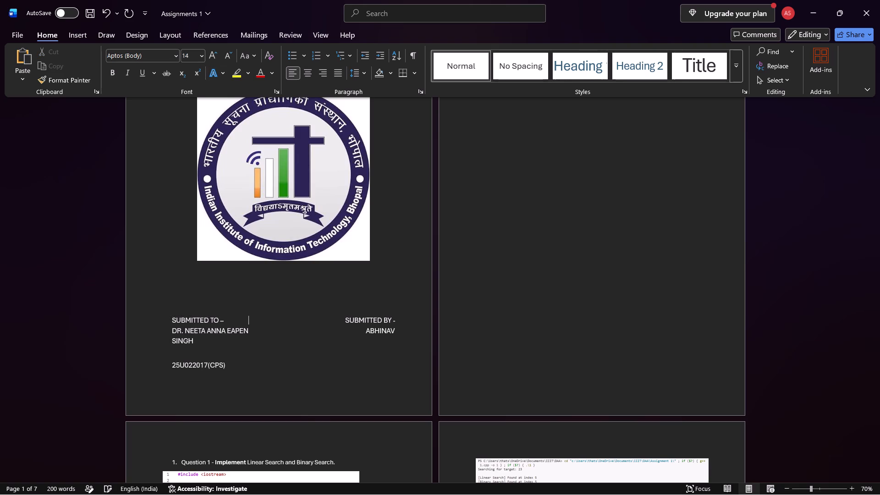
key(BackSpace)
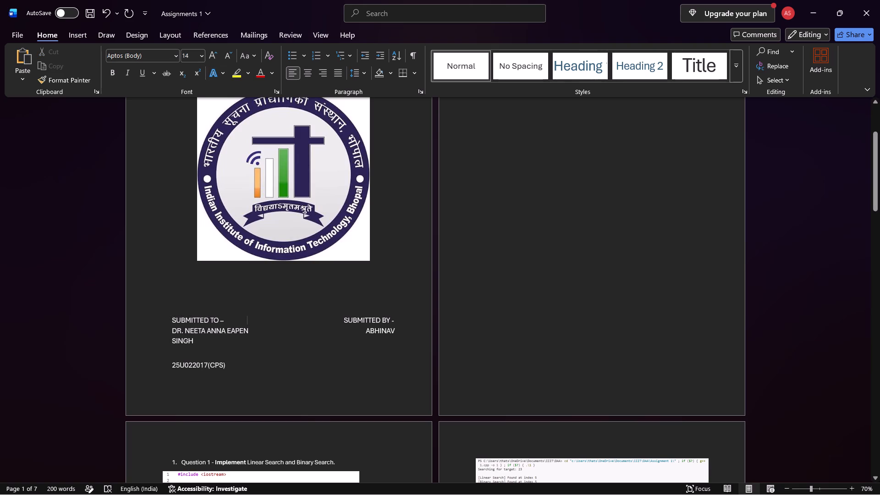
Reduce the spacing after the instructor's name so the student's full name fits on one line below SUBMITTED BY.
click(264, 335)
key(BackSpace)
key(BackSpace)
key(BackSpace)
key(BackSpace)
key(BackSpace)
key(Right)
key(Right)
key(Right)
key(Right)
key(Right)
key(Right)
key(Right)
key(Right)
key(Right)
key(Right)
key(BackSpace)
key(BackSpace)
key(BackSpace)
key(BackSpace)
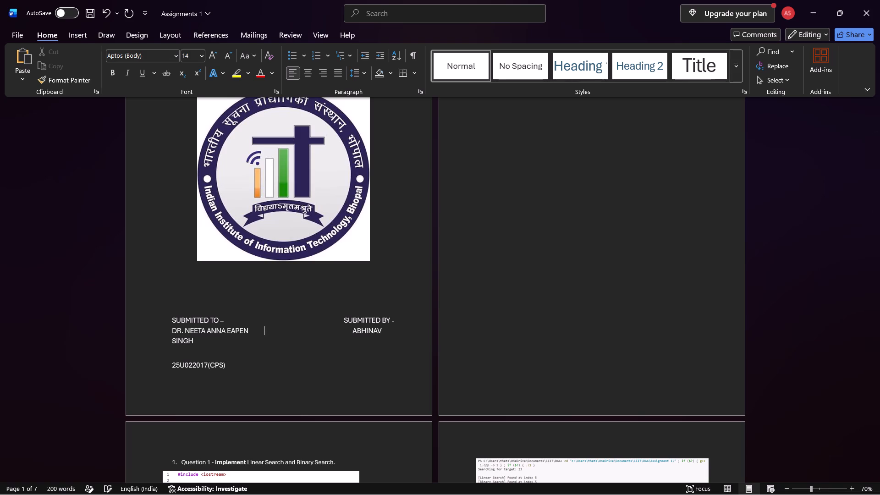
key(BackSpace)
key(BackSpace)
key(BackSpace)
key(BackSpace)
key(BackSpace)
key(BackSpace)
key(BackSpace)
key(BackSpace)
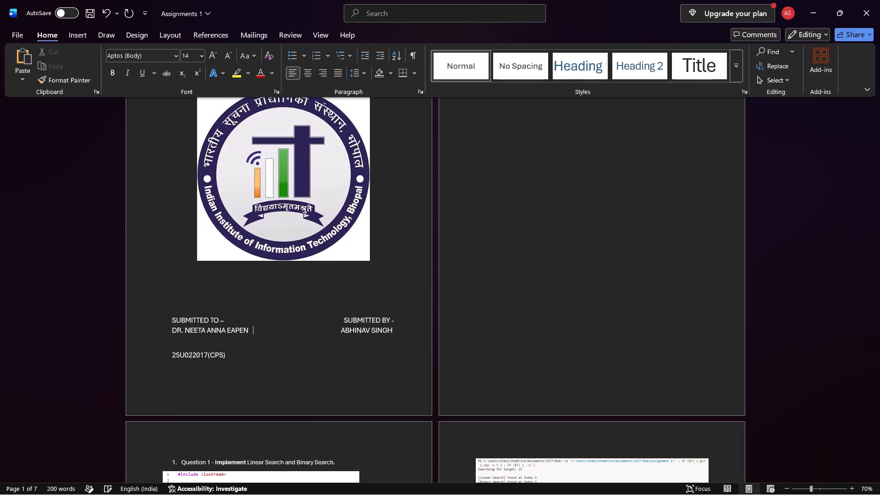
Shift the SUBMITTED BY label back two spaces to line up with the start of the student's name.
click(314, 318)
key(BackSpace)
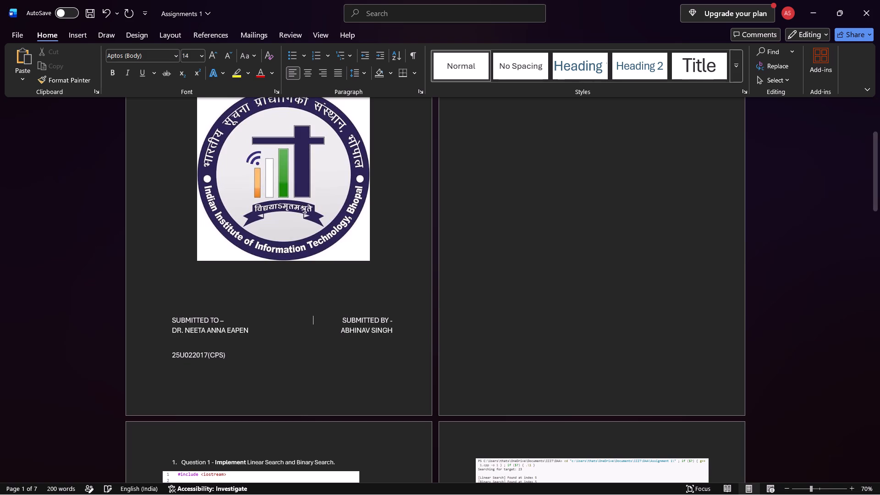
key(BackSpace)
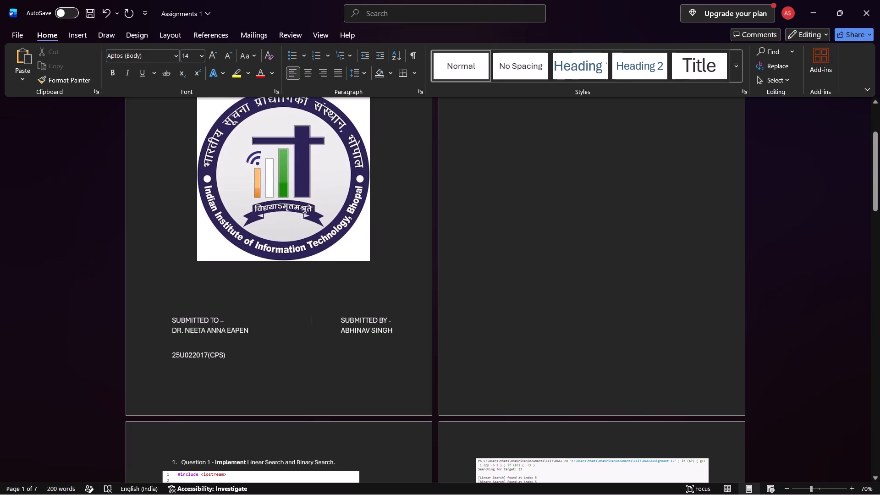
Close up the empty space above the student's roll number, bringing it onto the line directly below the names.
click(169, 351)
key(BackSpace)
key(BackSpace)
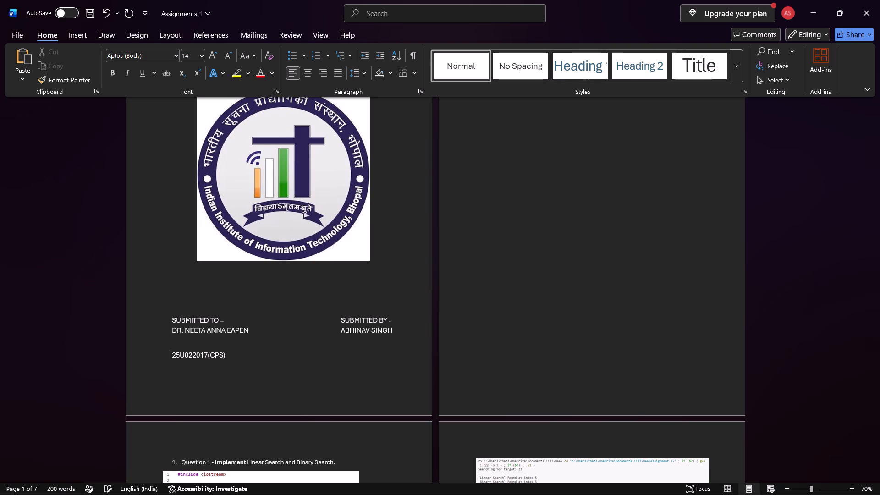
key(BackSpace)
key(BackSpace)
key(BackSpace)
key(BackSpace)
key(BackSpace)
key(BackSpace)
key(BackSpace)
key(Return)
key(BackSpace)
key(BackSpace)
key(BackSpace)
key(BackSpace)
key(BackSpace)
key(BackSpace)
key(BackSpace)
key(BackSpace)
key(BackSpace)
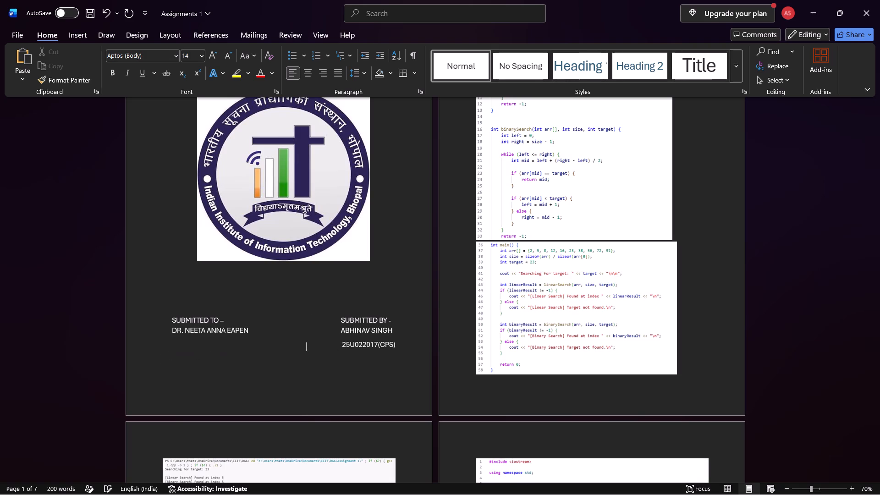
Adjust the spaces before the roll number so it starts directly under the student's name in the SUBMITTED BY column.
key(BackSpace)
key(BackSpace)
key(BackSpace)
key(BackSpace)
key(BackSpace)
key(BackSpace)
key(BackSpace)
key(BackSpace)
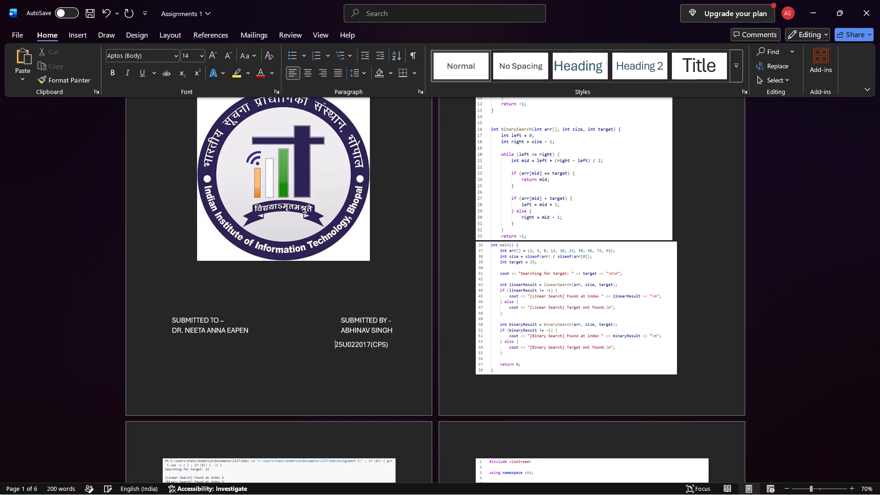
key(BackSpace)
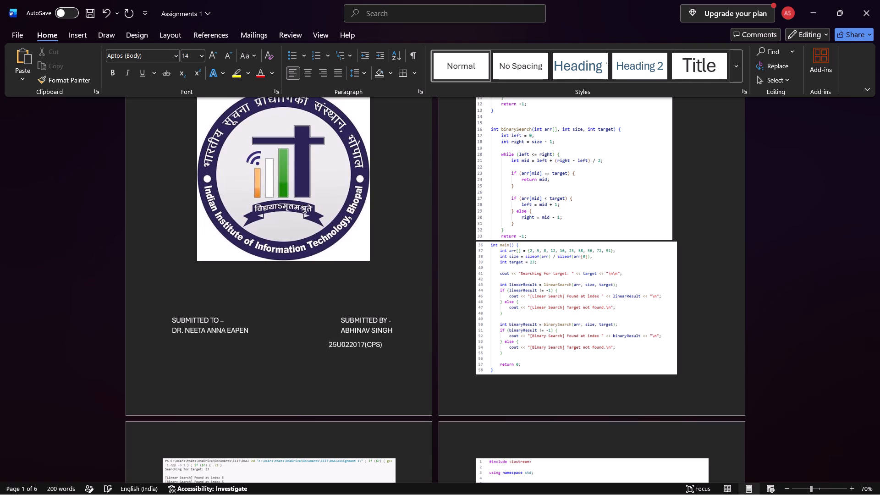
key(BackSpace)
key(BackSpace)
key(BackSpace)
key(BackSpace)
key(BackSpace)
key(BackSpace)
key(BackSpace)
key(BackSpace)
key(BackSpace)
key(BackSpace)
key(BackSpace)
key(BackSpace)
key(BackSpace)
key(BackSpace)
key(BackSpace)
key(BackSpace)
key(BackSpace)
key(BackSpace)
key(BackSpace)
key(BackSpace)
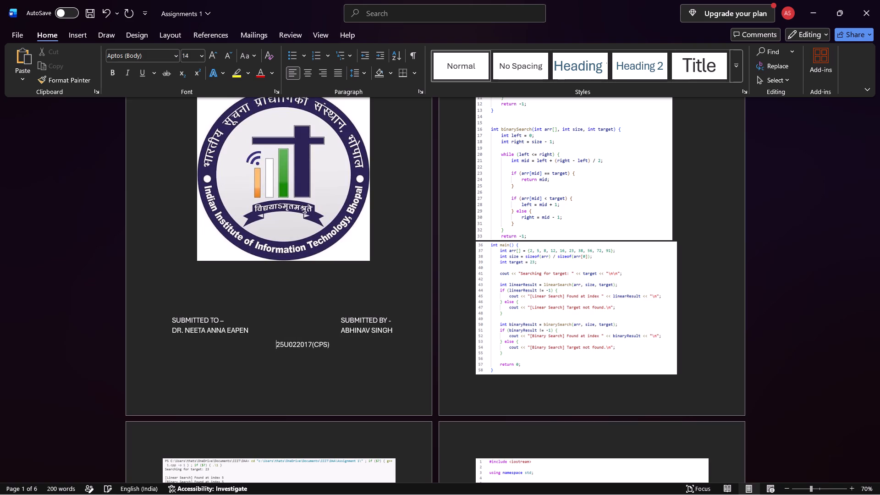
key(space)
key(space)
key(space)
key(space)
key(space)
key(space)
key(space)
key(space)
key(space)
key(space)
key(space)
key(space)
key(space)
key(space)
key(space)
key(space)
key(space)
key(space)
key(space)
key(space)
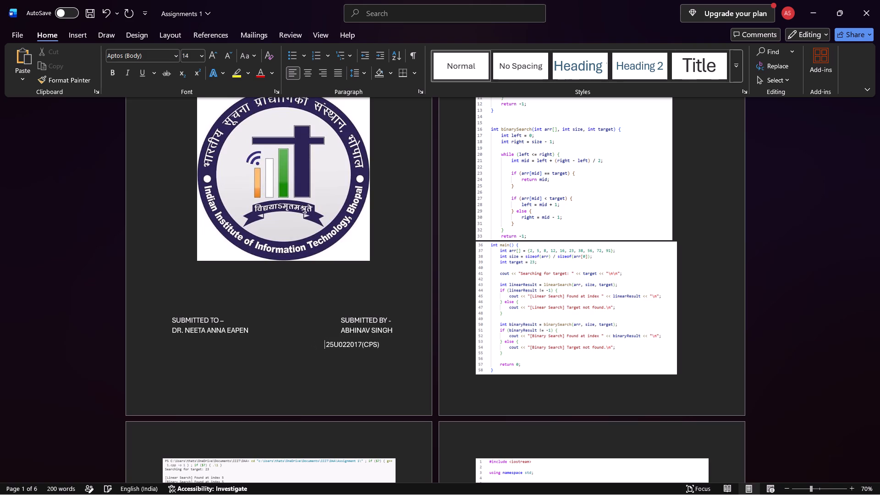
key(space)
key(space)
key(space)
key(space)
key(space)
key(space)
key(space)
key(space)
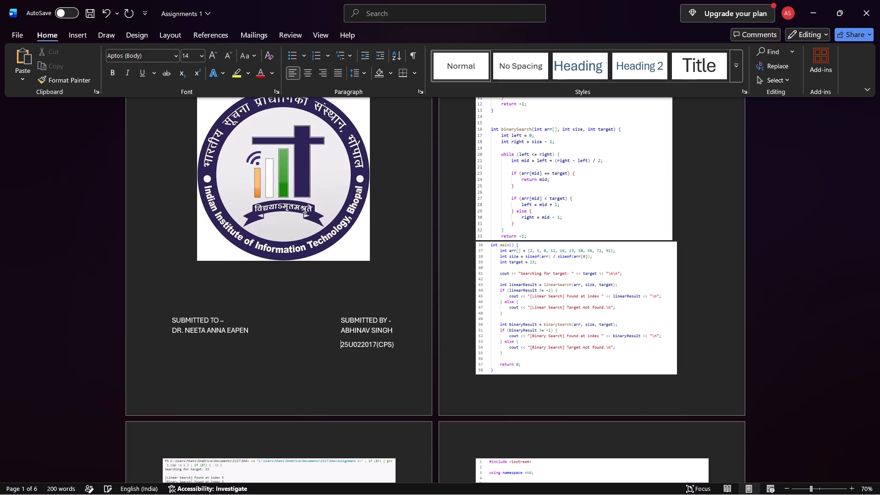
scroll(353, 342, up, 3)
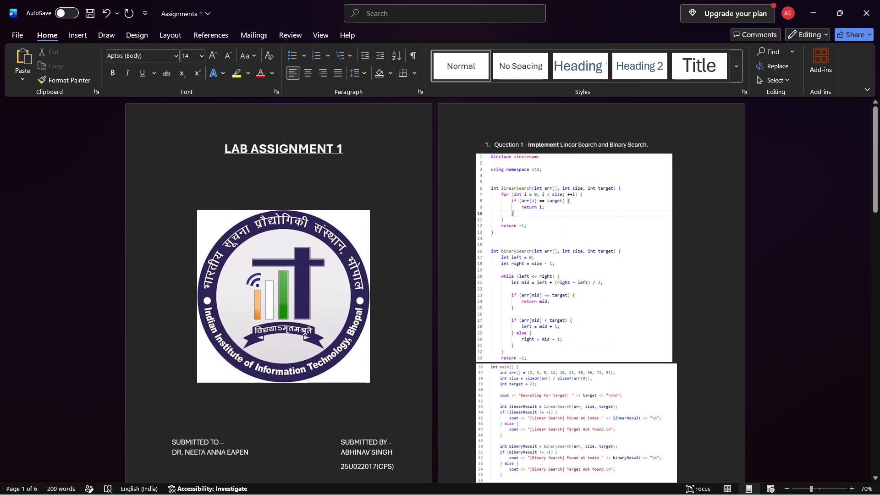
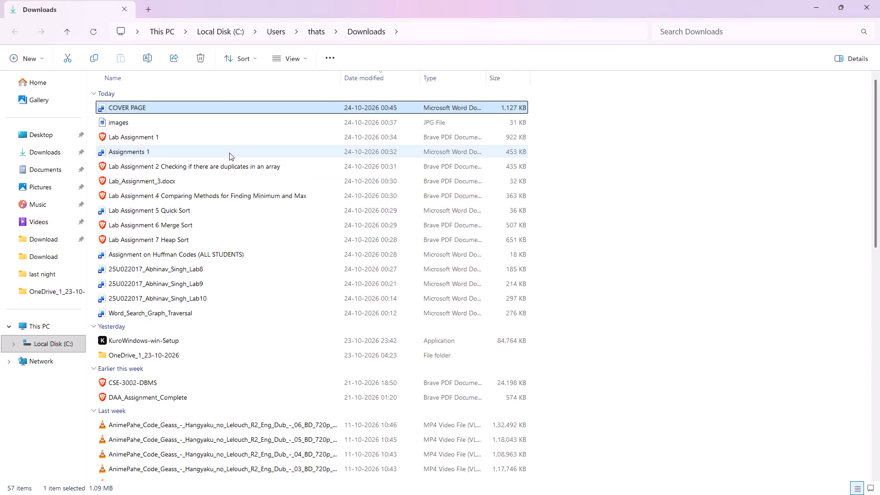
Permanently delete the Lab Assignment 1 PDF from the Downloads folder.
click(210, 138)
key(shift+Delete)
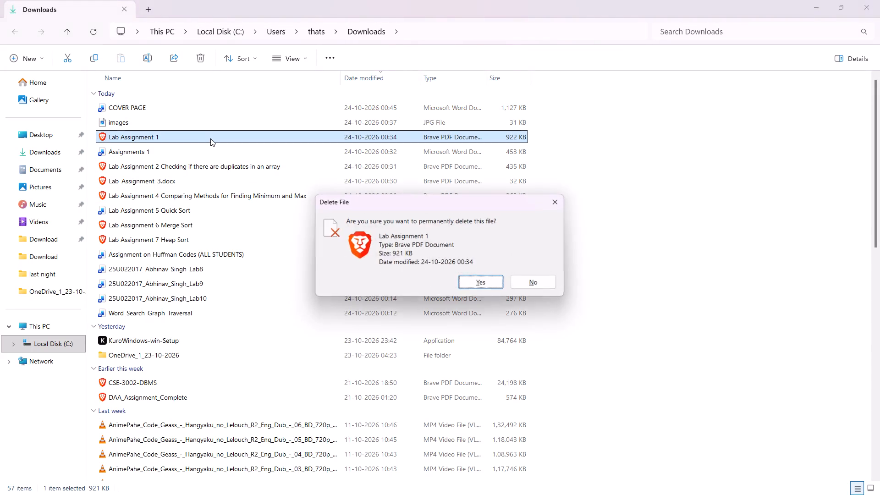
key(Return)
click(187, 154)
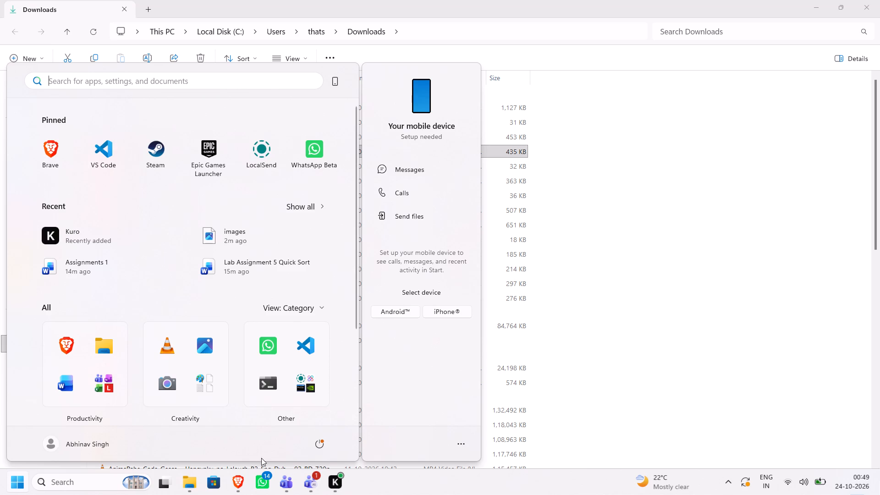
Switch to the Brave browser, search for "pdf to docs" and open iLovePDF's PDF to Word converter.
click(245, 477)
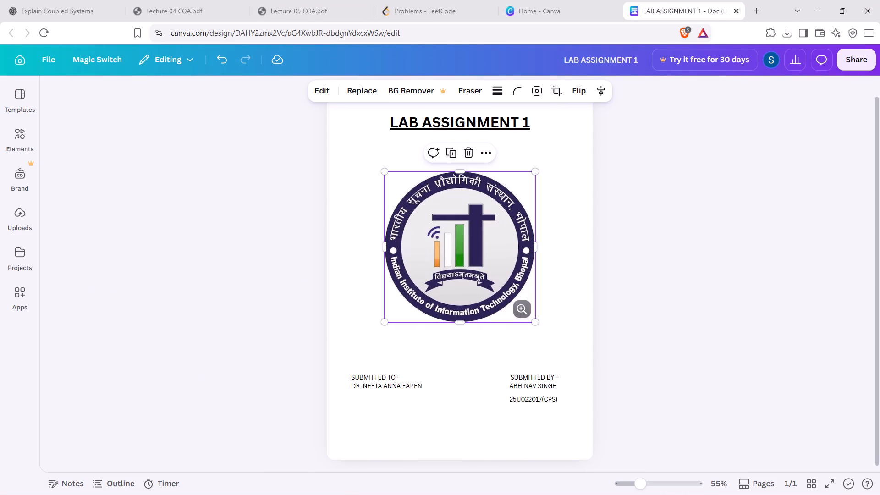
click(503, 34)
text(PDF TO)
key(space)
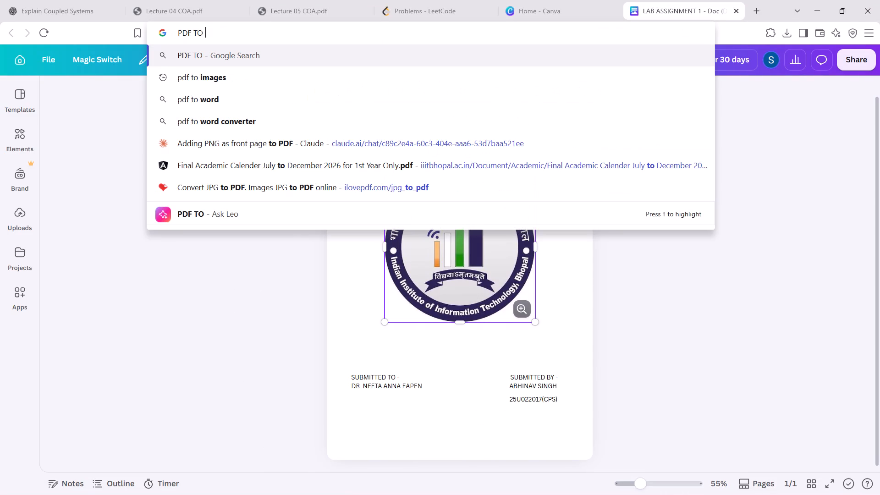
text(SOCS)
key(Down)
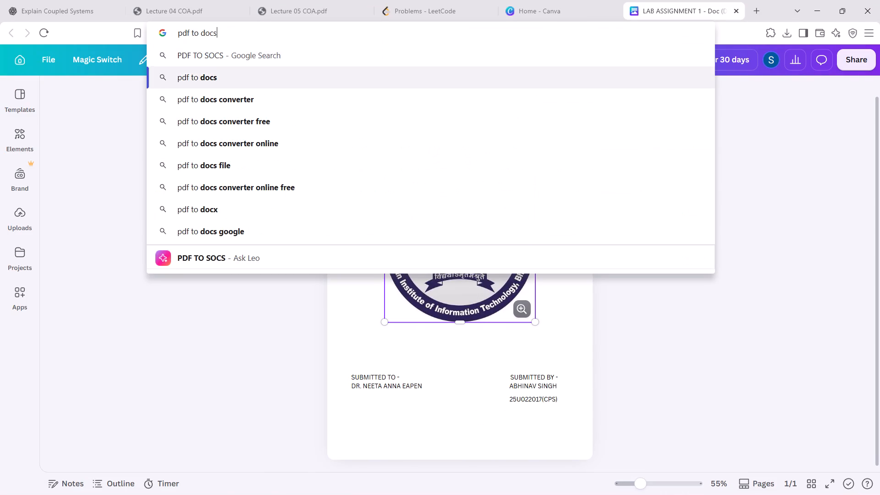
key(Return)
click(267, 163)
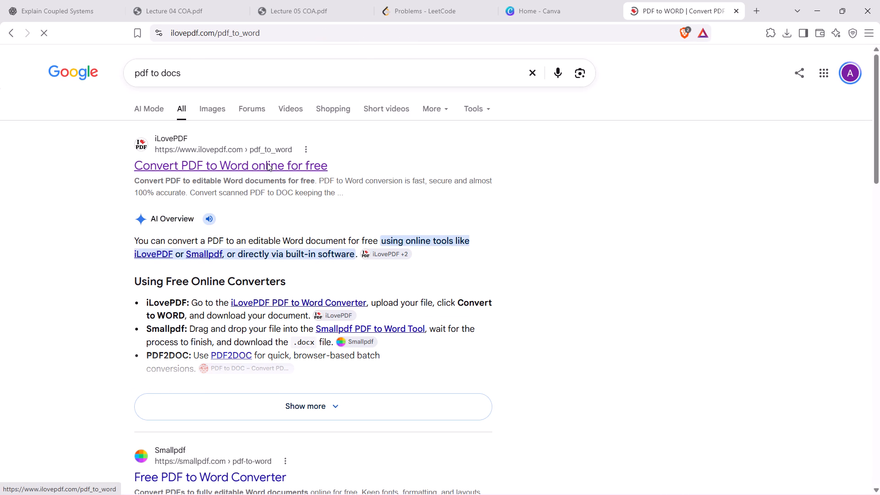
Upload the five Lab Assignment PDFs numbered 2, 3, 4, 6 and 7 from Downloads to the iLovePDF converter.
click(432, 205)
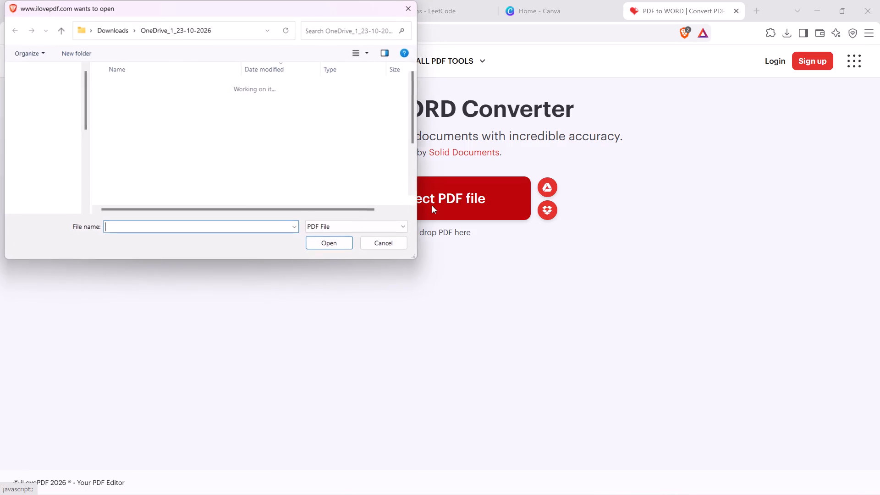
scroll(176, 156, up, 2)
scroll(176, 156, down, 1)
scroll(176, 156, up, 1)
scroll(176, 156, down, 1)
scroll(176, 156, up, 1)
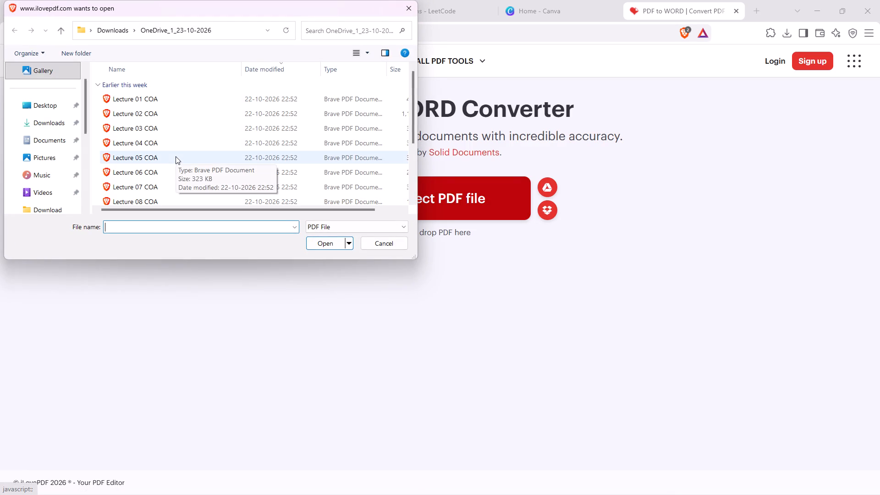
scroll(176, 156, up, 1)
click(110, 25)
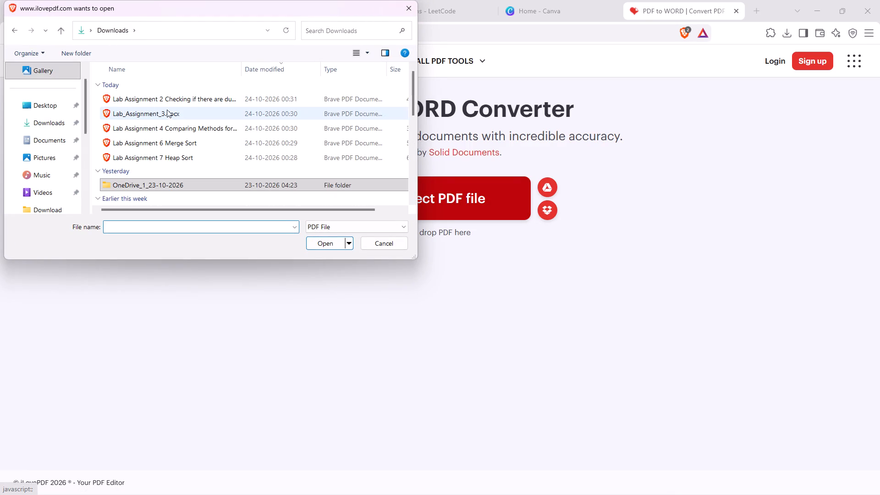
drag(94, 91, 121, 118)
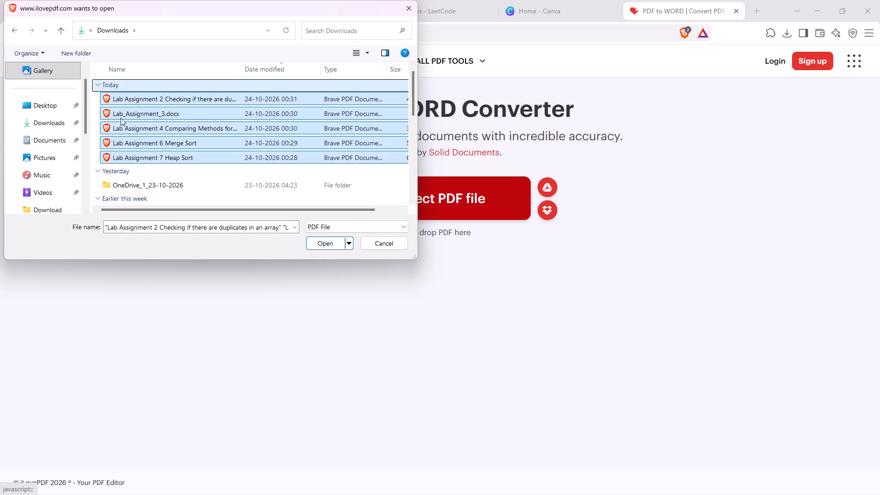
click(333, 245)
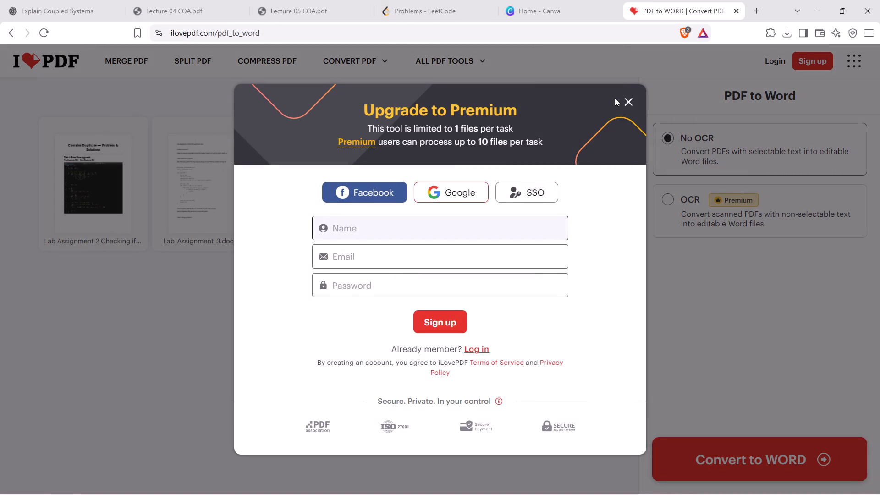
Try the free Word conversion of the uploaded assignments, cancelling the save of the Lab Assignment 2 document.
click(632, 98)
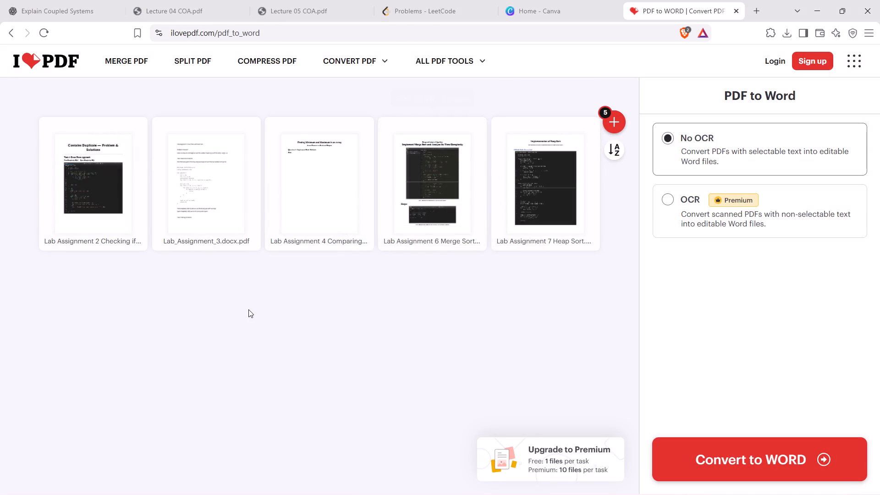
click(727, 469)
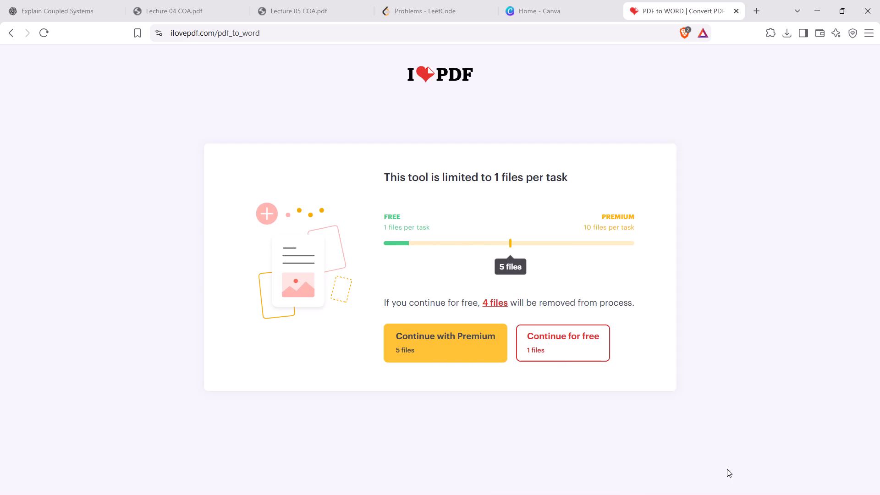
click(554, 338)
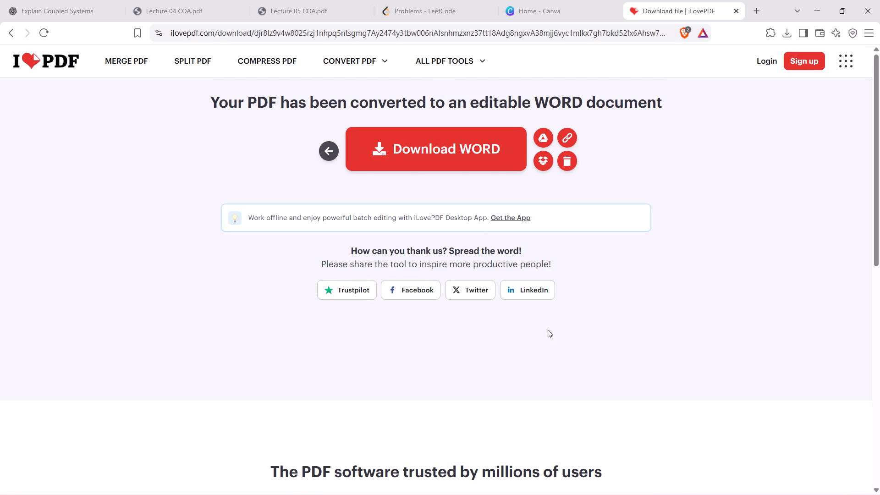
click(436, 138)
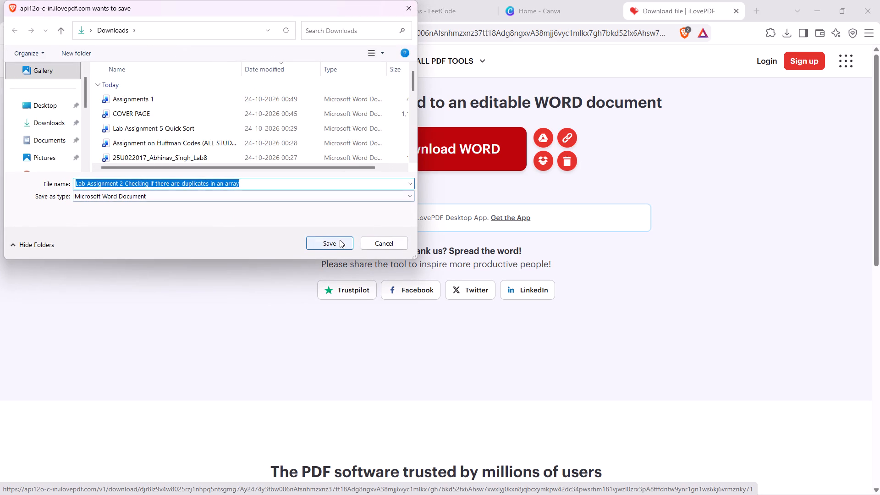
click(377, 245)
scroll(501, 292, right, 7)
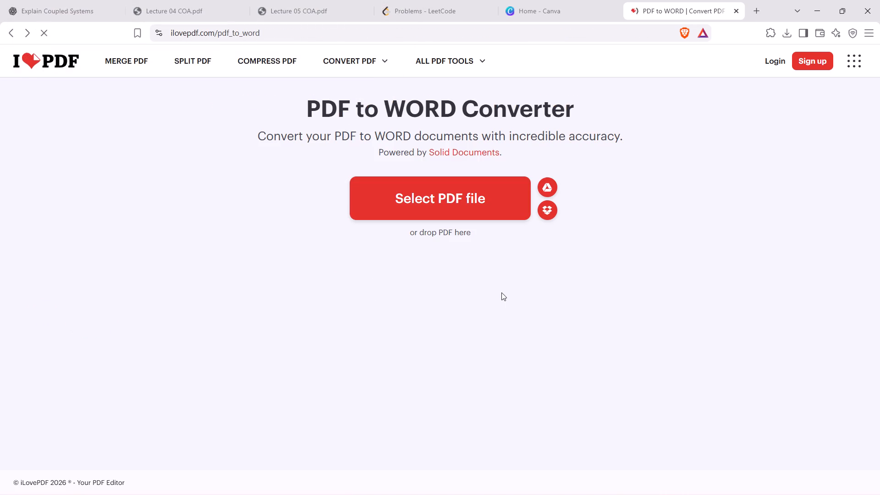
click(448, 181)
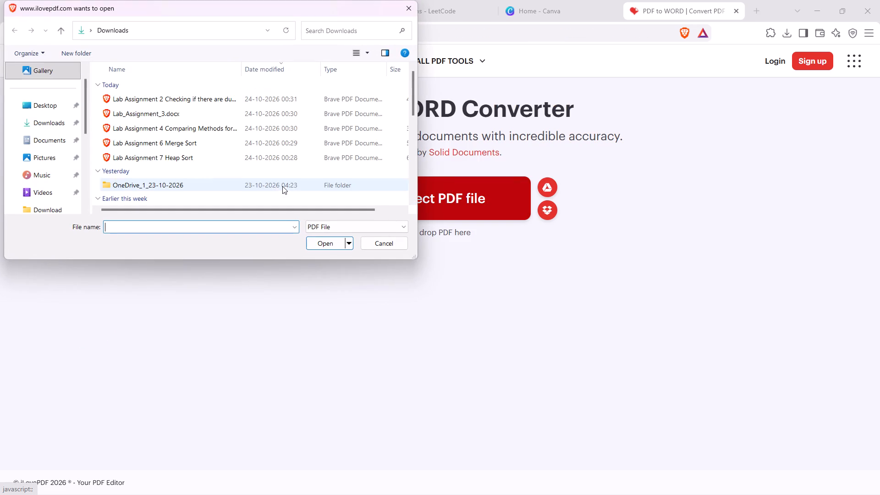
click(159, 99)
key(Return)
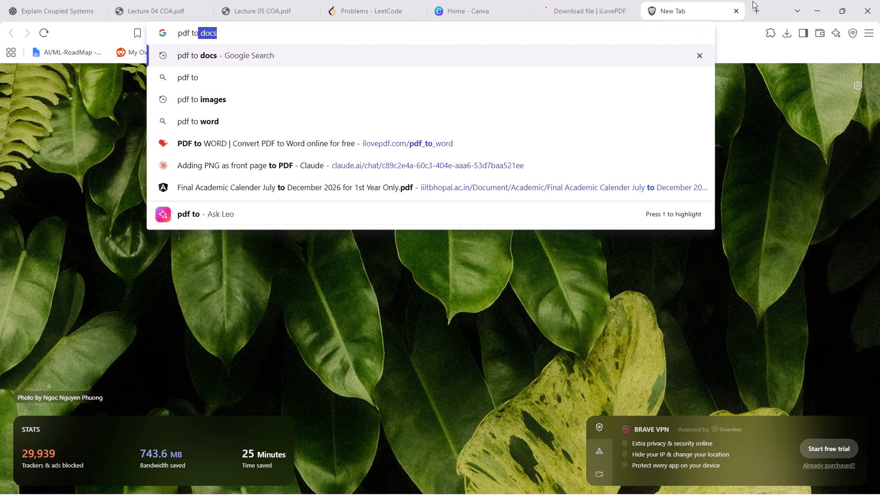
key(space)
key(Return)
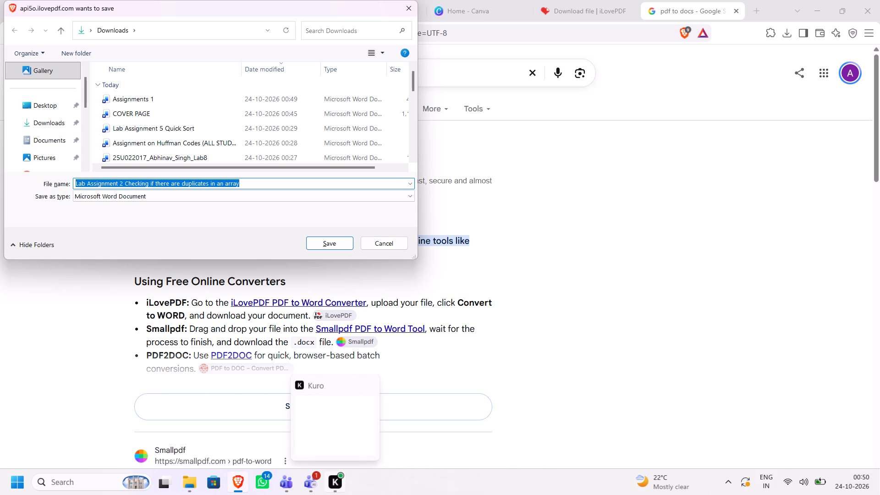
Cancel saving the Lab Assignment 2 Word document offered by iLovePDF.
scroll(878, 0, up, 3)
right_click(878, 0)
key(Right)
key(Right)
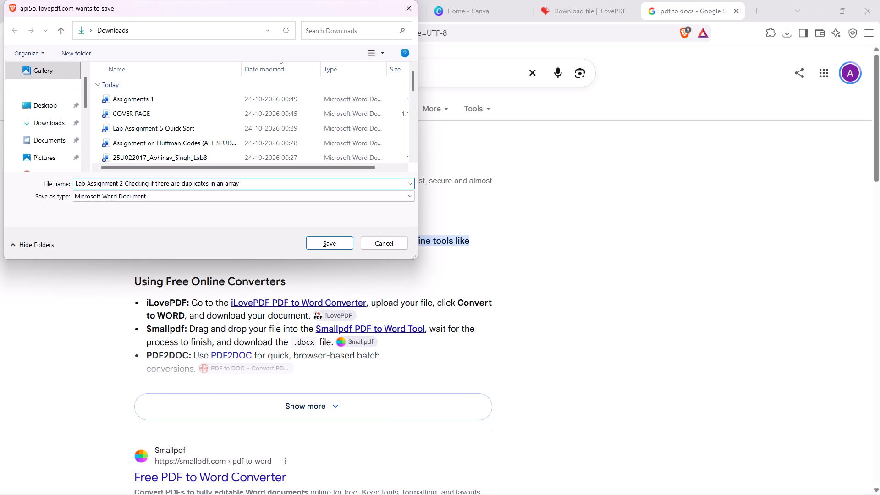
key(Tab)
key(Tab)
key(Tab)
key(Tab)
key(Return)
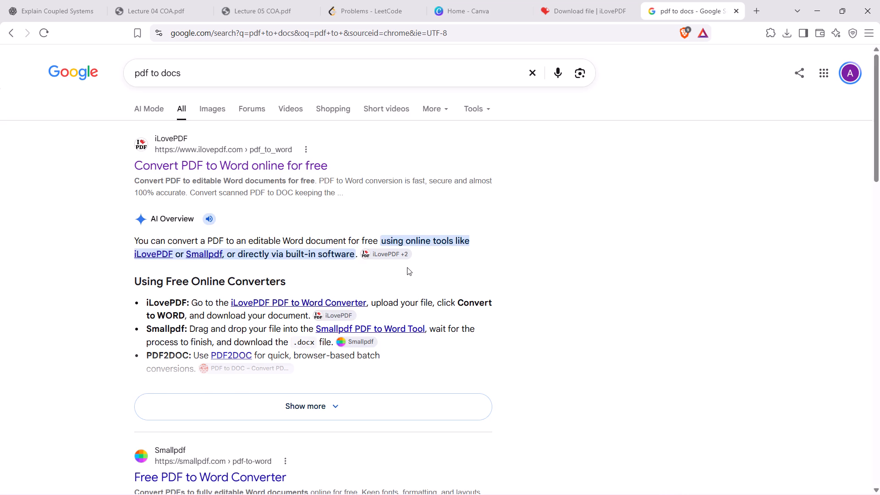
Open Smallpdf's Free PDF to Word Converter from the search results and close the iLovePDF tab.
scroll(407, 267, down, 2)
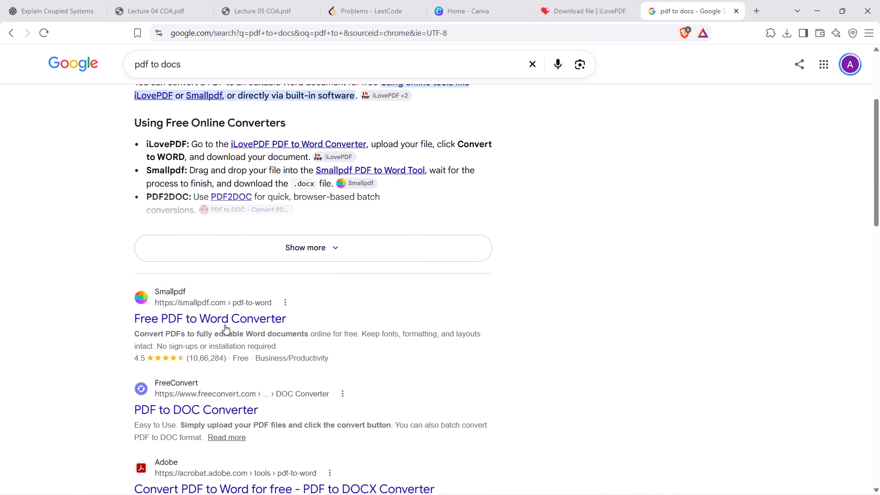
click(217, 316)
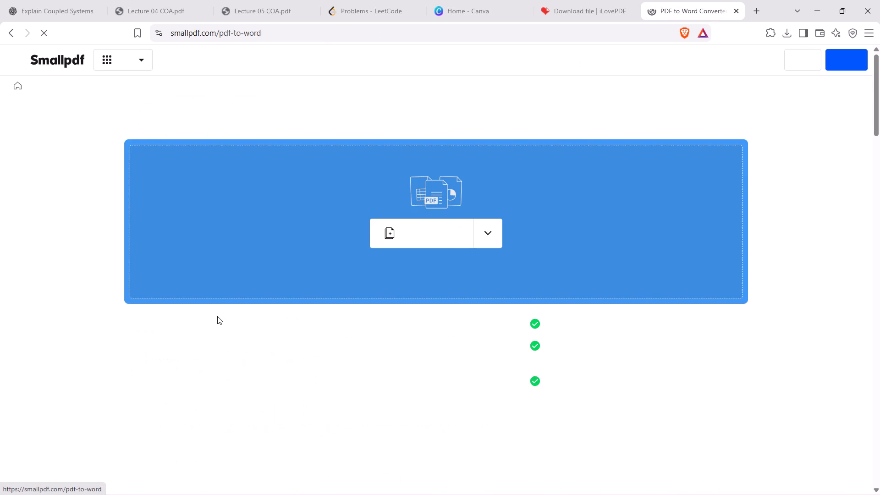
click(627, 11)
Upload the Lab Assignment 2 PDF from Downloads to Smallpdf and convert it to Word with Basic conversion.
click(418, 219)
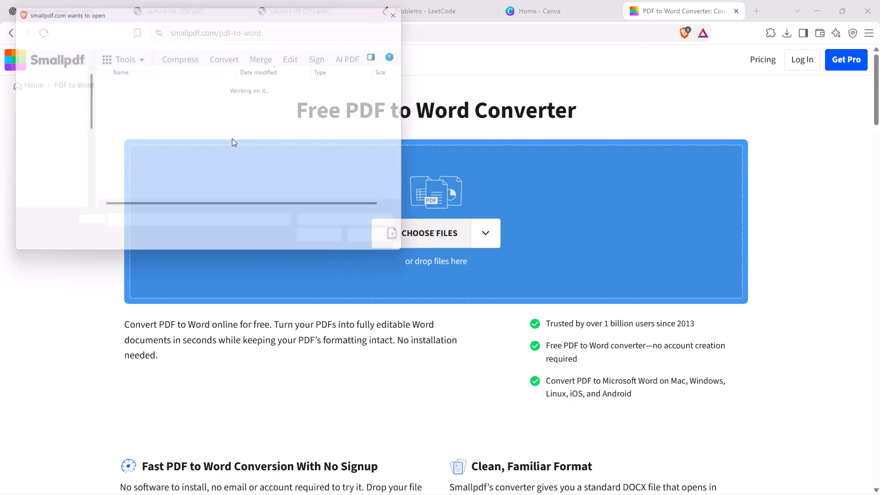
click(204, 148)
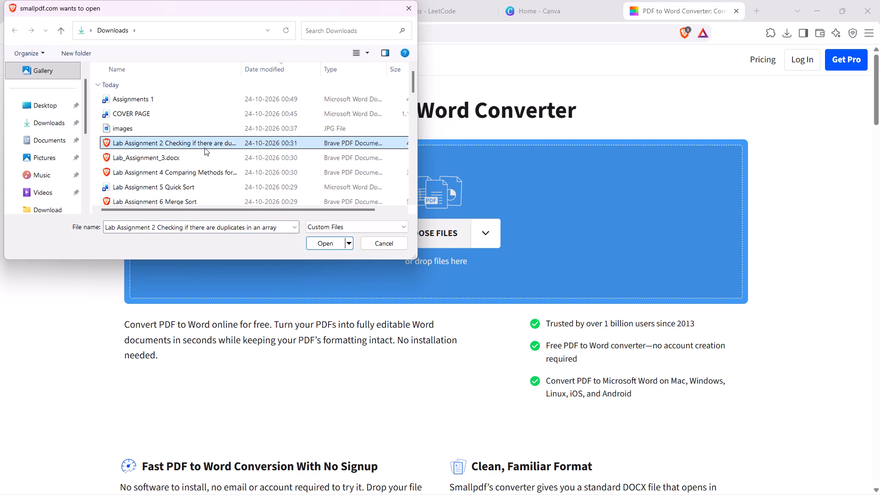
key(Return)
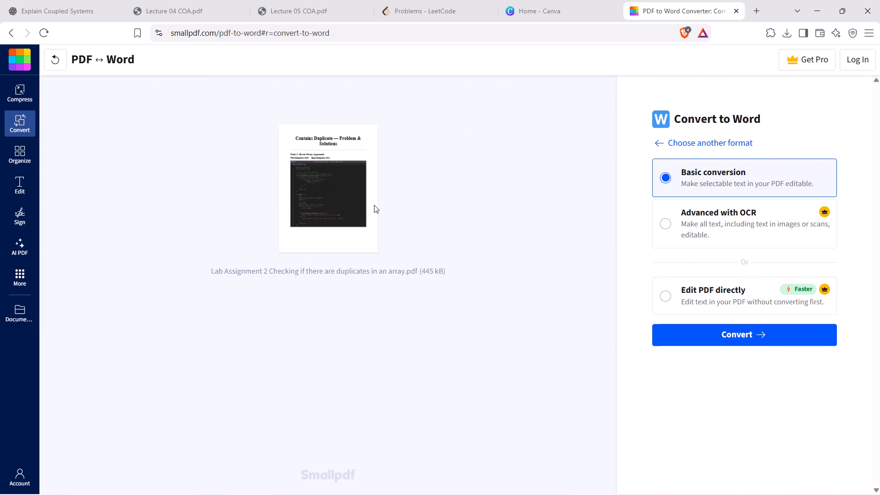
click(716, 335)
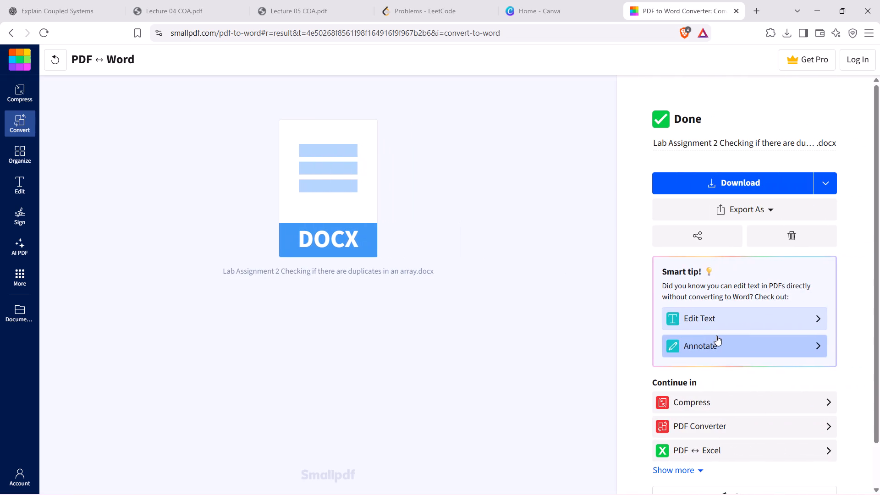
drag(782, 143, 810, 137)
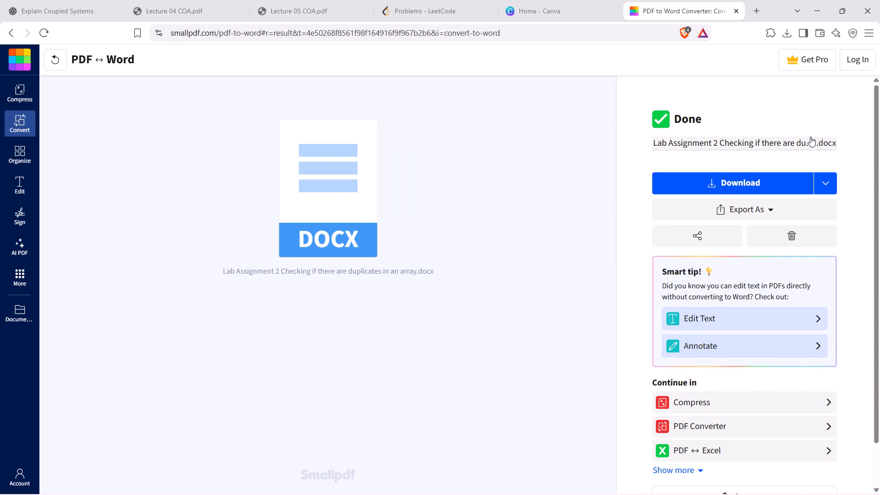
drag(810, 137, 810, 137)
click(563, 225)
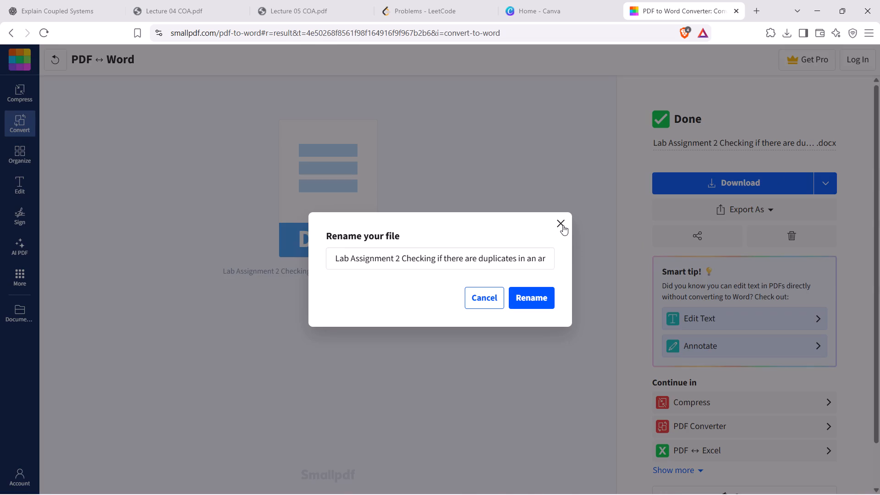
Download the converted Lab Assignment 2 file to Downloads as a Word document, keeping its suggested name.
click(748, 177)
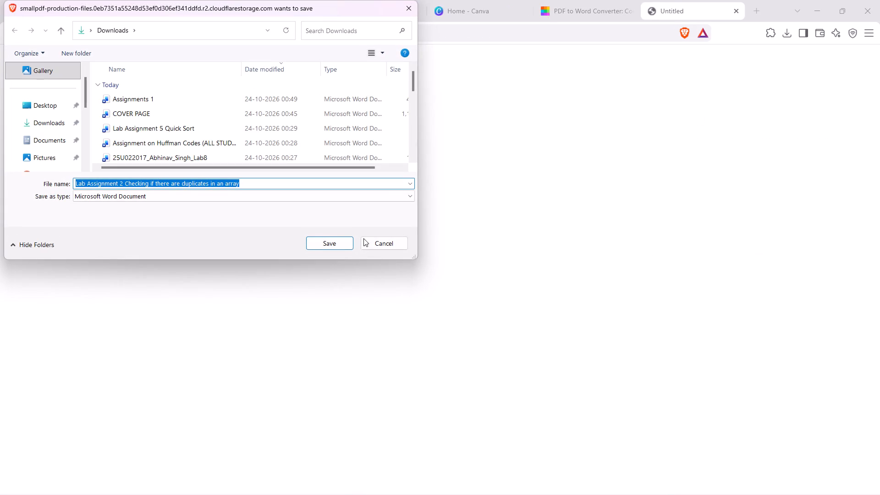
click(330, 241)
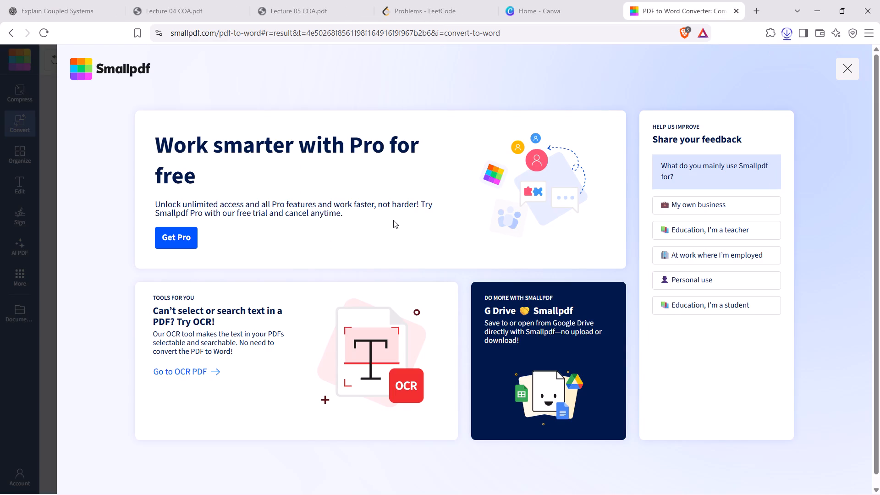
Switch to the Downloads folder in File Explorer and refresh its file list.
key(alt+Tab)
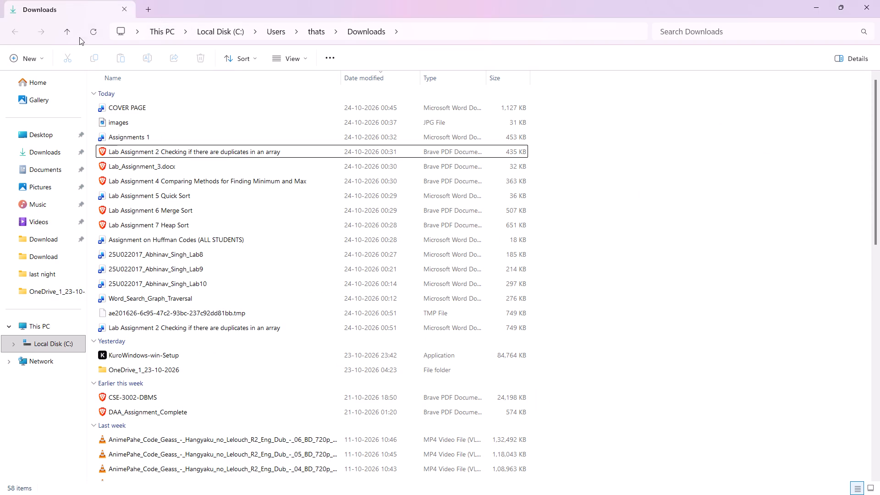
click(90, 34)
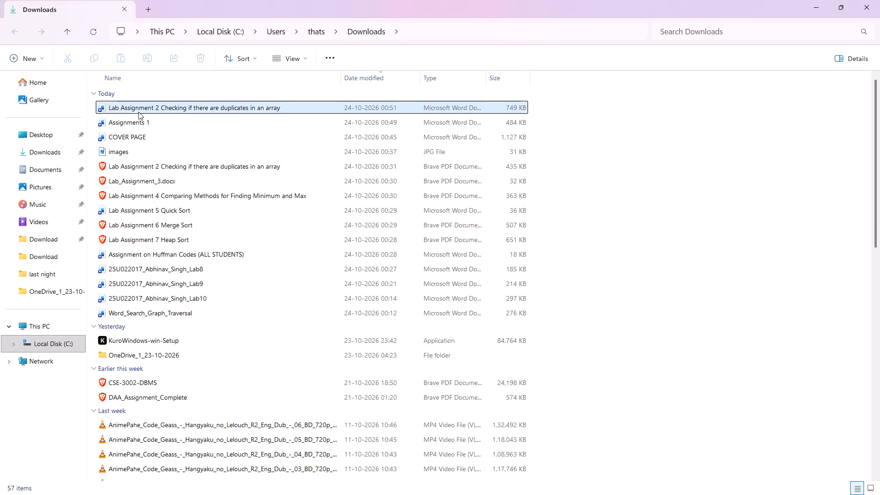
click(141, 119)
click(157, 107)
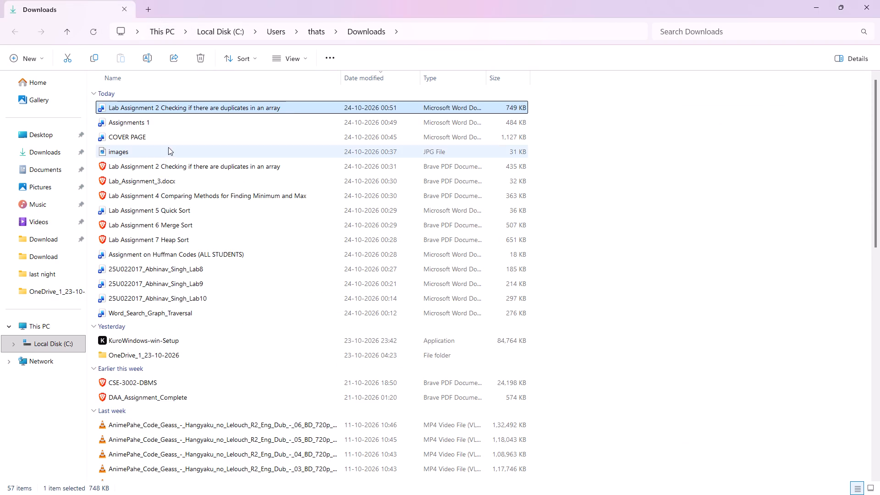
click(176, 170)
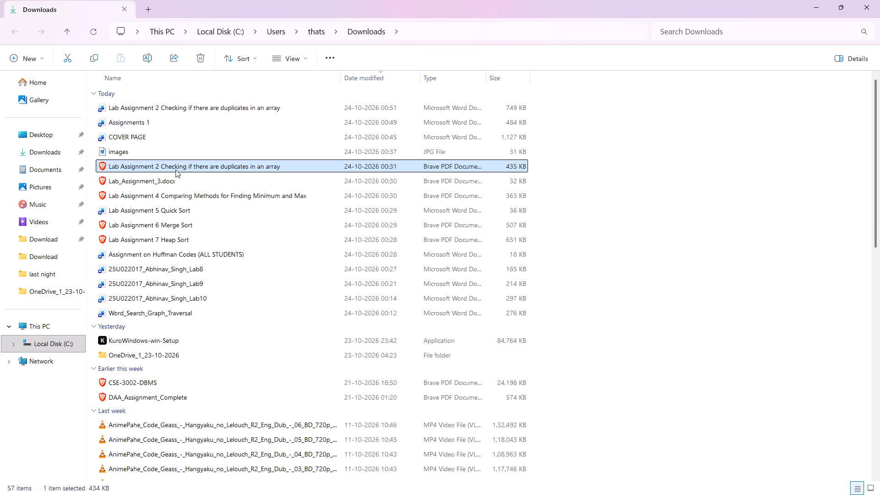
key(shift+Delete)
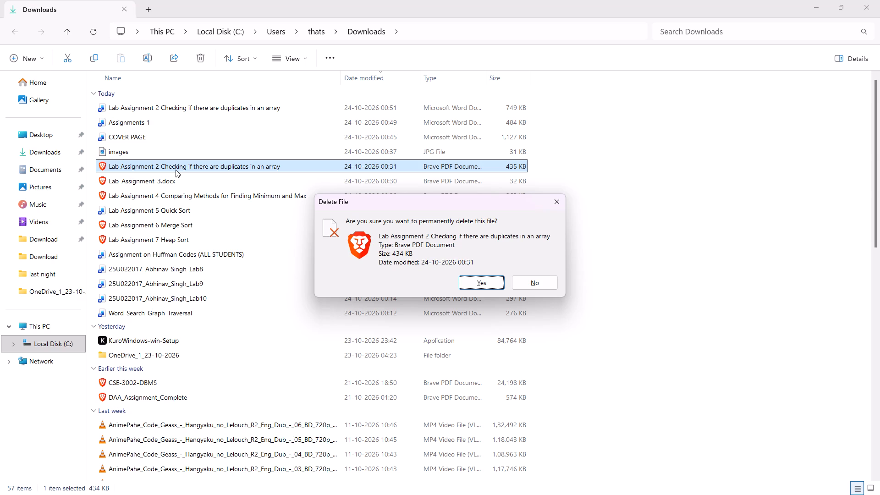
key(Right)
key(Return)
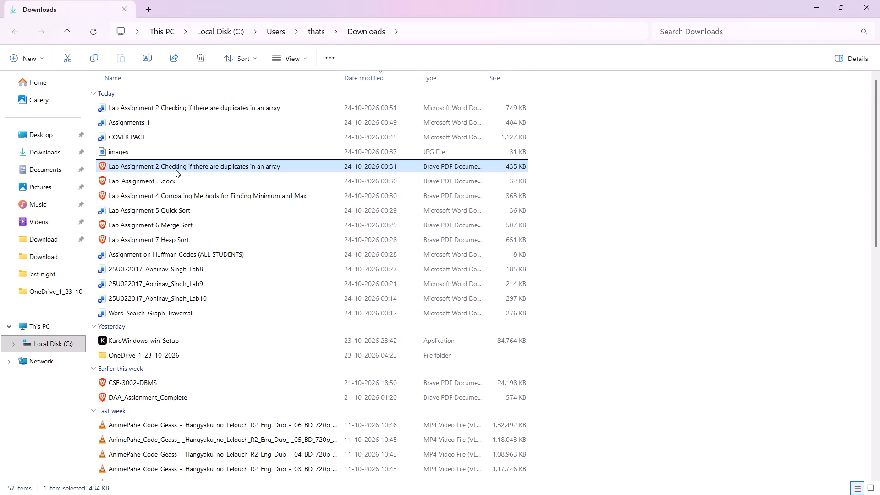
Open the Assignments 1 Word document to view its cover page, and close it.
double_click(143, 124)
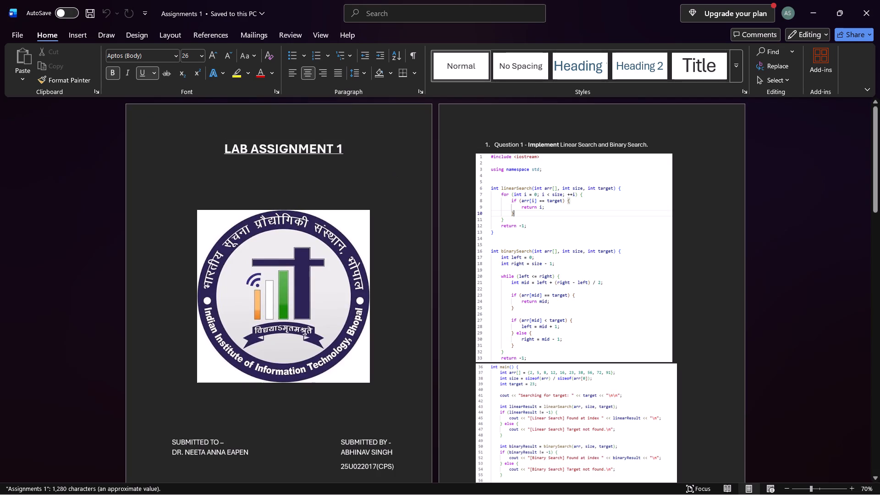
click(879, 0)
Open the converted Lab Assignment 2 Word document, enable editing and insert a blank page before its first heading.
double_click(303, 112)
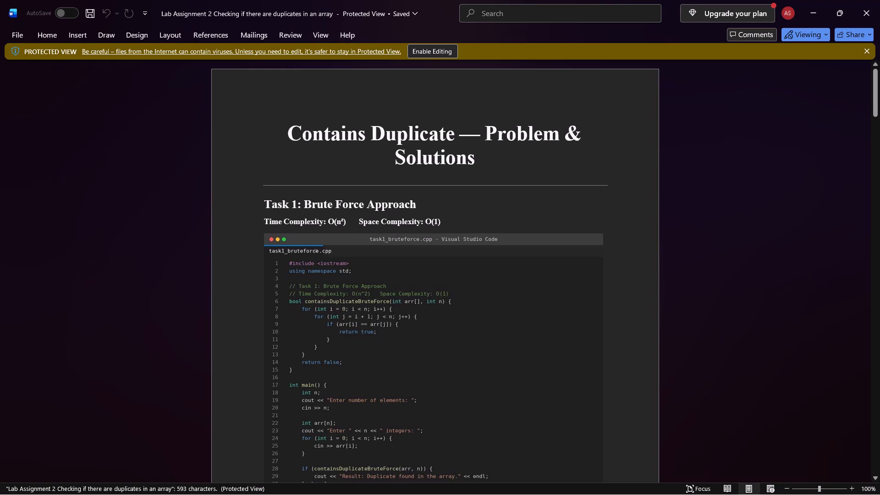
click(426, 52)
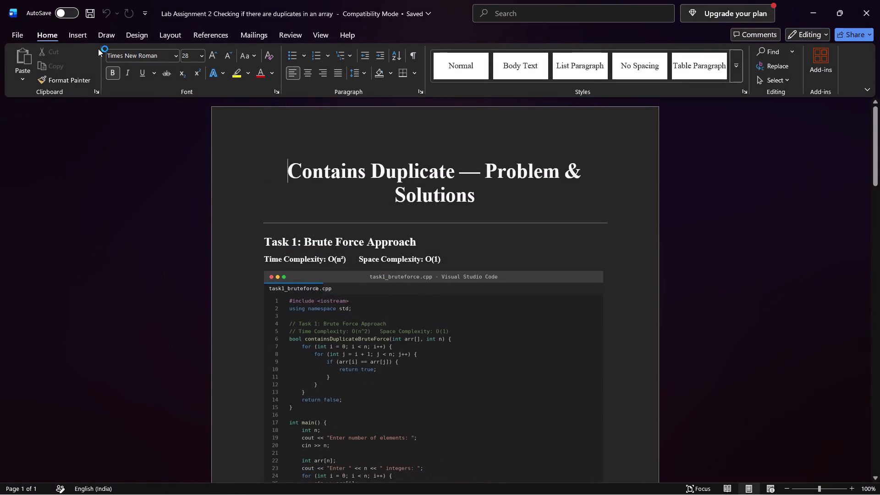
click(75, 40)
click(51, 65)
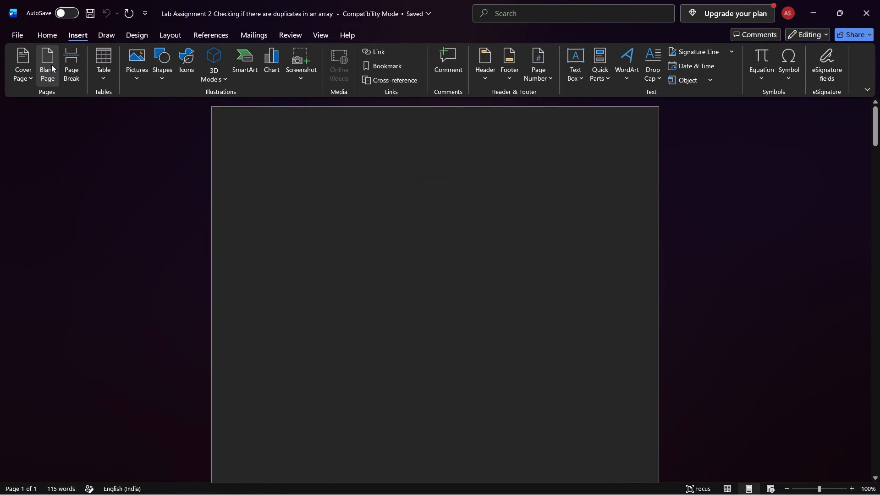
Copy the Assignments 1 cover content, from the heading to the submission details, and paste it onto the blank first page of Lab Assignment 2.
scroll(378, 168, up, 3)
scroll(333, 146, up, 2)
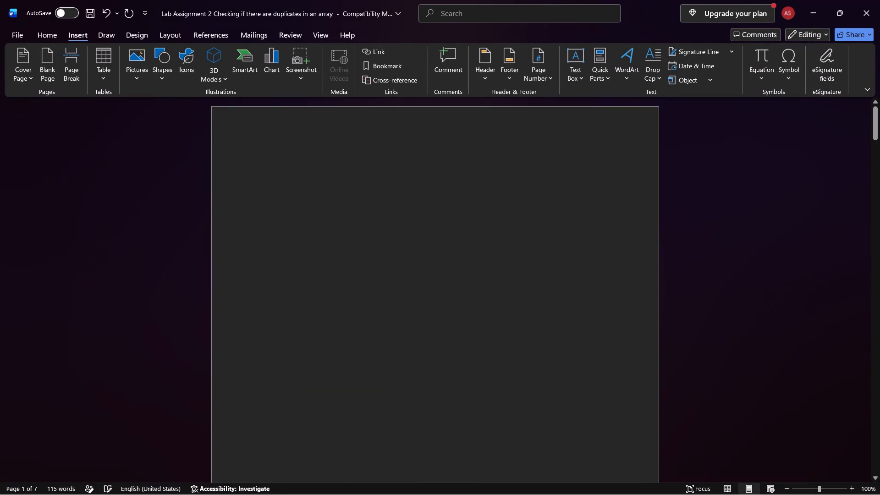
scroll(333, 146, up, 1)
click(252, 160)
key(ctrl+v)
key(alt+Tab)
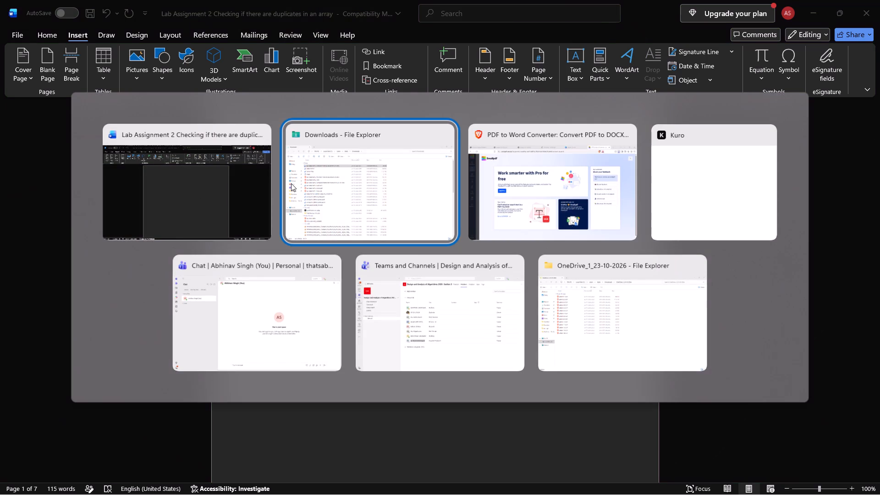
double_click(183, 118)
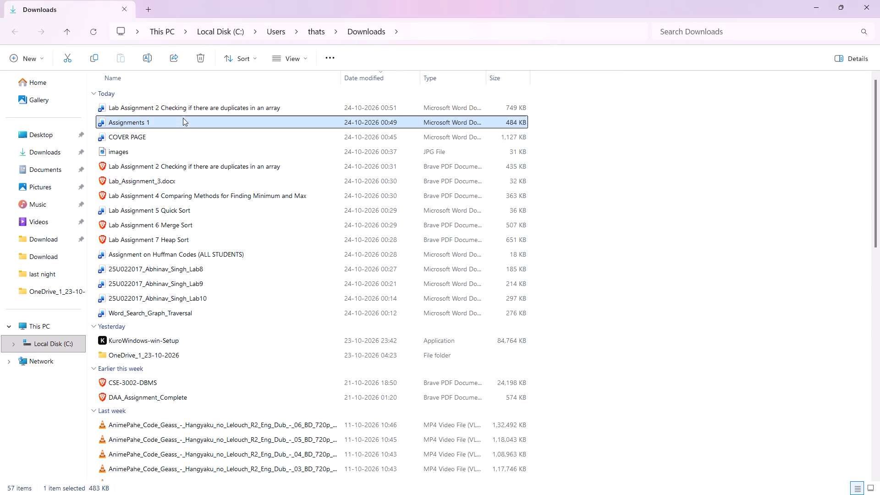
scroll(423, 252, down, 2)
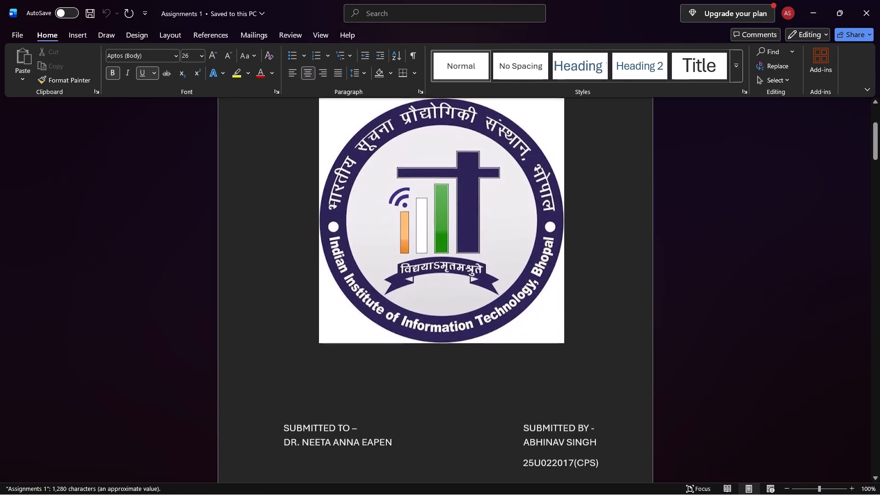
scroll(423, 252, down, 1)
drag(598, 179, 308, 125)
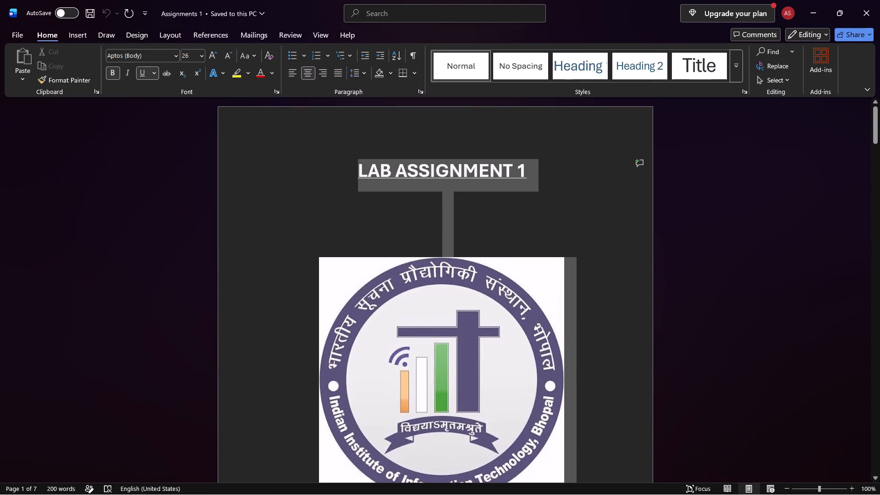
drag(308, 125, 304, 122)
key(ctrl+c)
key(alt+Tab)
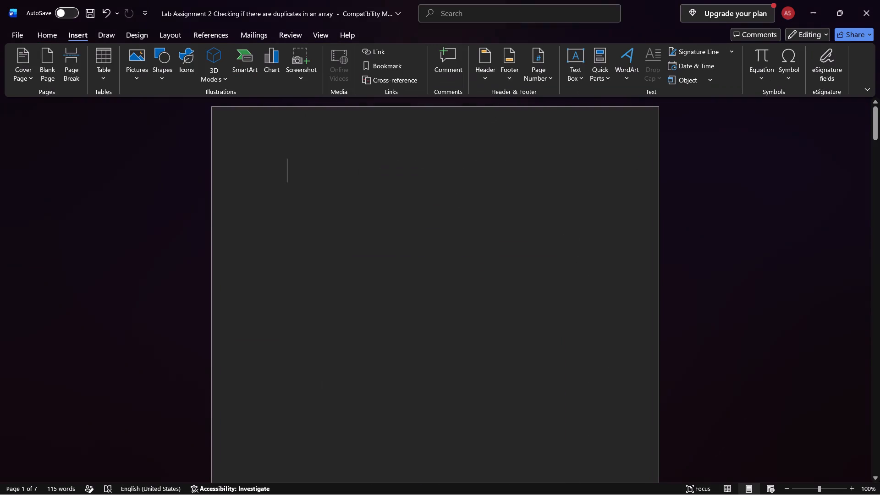
key(ctrl+v)
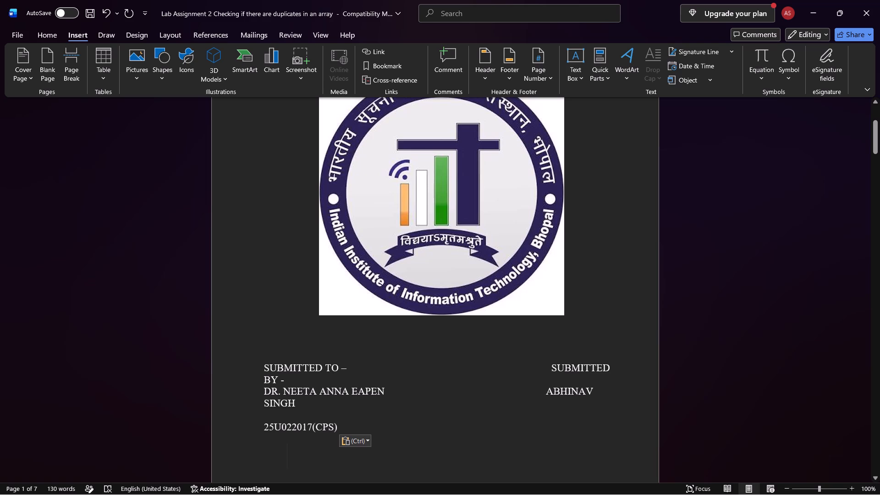
Remove extra spaces before SUBMITTED BY on the cover page so the whole label fits on one line.
click(467, 370)
key(BackSpace)
key(BackSpace)
key(BackSpace)
key(BackSpace)
key(BackSpace)
key(BackSpace)
key(BackSpace)
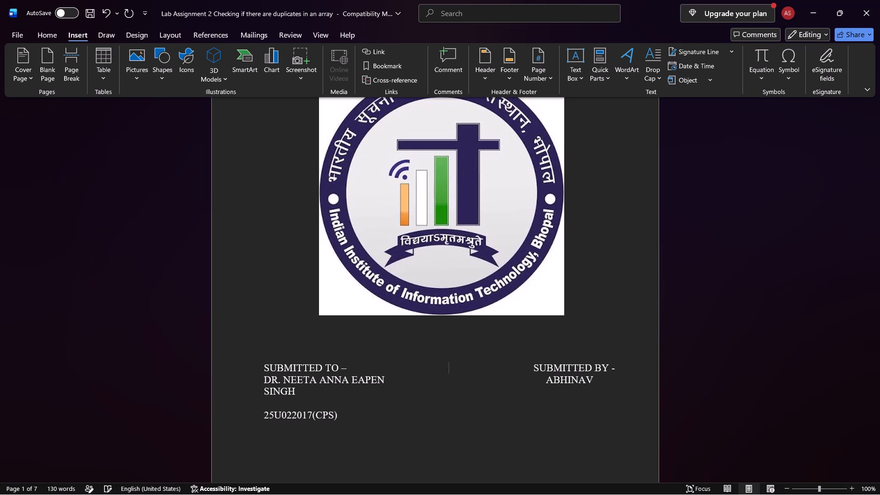
key(BackSpace)
Retype the student's surname in capitals and remove extra spaces before the name, aligning it on one line under SUBMITTED BY.
click(473, 385)
key(BackSpace)
key(BackSpace)
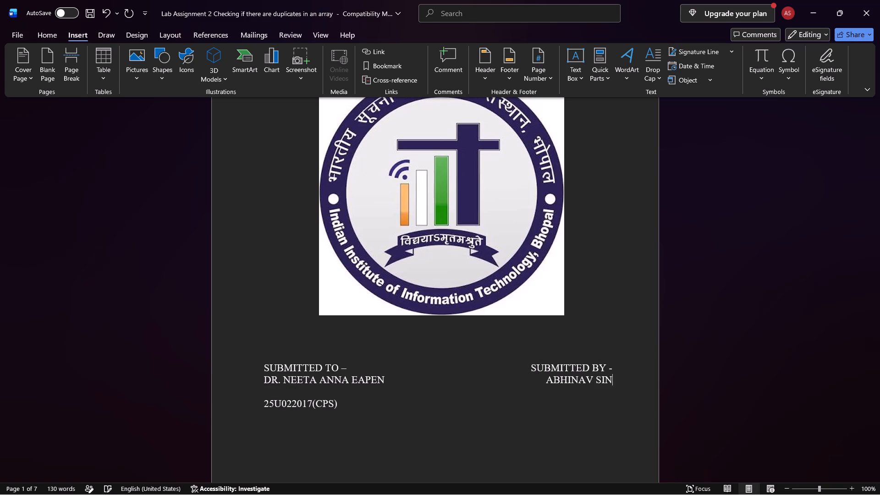
key(BackSpace)
key(BackSpace)
text(ingh)
key(BackSpace)
key(BackSpace)
key(BackSpace)
key(BackSpace)
text(SINGH)
click(518, 376)
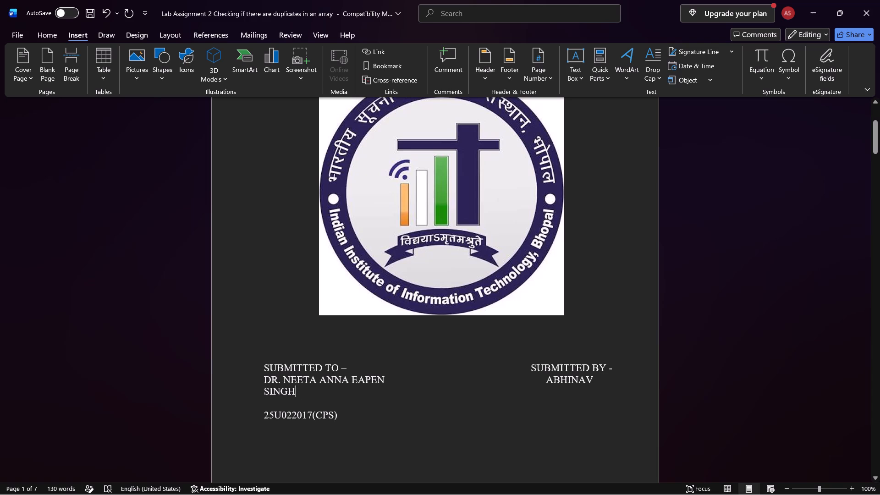
key(BackSpace)
key(BackSpace)
key(BackSpace)
key(BackSpace)
key(BackSpace)
key(BackSpace)
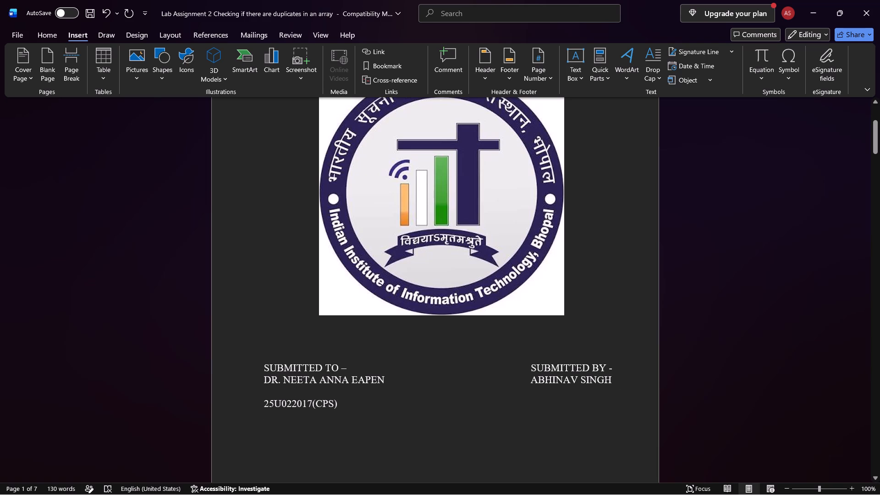
Move the student's roll number directly beneath the student's name, aligned with the SUBMITTED BY block.
click(265, 400)
key(BackSpace)
key(BackSpace)
key(BackSpace)
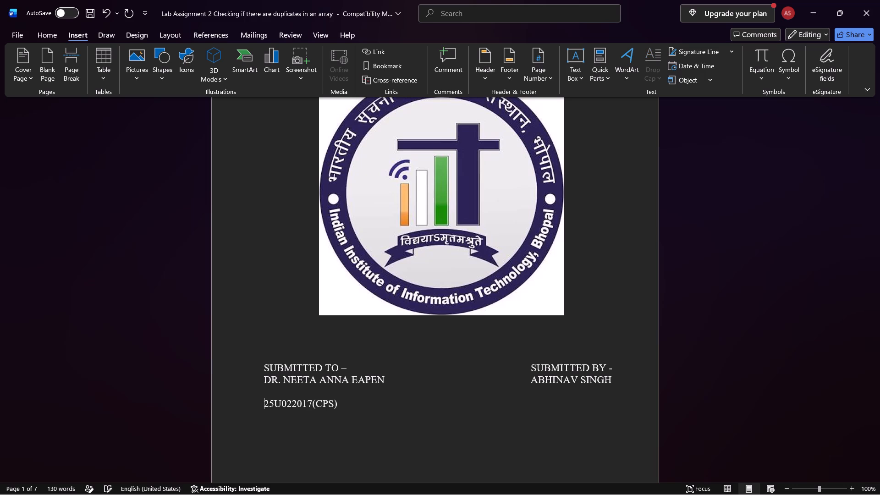
key(BackSpace)
key(BackSpace)
key(BackSpace)
key(BackSpace)
key(BackSpace)
key(BackSpace)
key(BackSpace)
key(BackSpace)
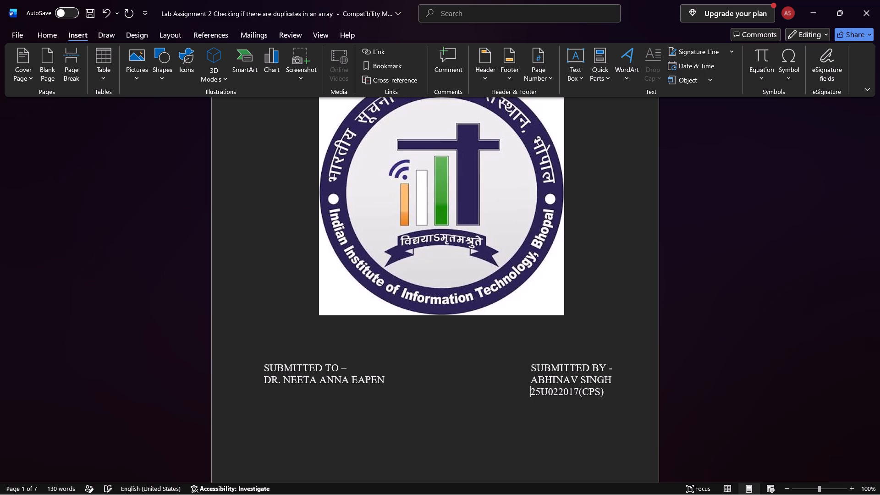
Change the cover page heading to LAB ASSIGNMENT 2.
scroll(150, 163, up, 9)
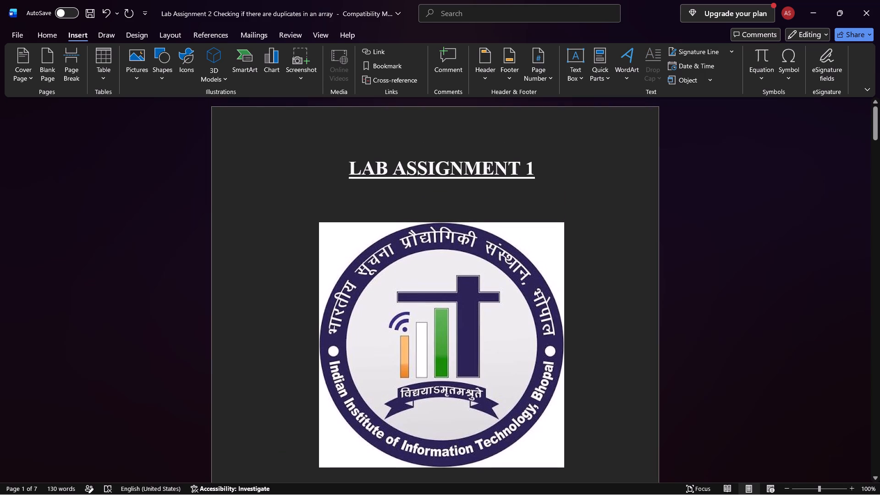
click(545, 152)
key(BackSpace)
key(2)
Save the Lab Assignment 2 Word document and close it.
click(89, 16)
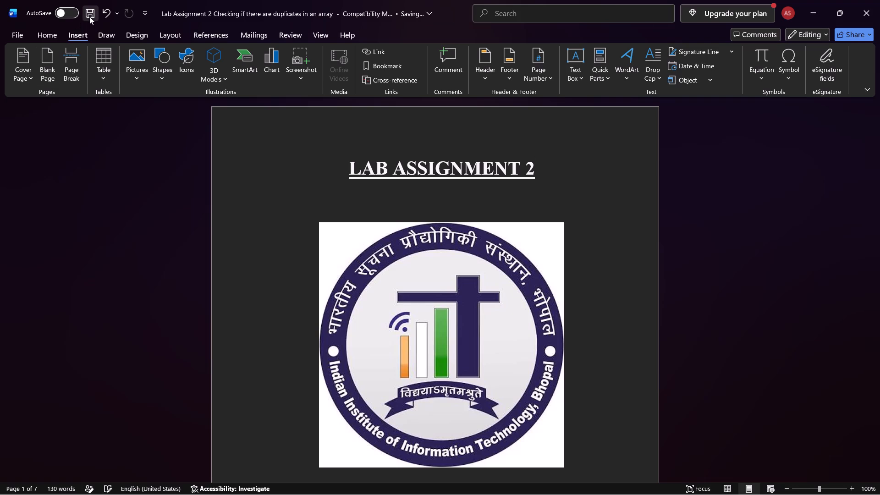
click(879, 0)
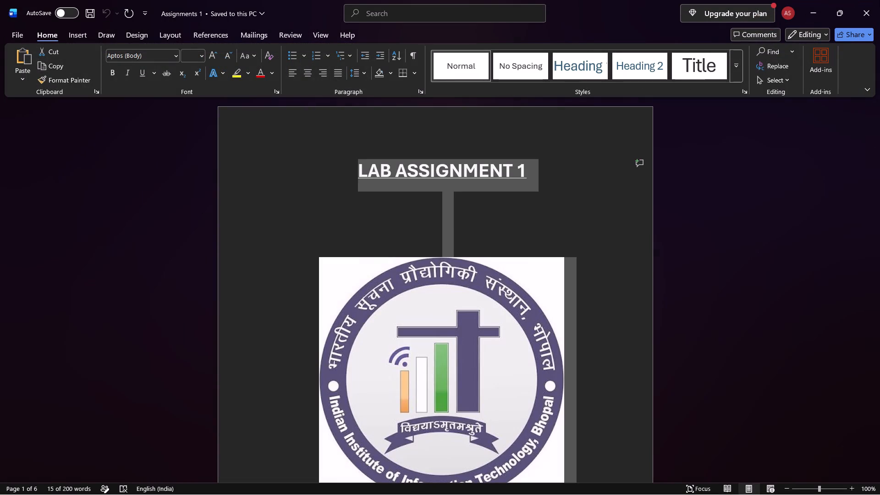
Return to Downloads and rename the edited Lab Assignment 2 Word document as Assignment 2.
click(822, 5)
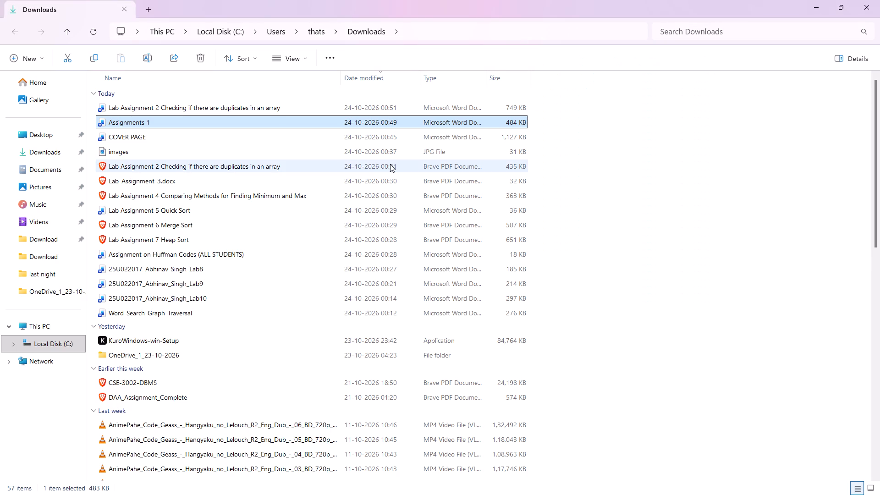
click(206, 109)
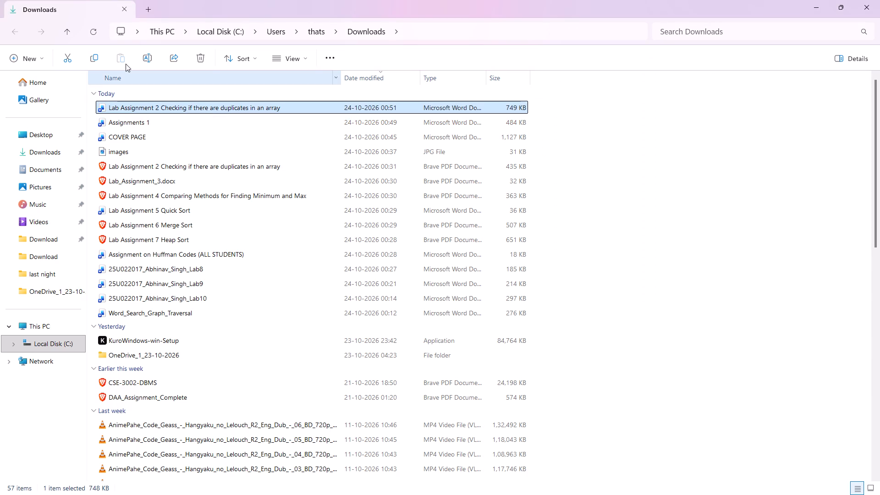
click(153, 60)
text(aS)
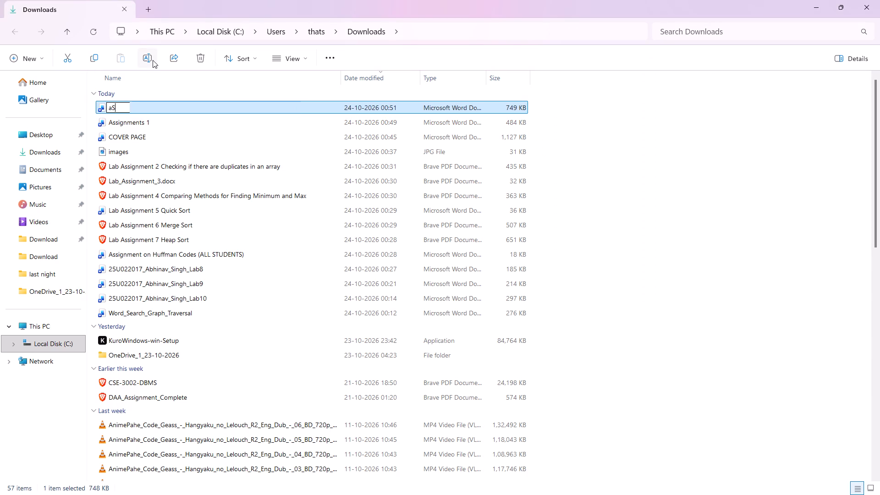
key(BackSpace)
text(Assignmeny)
key(space)
key(BackSpace)
key(BackSpace)
text(t 2)
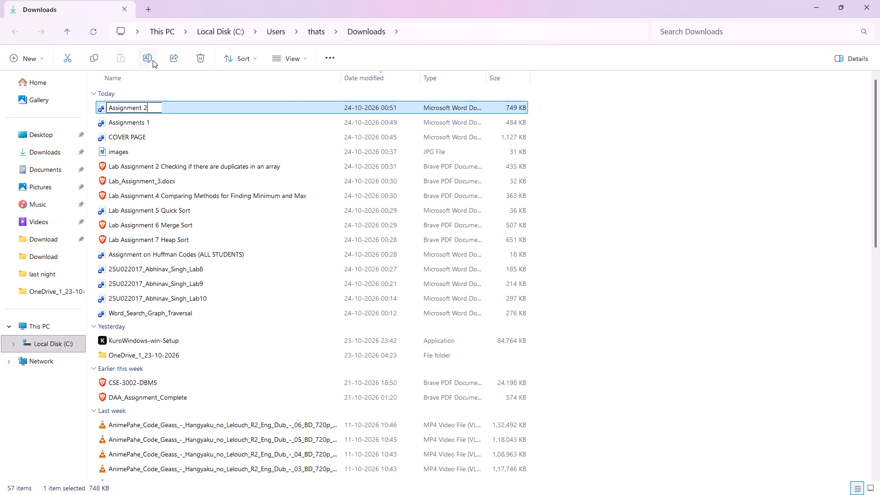
key(Return)
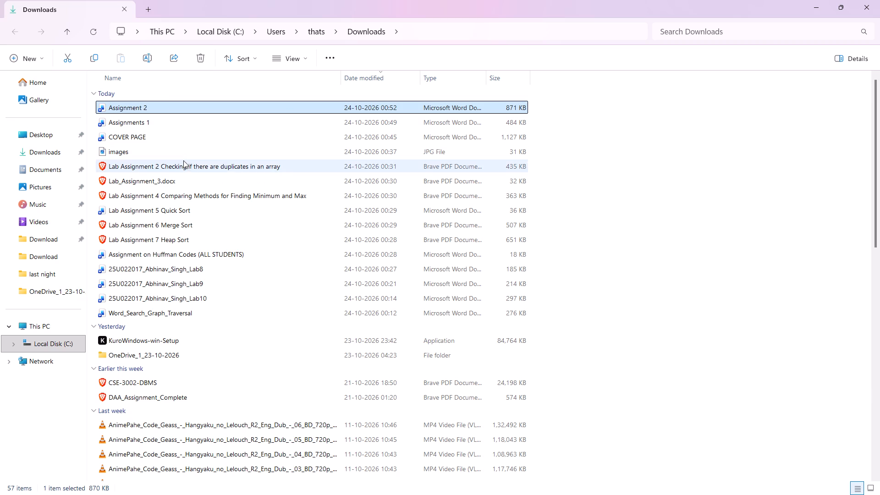
Permanently delete the Lab Assignment 2 PDF on checking for duplicates in an array from Downloads.
click(183, 159)
key(shift+Delete)
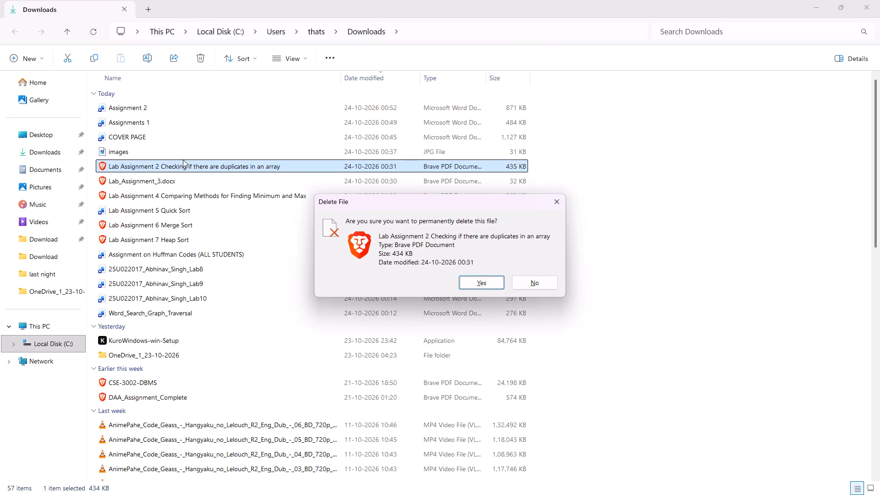
key(Return)
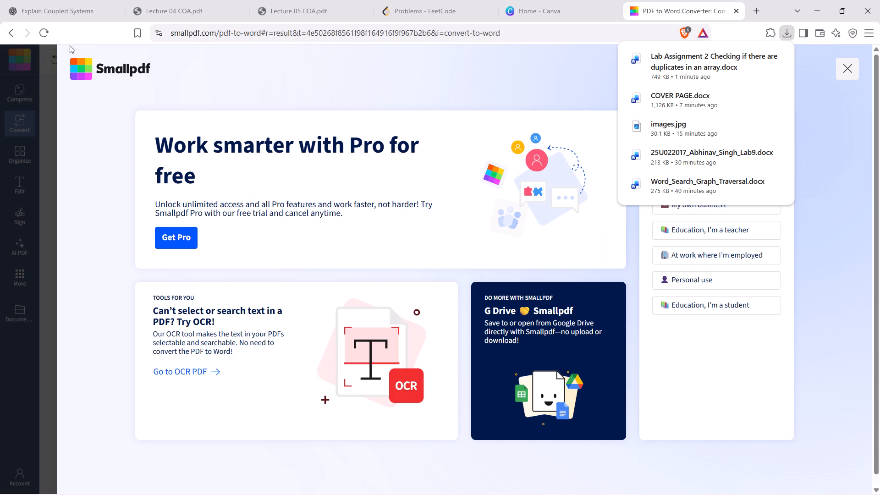
Switch to the Brave browser and return to Smallpdf's PDF to Word converter for a new file.
right_click(12, 32)
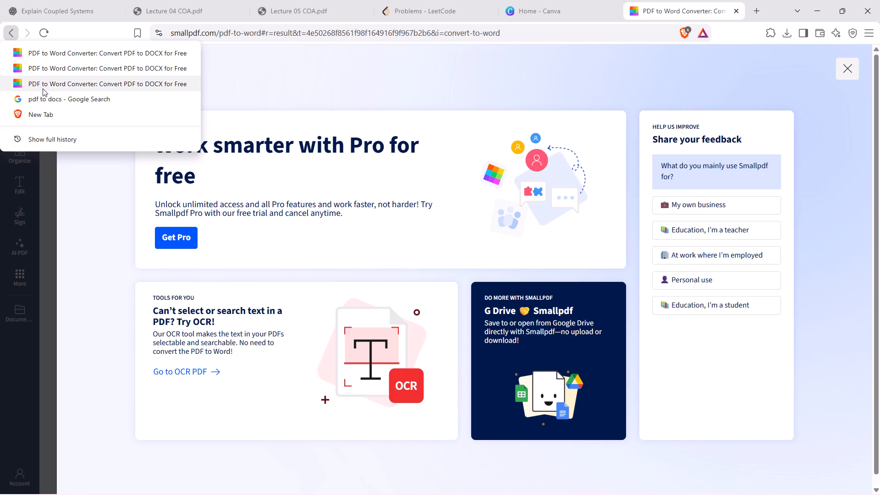
click(43, 87)
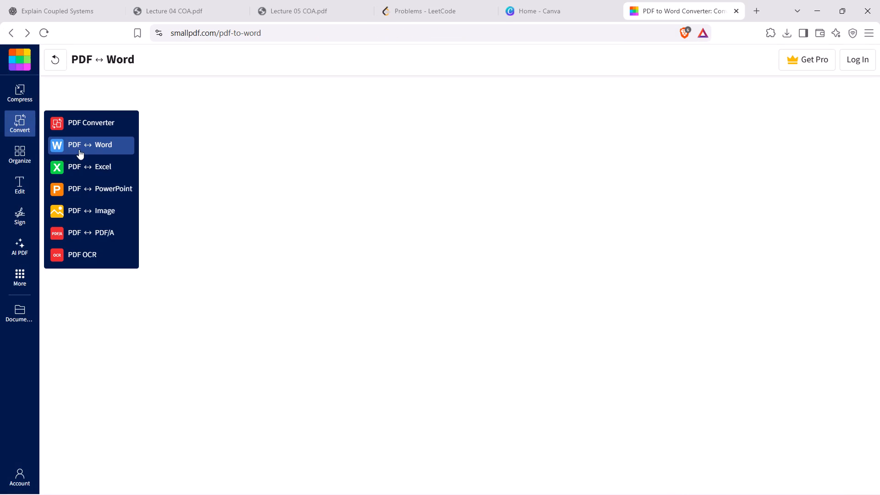
click(79, 149)
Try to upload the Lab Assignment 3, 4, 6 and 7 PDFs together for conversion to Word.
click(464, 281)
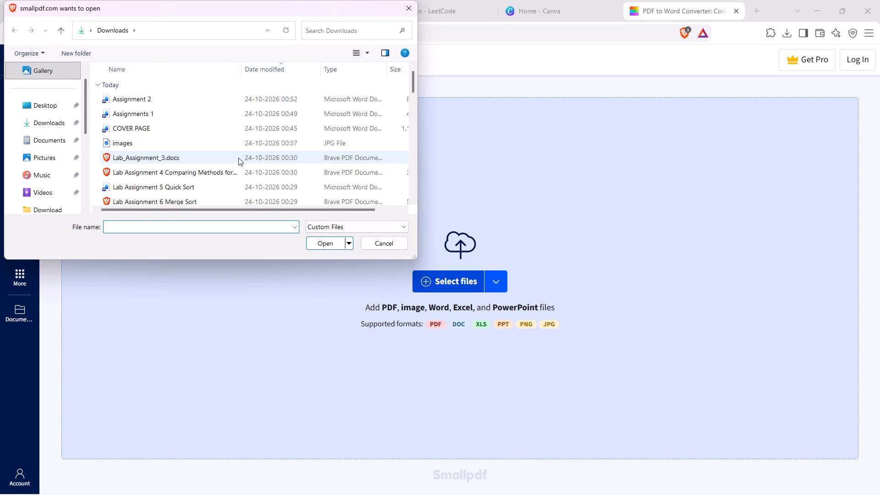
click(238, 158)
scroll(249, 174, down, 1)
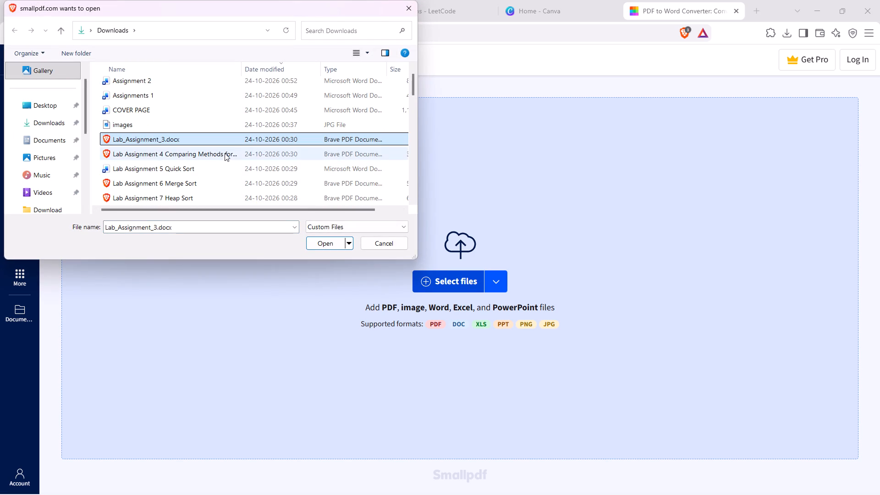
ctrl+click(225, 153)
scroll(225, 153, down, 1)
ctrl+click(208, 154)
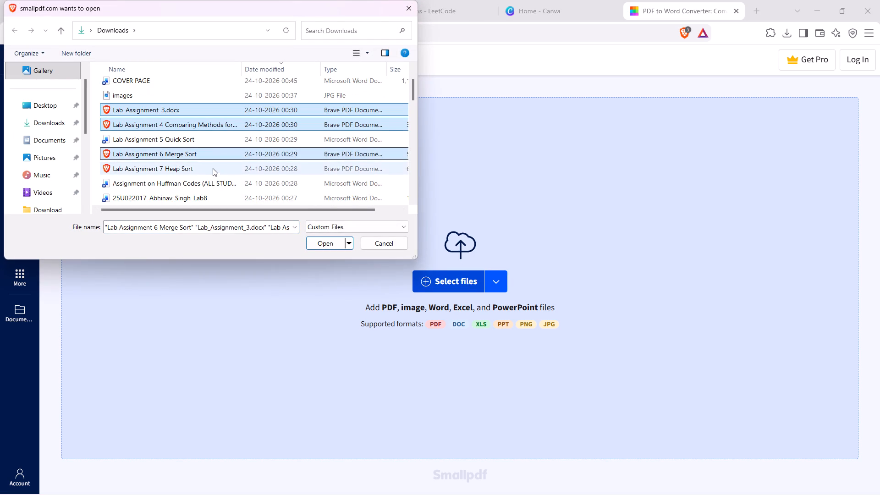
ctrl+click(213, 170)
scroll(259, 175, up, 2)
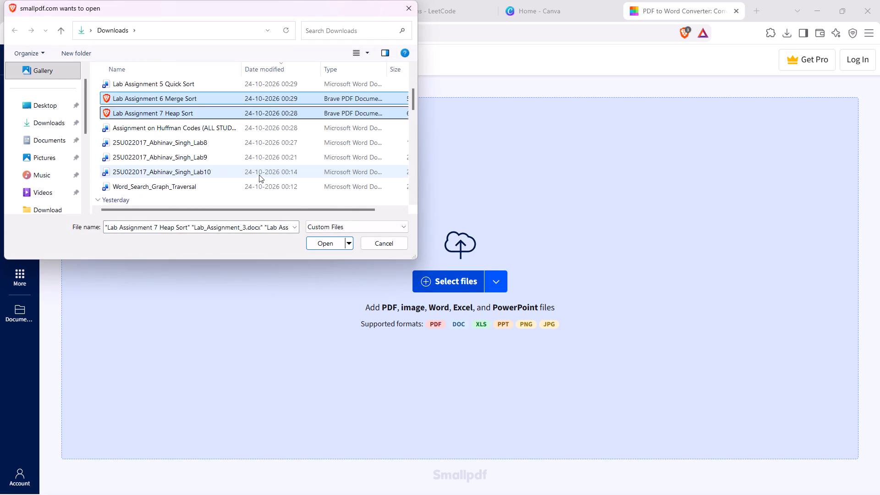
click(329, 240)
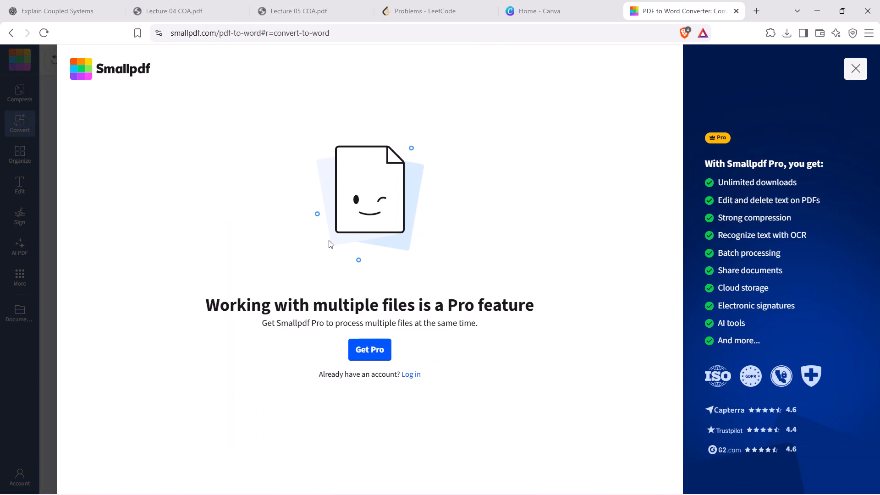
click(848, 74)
Upload only the Lab_Assignment_3.docx PDF from Downloads to the PDF to Word converter.
click(458, 277)
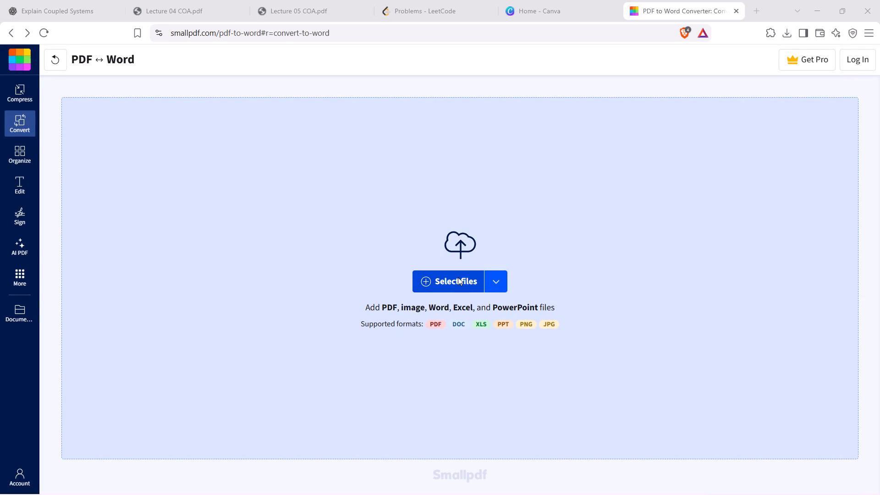
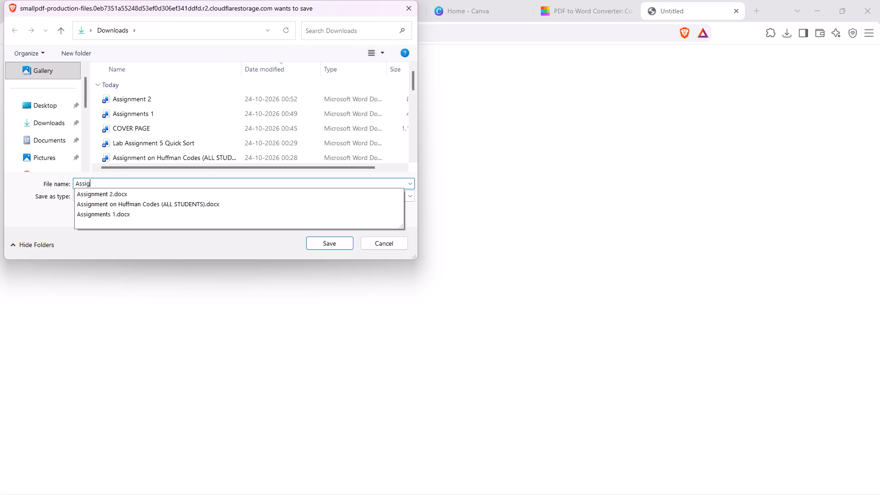
key(Down)
key(BackSpace)
key(BackSpace)
key(BackSpace)
key(BackSpace)
key(BackSpace)
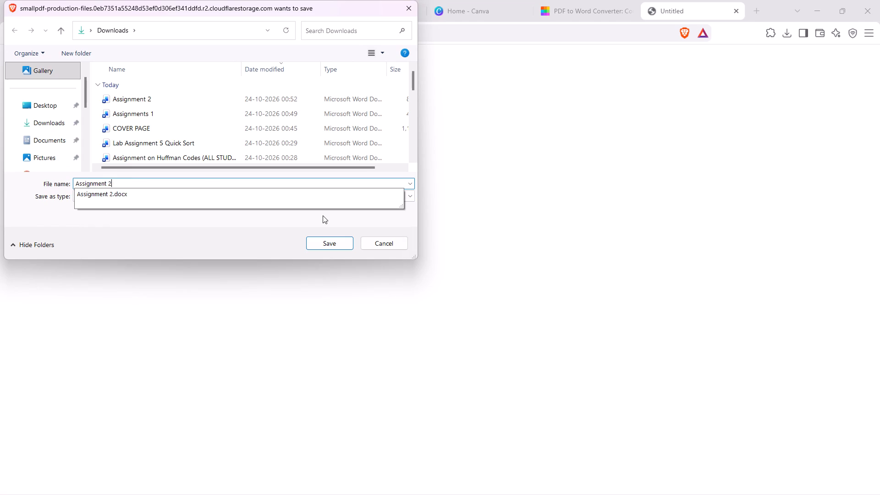
key(BackSpace)
key(3)
key(Return)
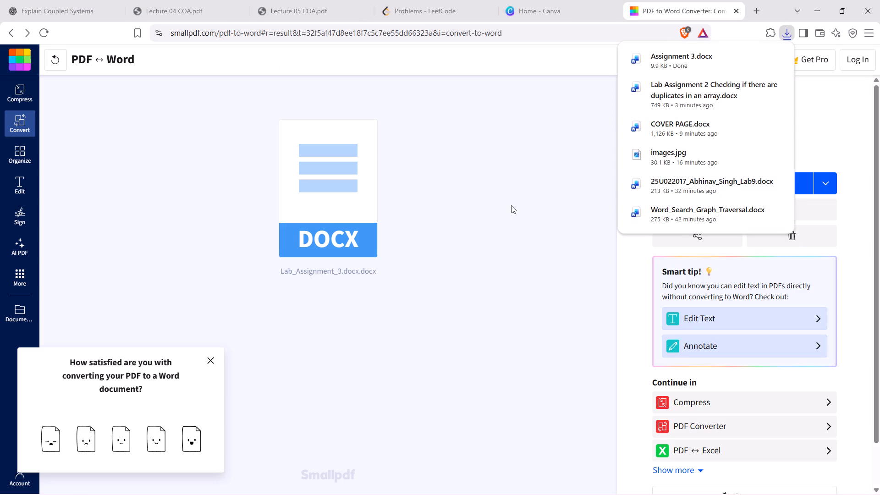
Open the downloaded Assignment 3 document in Word, enable editing and skim through its contents.
click(673, 60)
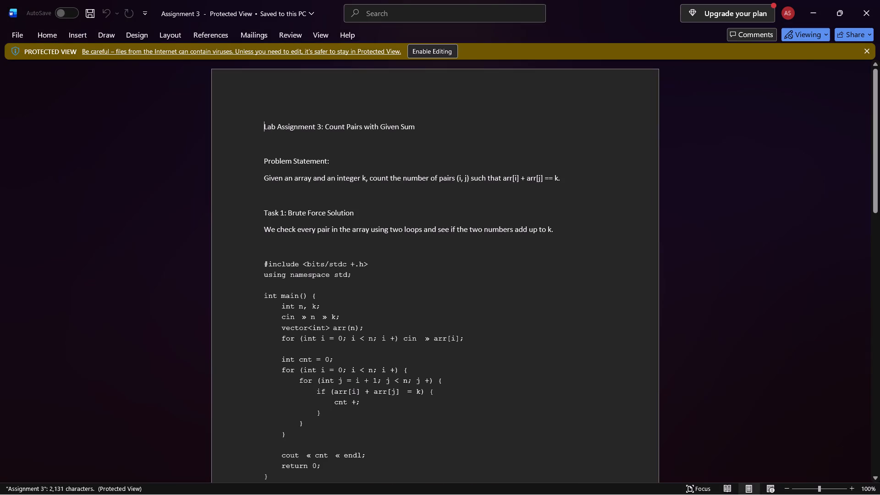
click(444, 50)
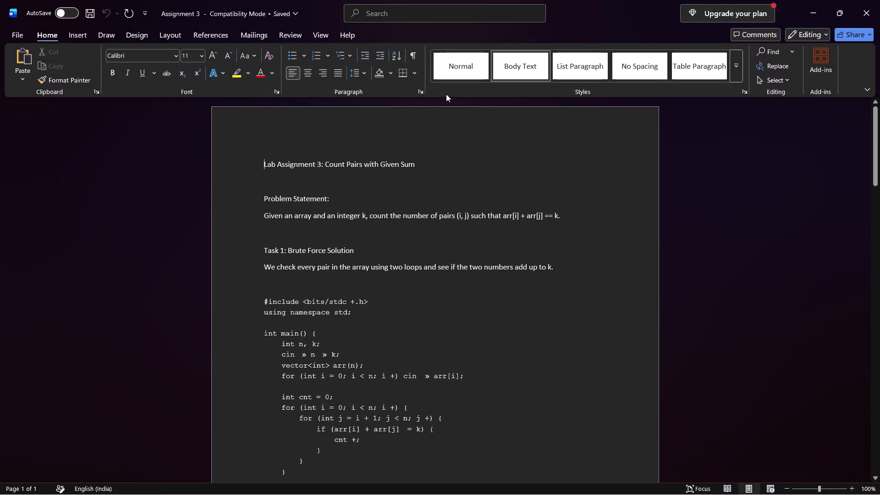
scroll(446, 206, down, 13)
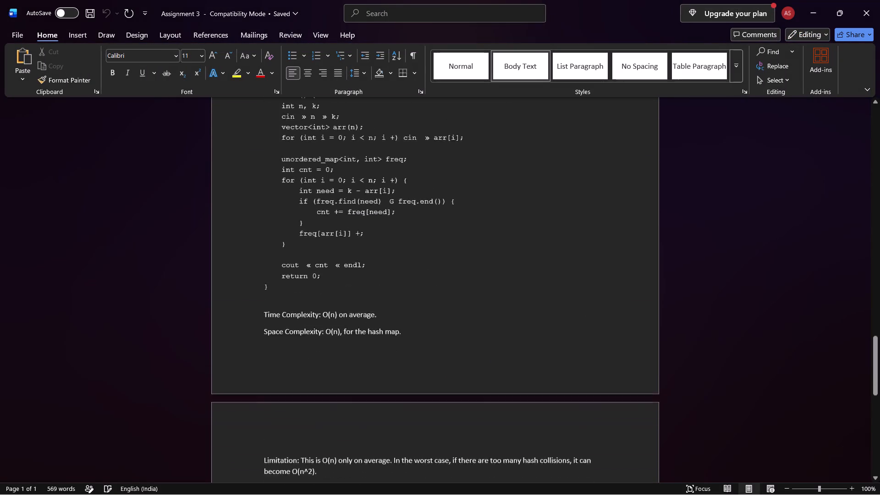
scroll(446, 206, down, 3)
scroll(446, 206, up, 20)
scroll(446, 206, up, 3)
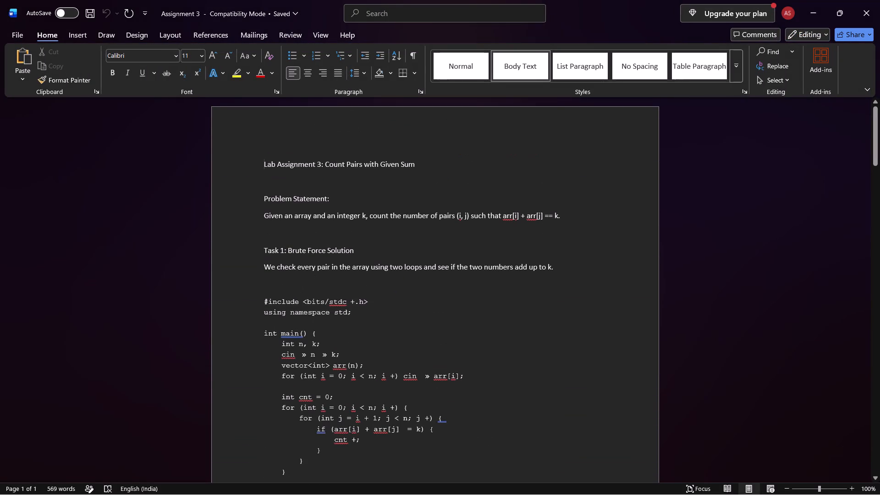
Insert a blank page at the very start of Assignment 3, before the Count Pairs with Given Sum heading.
click(77, 33)
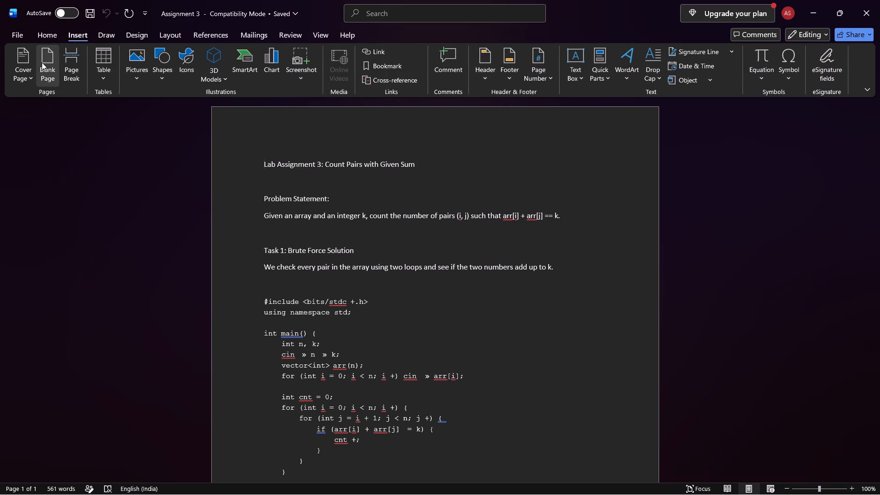
click(42, 61)
scroll(205, 165, up, 4)
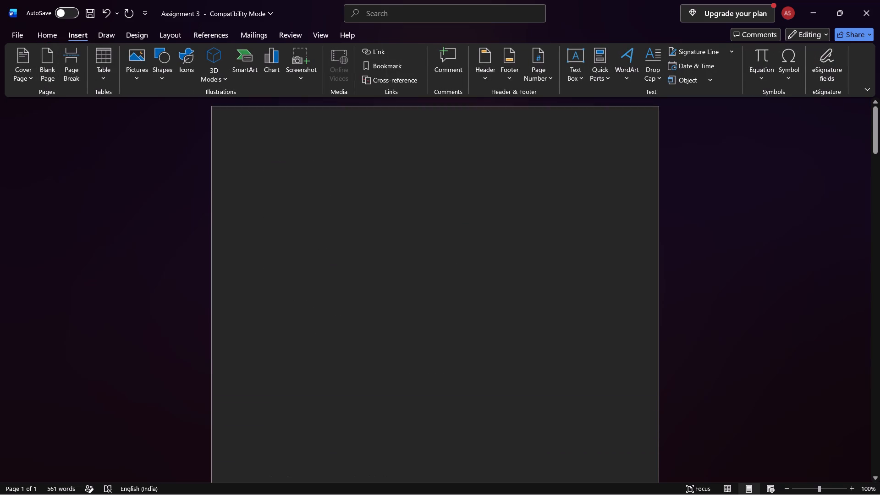
scroll(323, 331, up, 1)
click(265, 198)
click(248, 137)
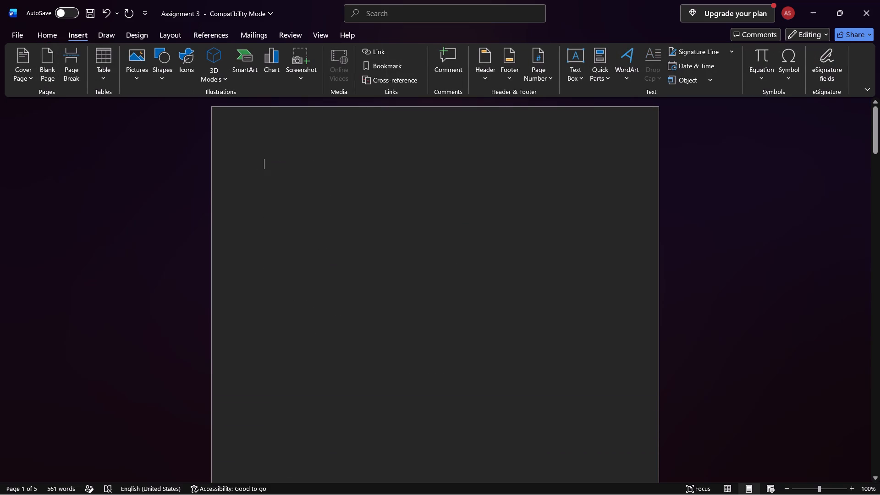
Copy the selected cover page content from Assignments 1 and paste it onto the blank first page of Assignment 3.
key(alt+Tab)
scroll(333, 235, down, 3)
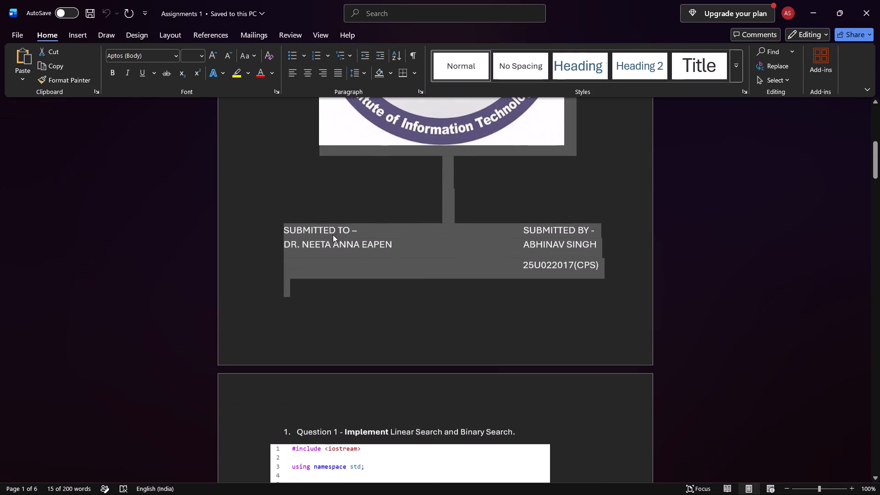
key(ctrl+c)
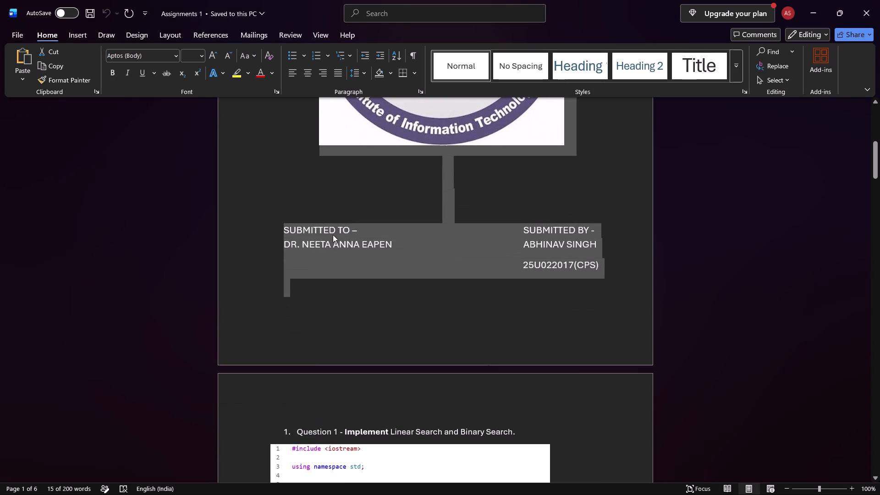
key(alt+Tab)
key(ctrl+v)
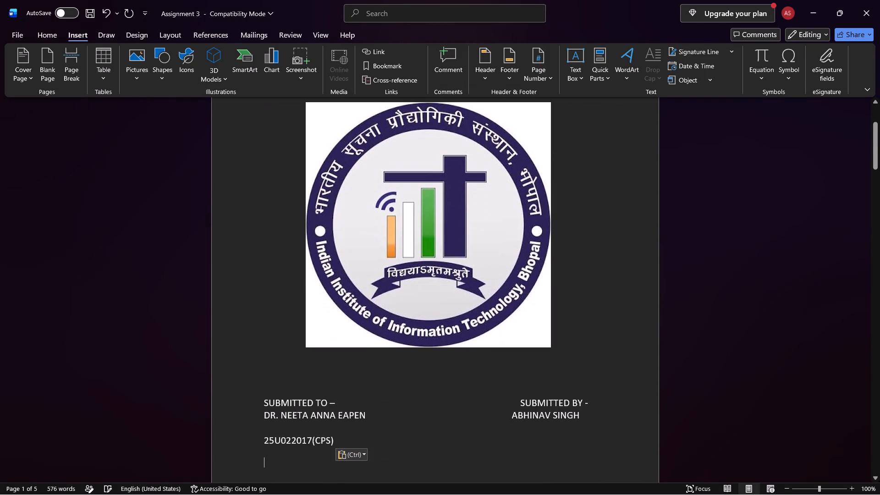
Move the student's roll number line up so it sits beneath the student's name in the SUBMITTED BY block.
click(420, 397)
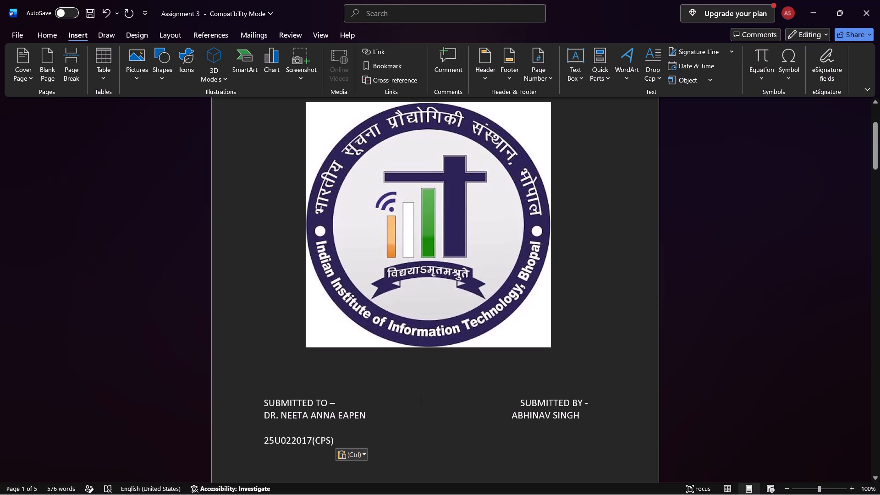
click(259, 445)
key(BackSpace)
key(BackSpace)
key(BackSpace)
key(BackSpace)
key(BackSpace)
key(BackSpace)
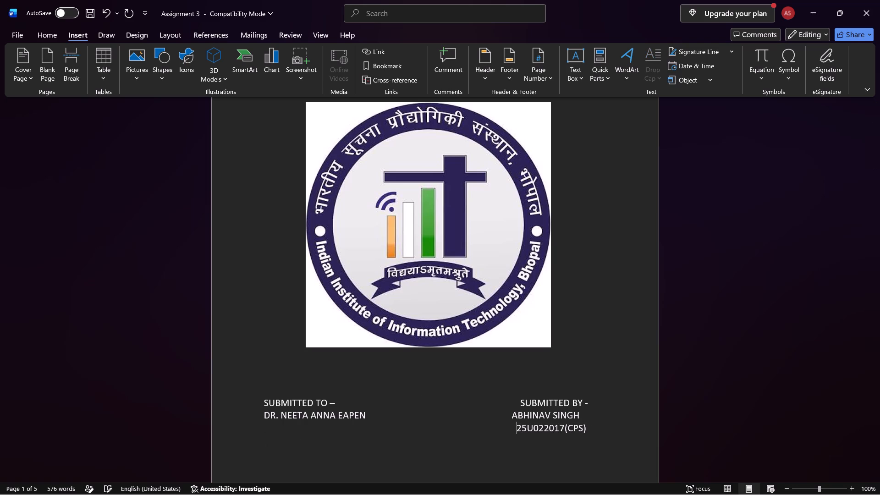
Adjust the spacing before SUBMITTED BY and the roll number so both line up with the student's name.
click(491, 401)
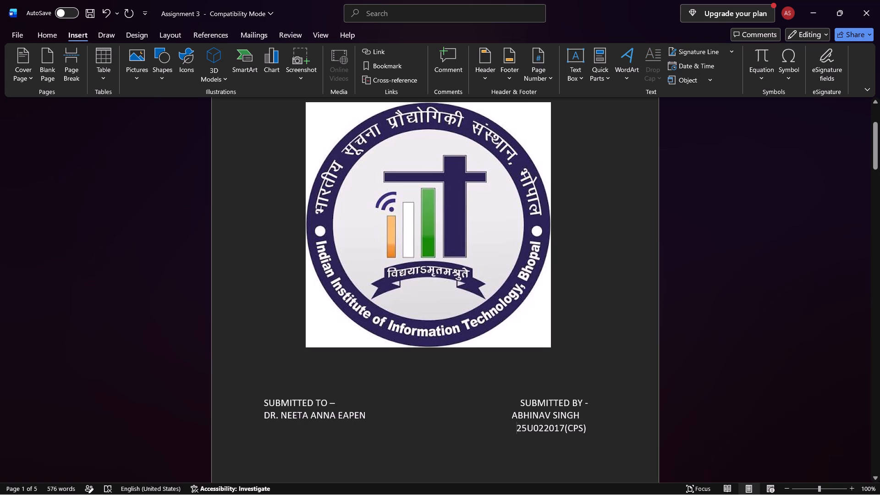
key(BackSpace)
key(BackSpace)
key(BackSpace)
click(507, 428)
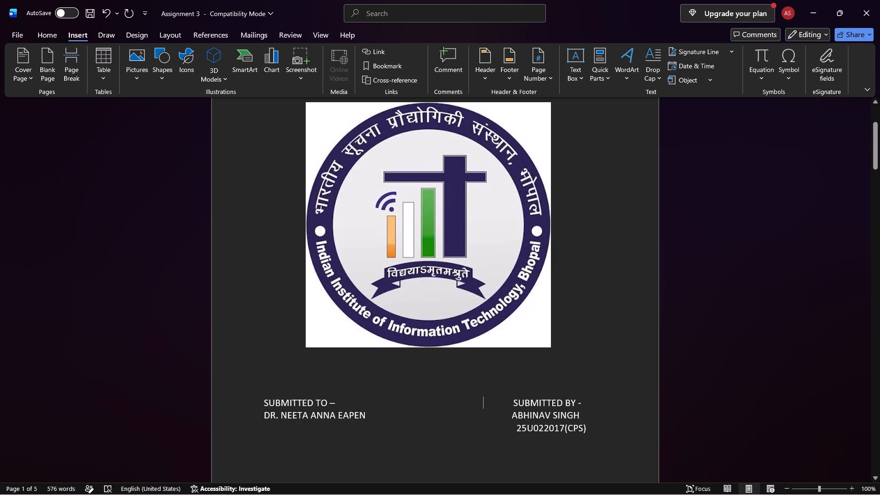
key(BackSpace)
key(BackSpace)
key(BackSpace)
key(BackSpace)
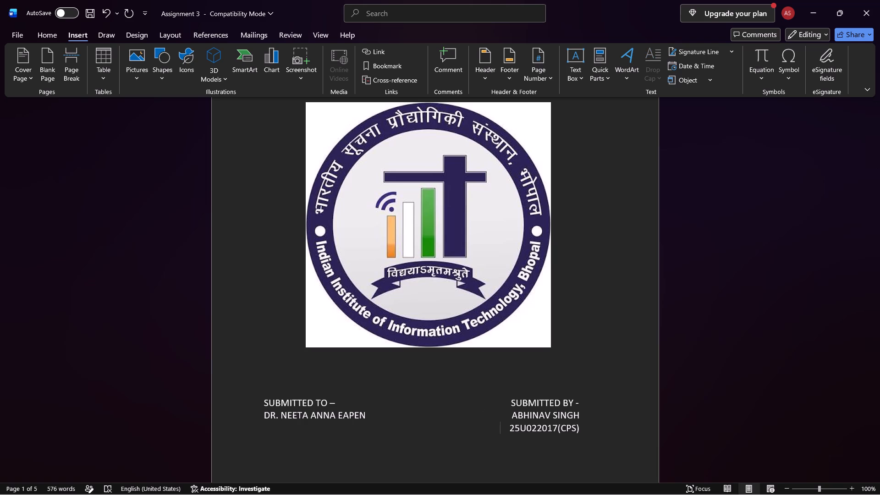
key(space)
click(494, 402)
key(space)
key(space)
click(493, 427)
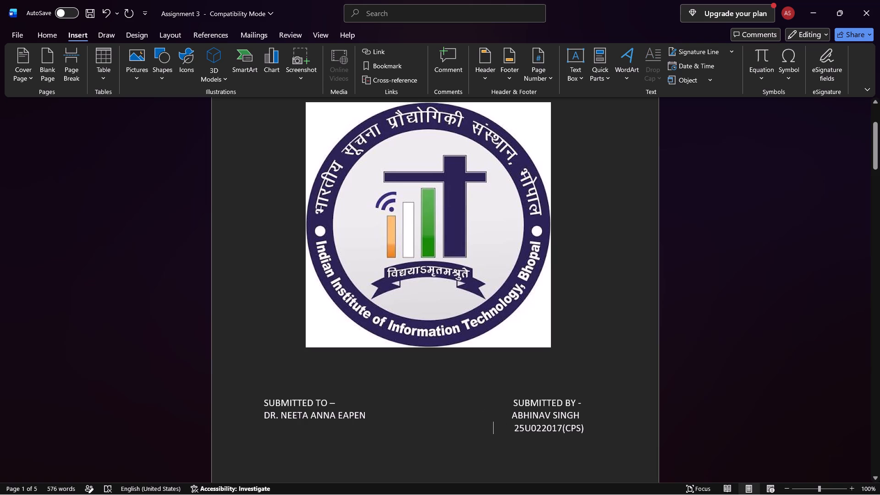
key(BackSpace)
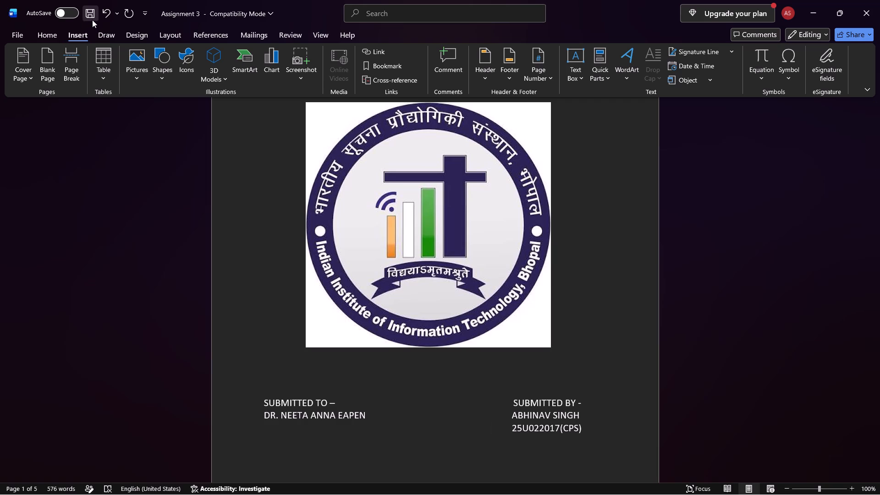
Save and close Assignment 3.
click(92, 20)
click(879, 0)
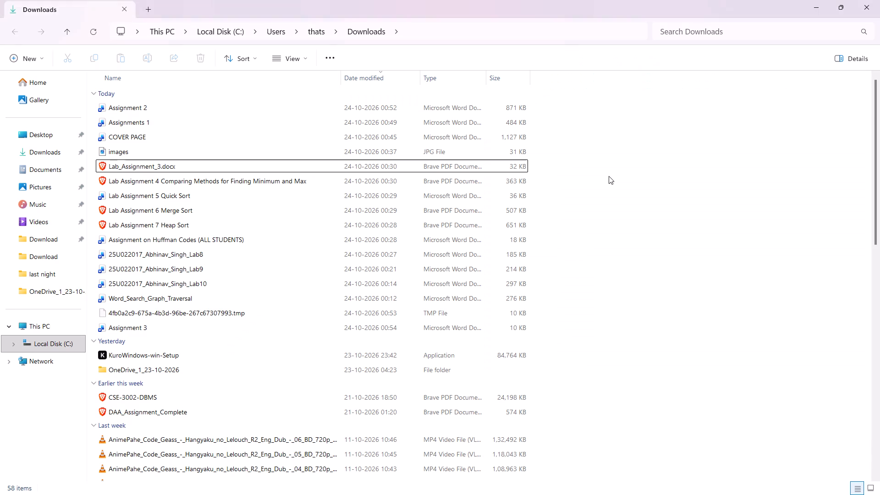
Reopen Assignment 3 from the refreshed Downloads folder, change its cover heading to LAB ASSIGNMENT 3, and save and close it.
click(96, 35)
double_click(143, 107)
scroll(484, 187, up, 1)
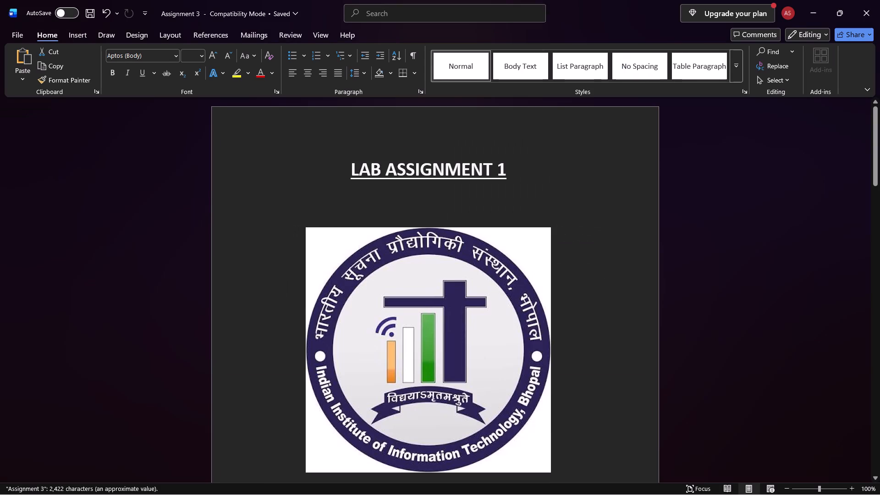
scroll(484, 187, up, 1)
click(509, 171)
key(BackSpace)
key(3)
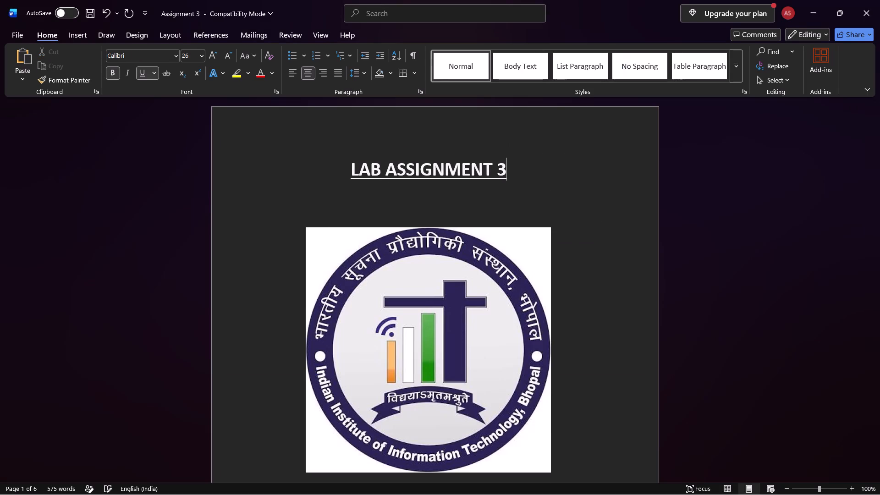
click(91, 20)
click(877, 0)
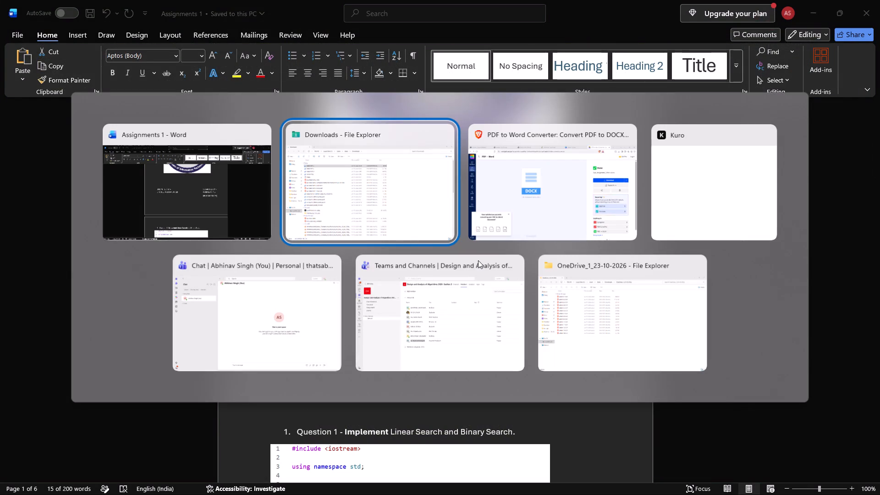
click(70, 143)
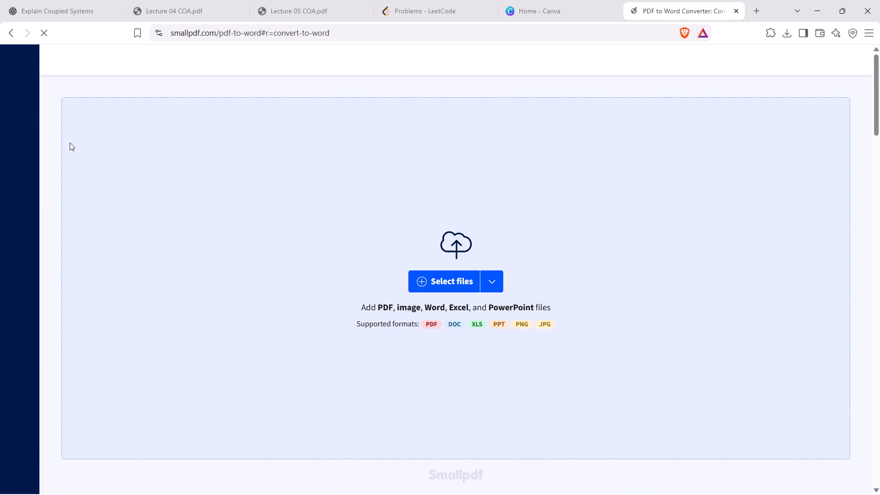
click(451, 279)
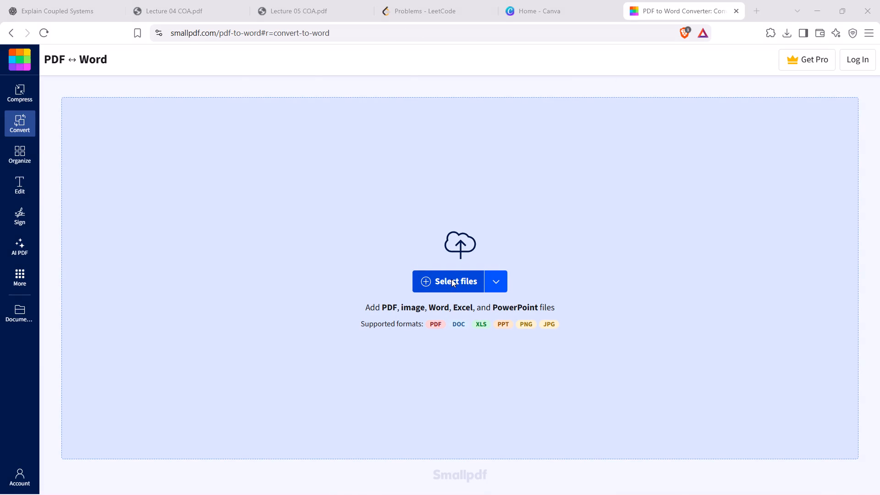
scroll(202, 169, down, 1)
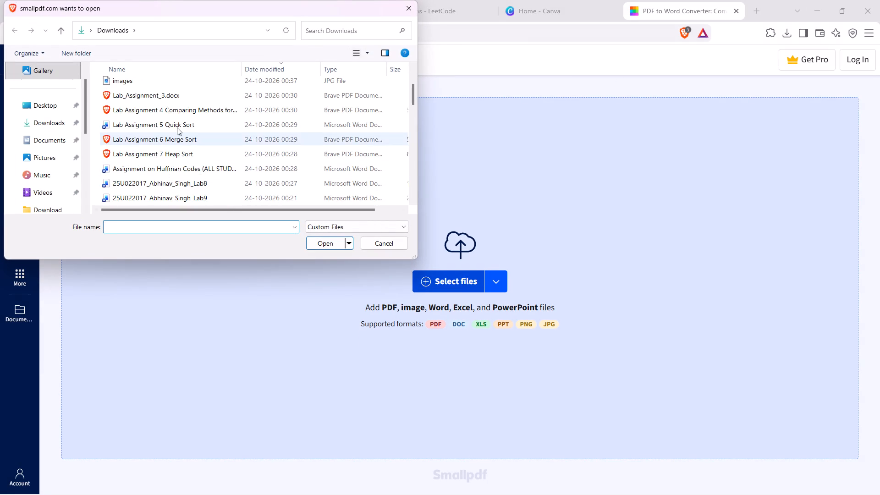
click(171, 112)
key(Return)
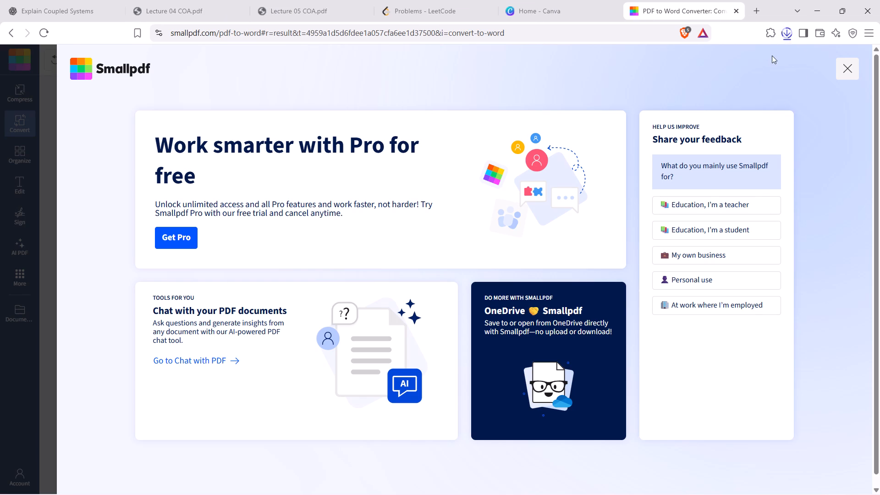
Open the downloaded Assignment 4 in Word, enable editing, and paste the copied cover page onto a new blank first page.
click(684, 62)
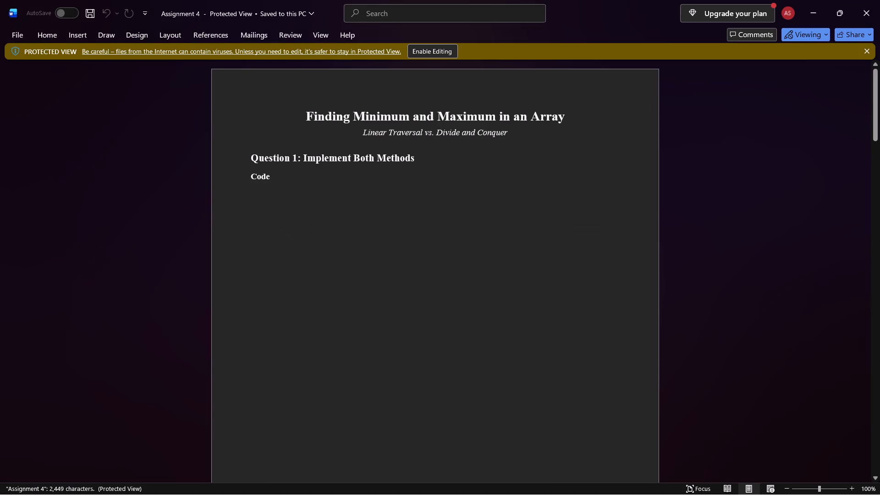
click(437, 46)
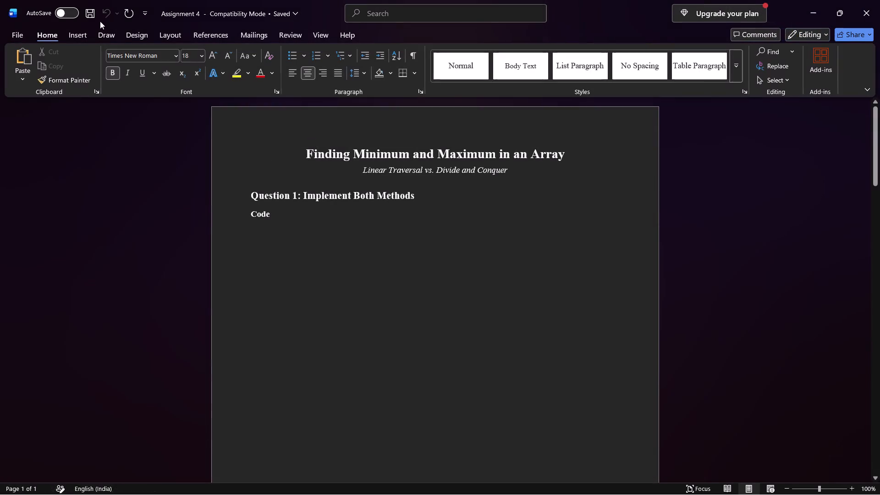
click(80, 28)
click(50, 59)
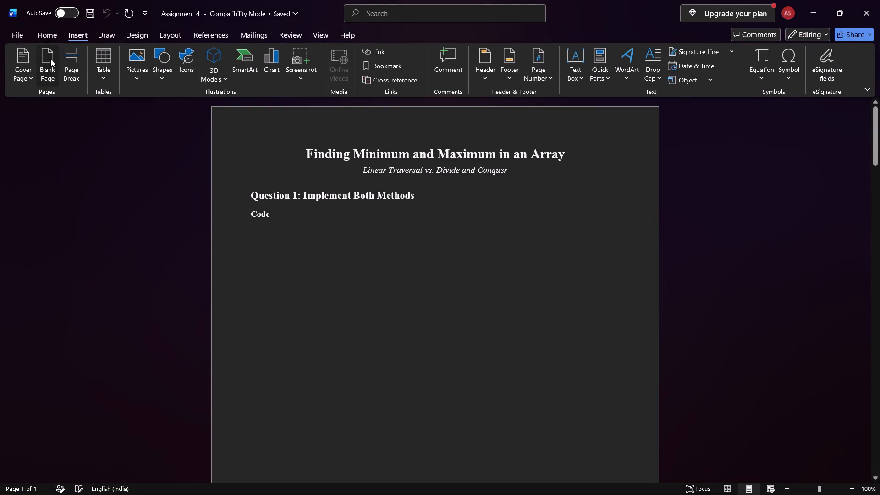
scroll(271, 127, up, 4)
click(399, 152)
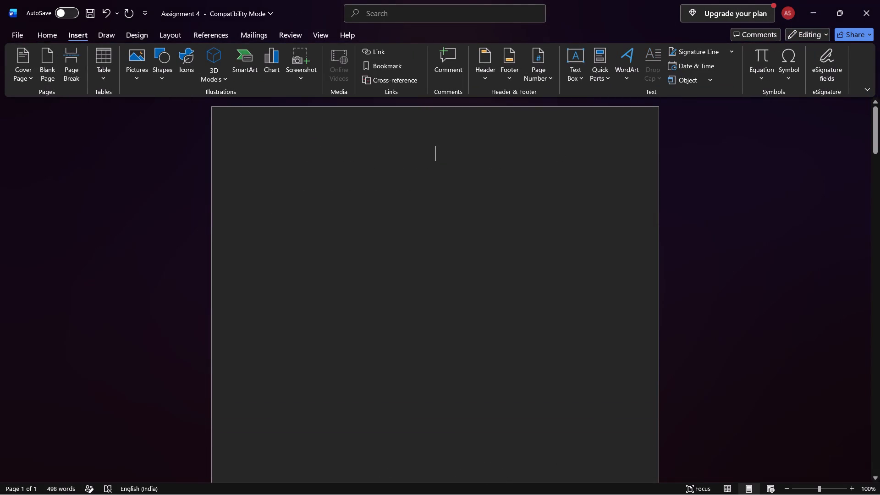
key(ctrl+v)
scroll(515, 218, up, 4)
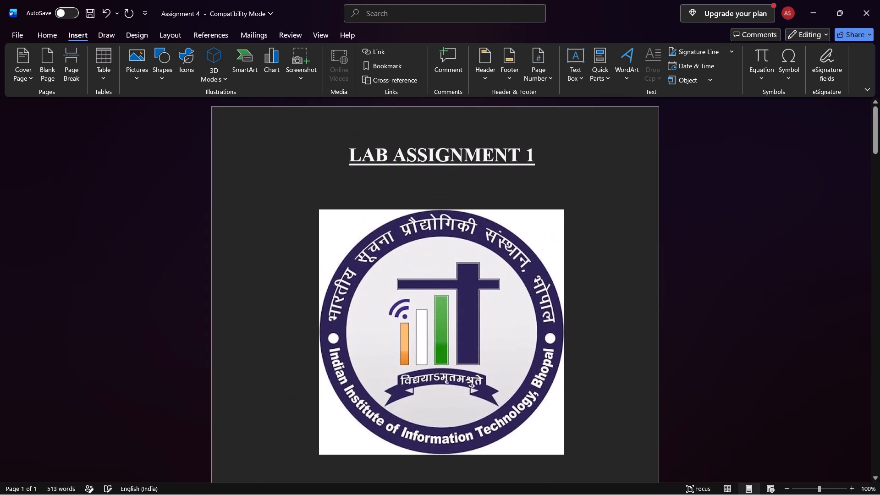
Change the cover heading to LAB ASSIGNMENT 4.
click(555, 152)
key(BackSpace)
key(4)
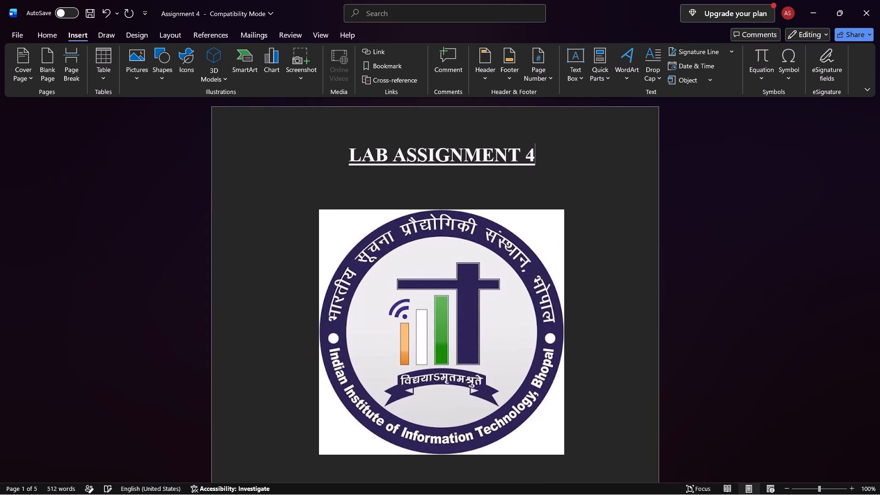
Remove the extra spaces before SUBMITTED BY and the student's name so both start at the same point on single lines.
scroll(555, 152, down, 2)
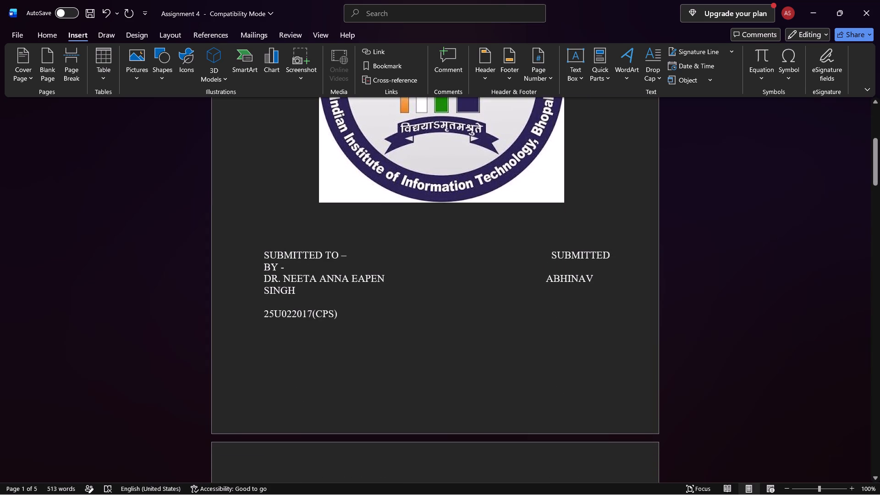
click(513, 251)
key(BackSpace)
key(BackSpace)
key(BackSpace)
key(BackSpace)
key(BackSpace)
key(BackSpace)
key(BackSpace)
key(BackSpace)
key(BackSpace)
key(BackSpace)
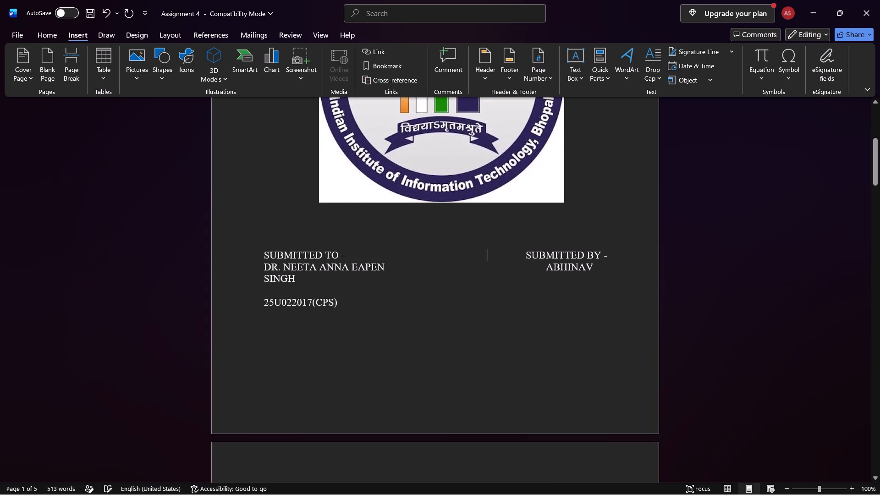
click(513, 264)
key(BackSpace)
key(BackSpace)
key(BackSpace)
key(BackSpace)
key(BackSpace)
key(BackSpace)
key(BackSpace)
key(BackSpace)
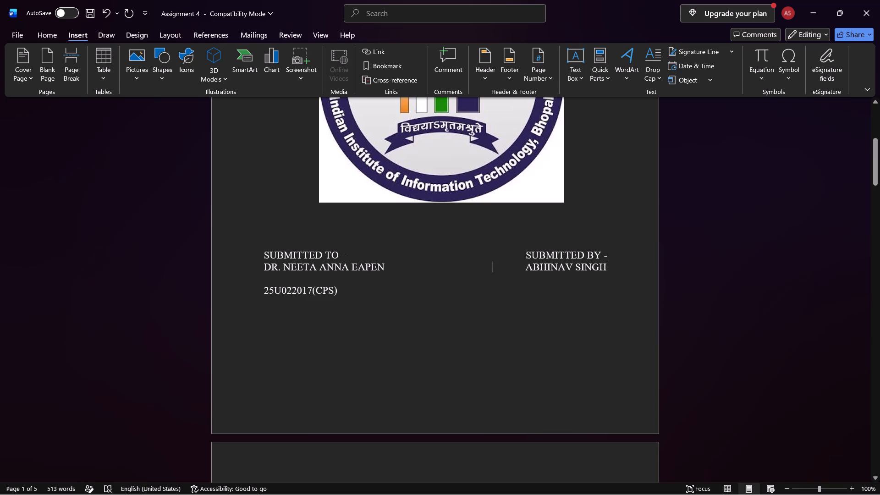
key(BackSpace)
key(c)
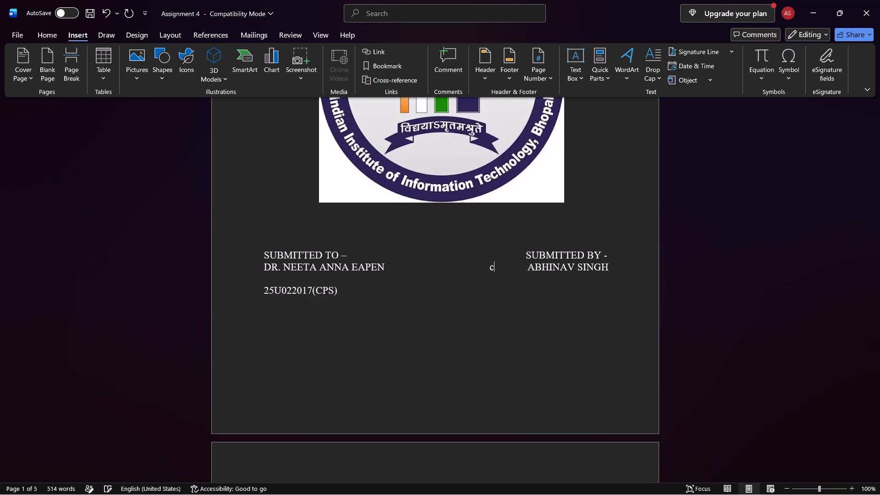
key(BackSpace)
key(space)
Move the roll number up and align it directly beneath the student's name.
click(261, 289)
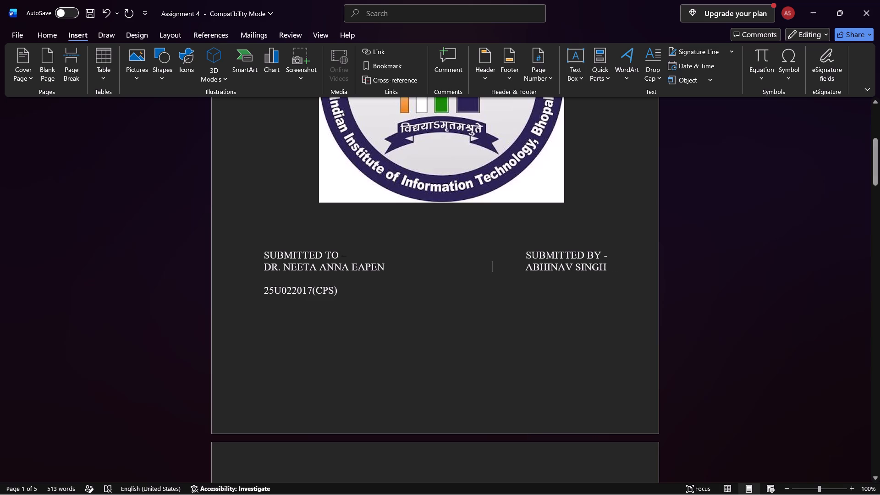
key(BackSpace)
key(BackSpace)
key(BackSpace)
key(BackSpace)
key(BackSpace)
key(BackSpace)
key(BackSpace)
key(BackSpace)
key(BackSpace)
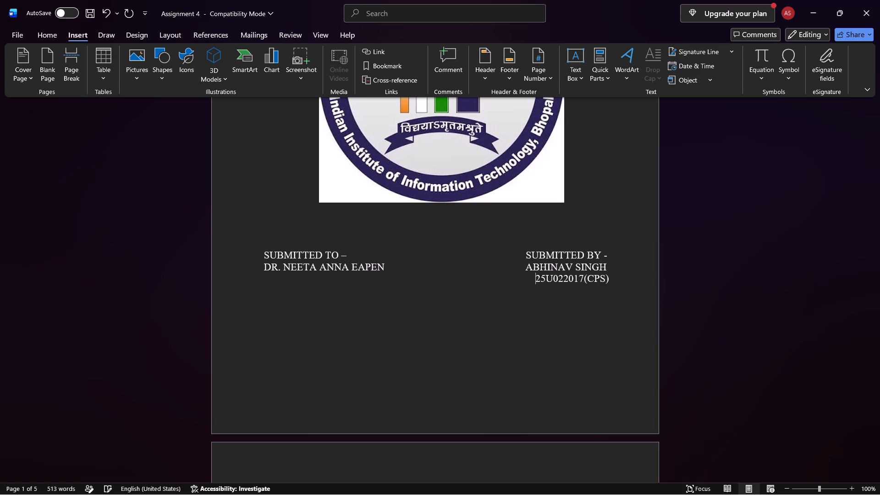
key(BackSpace)
key(BackSpace)
key(BackSpace)
key(BackSpace)
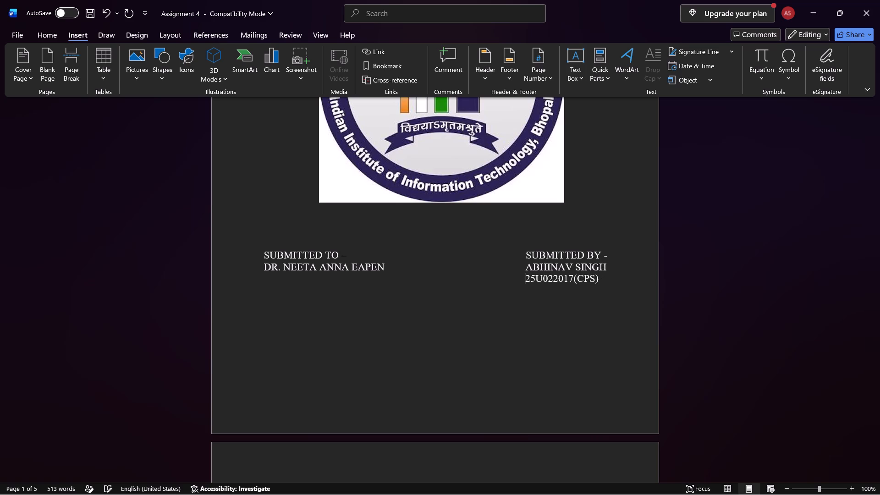
Save Assignment 4, check its cover page, and close the document.
click(92, 8)
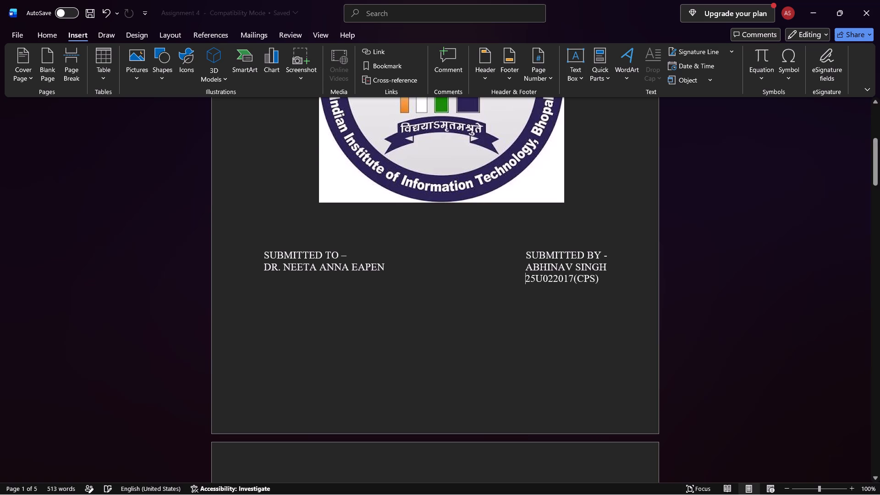
scroll(312, 236, up, 5)
scroll(312, 236, down, 2)
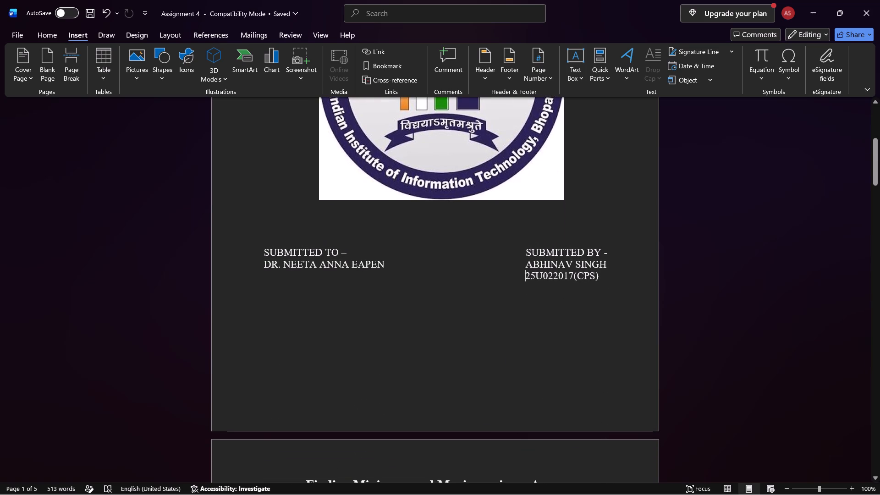
scroll(312, 236, up, 6)
click(879, 0)
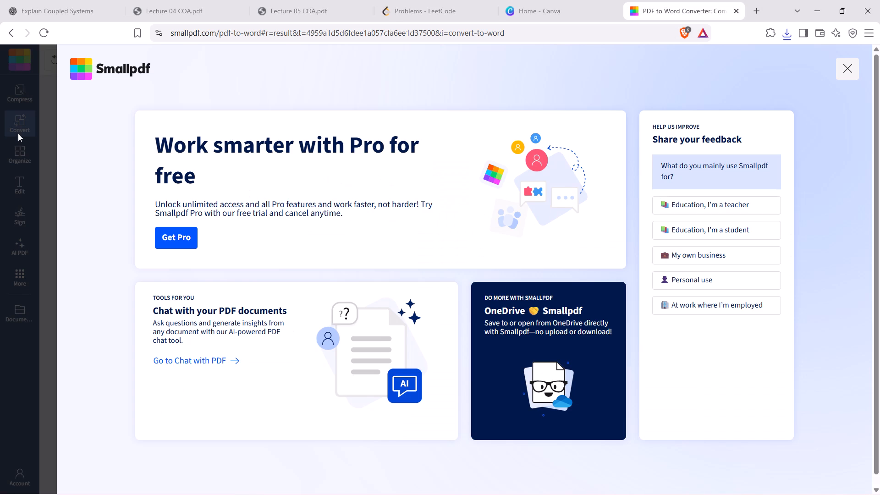
In the Brave browser, convert the PDF Lab Assignment 6 Merge Sort from Downloads to Word with Basic conversion.
click(28, 131)
click(25, 128)
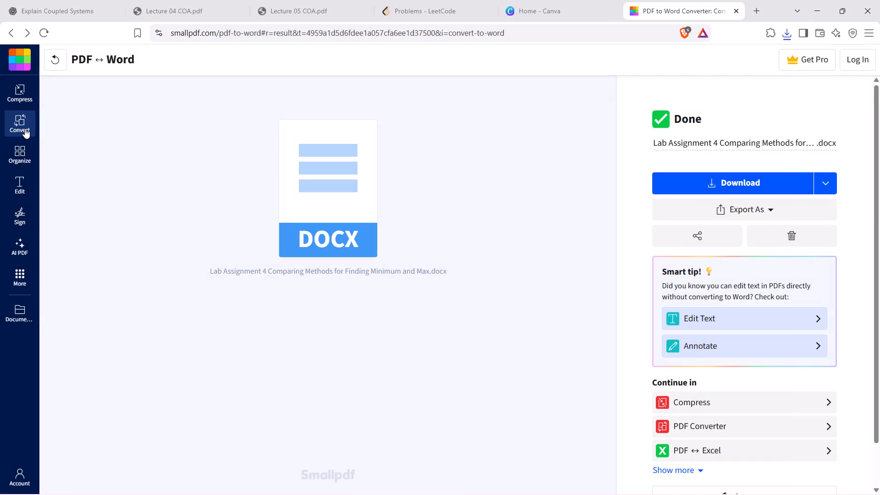
click(82, 154)
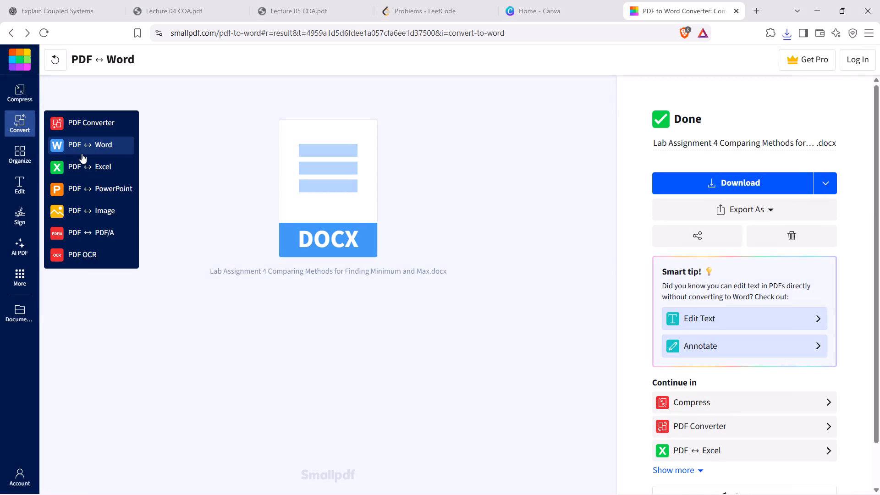
click(432, 281)
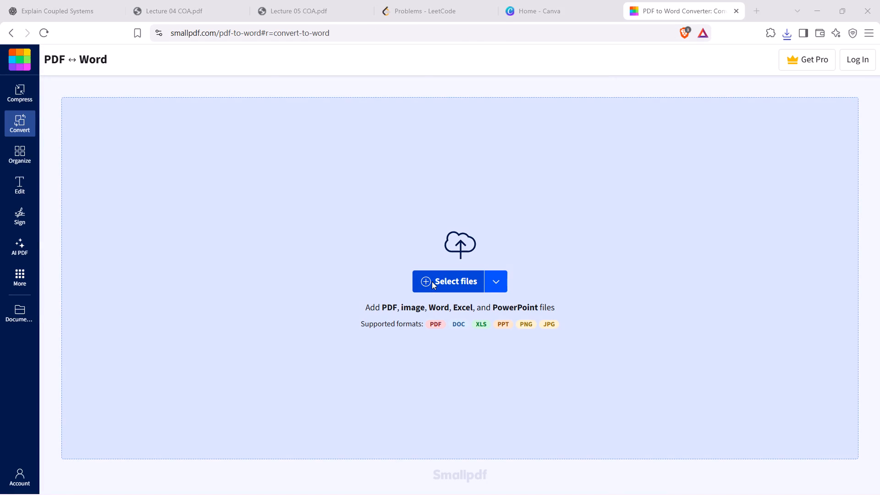
scroll(297, 186, down, 1)
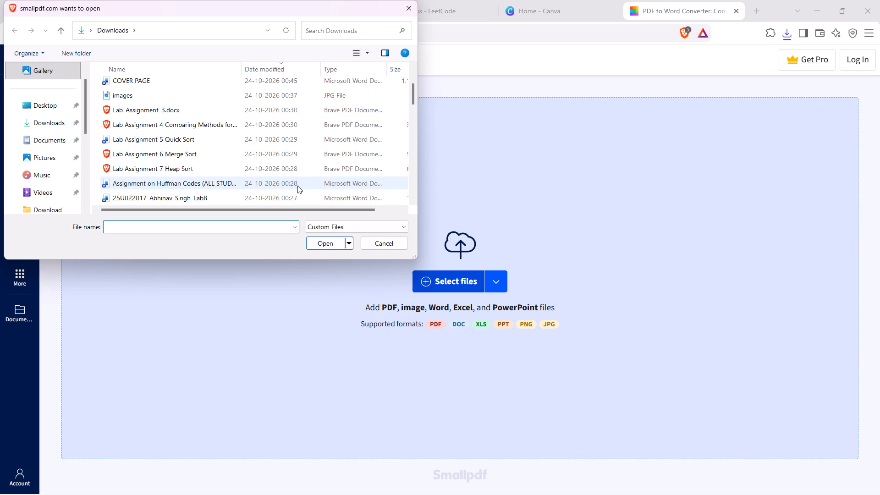
click(208, 150)
key(Return)
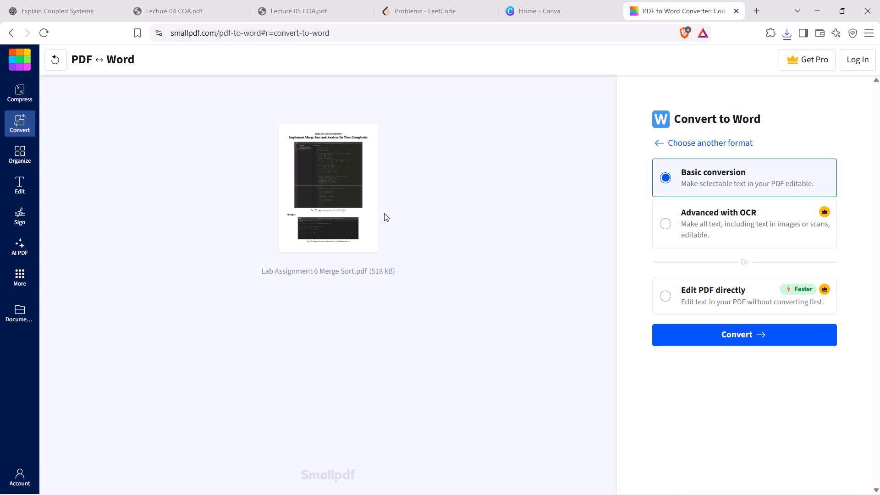
click(690, 335)
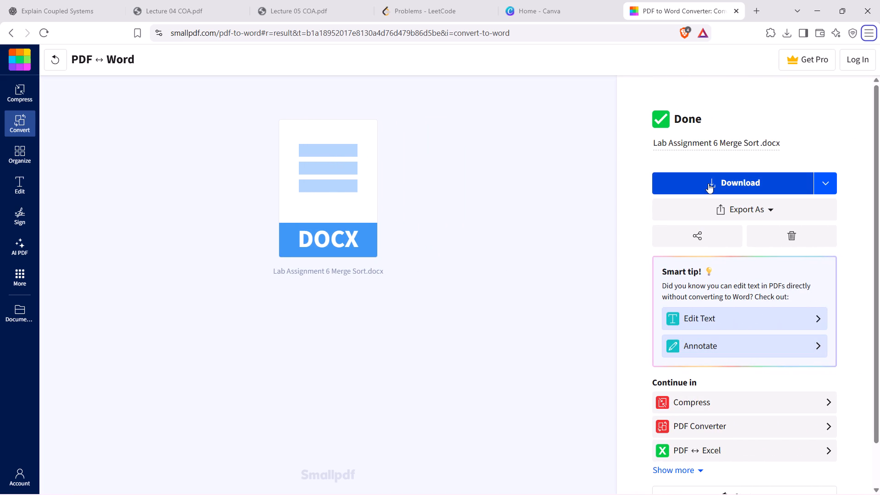
Download the converted Word document to the Downloads folder under the name Assignment 6.
click(708, 183)
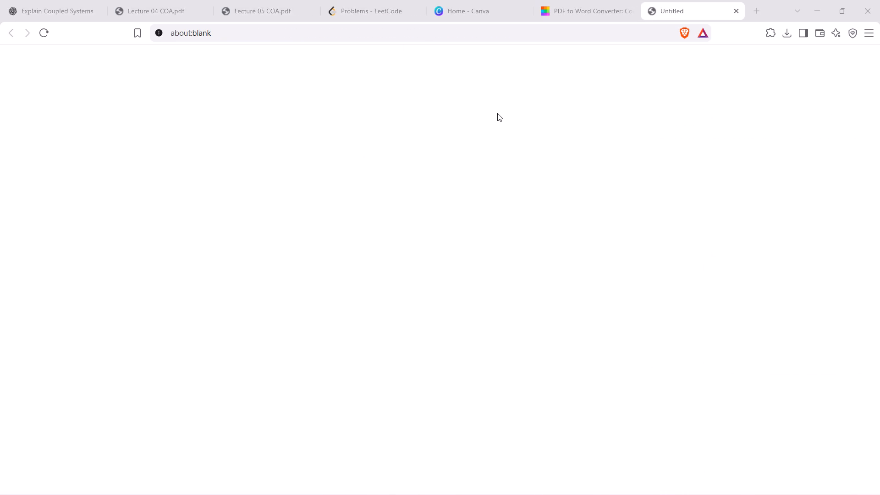
text(Ass)
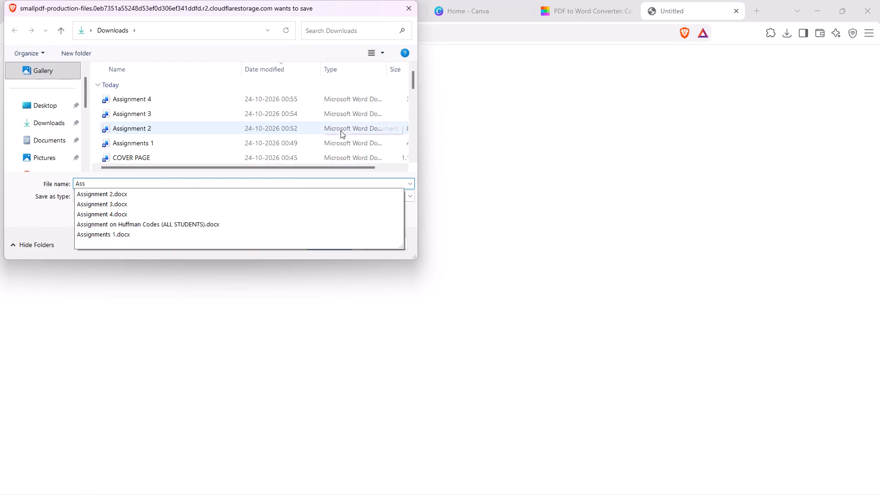
key(Down)
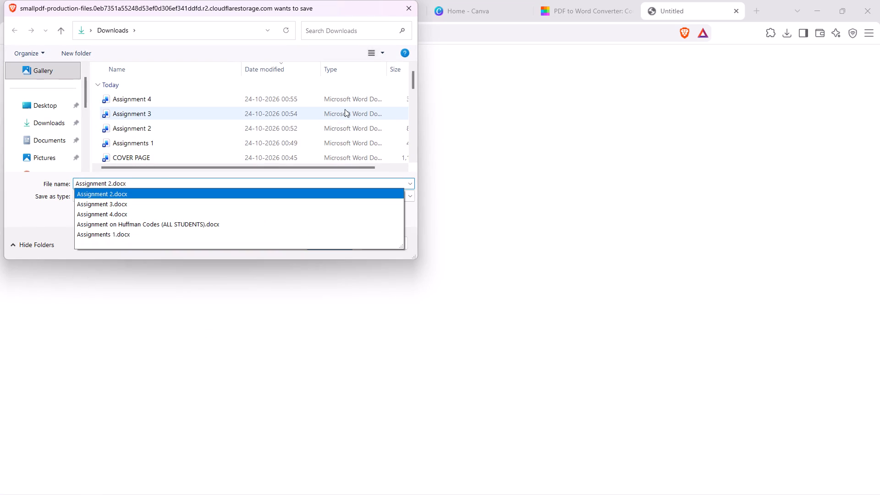
key(BackSpace)
key(BackSpace)
key(BackSpace)
key(BackSpace)
key(BackSpace)
key(BackSpace)
key(6)
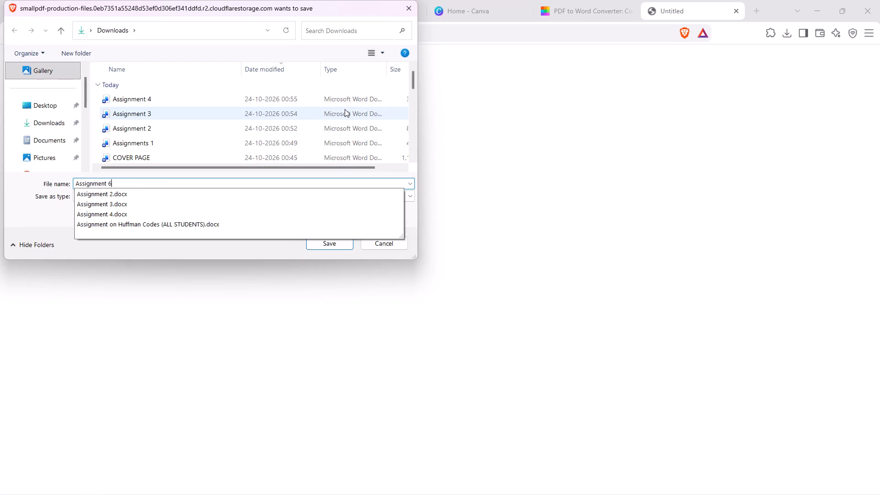
key(Return)
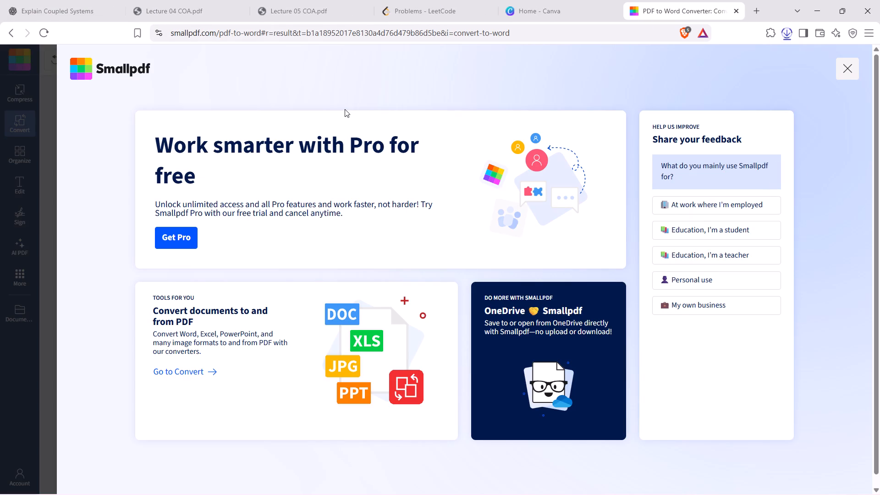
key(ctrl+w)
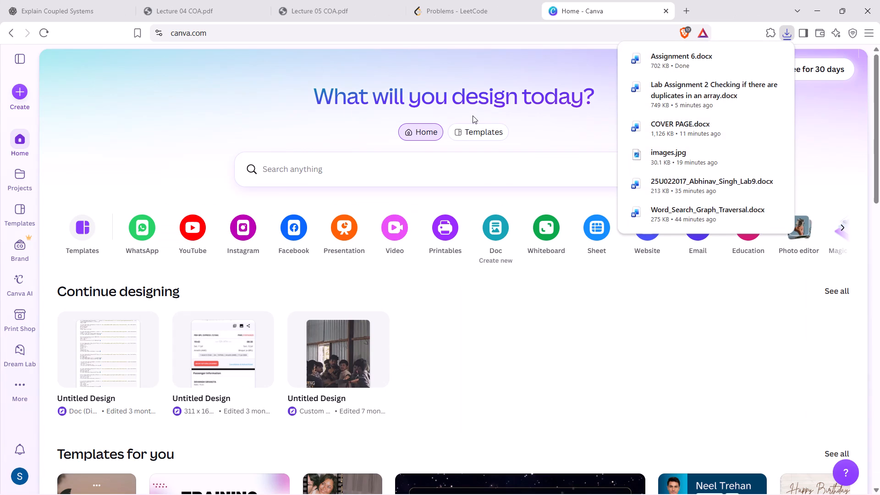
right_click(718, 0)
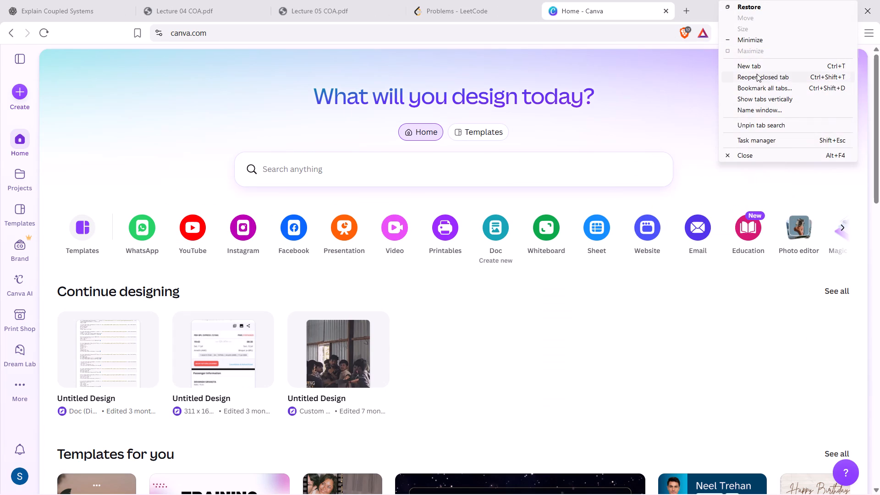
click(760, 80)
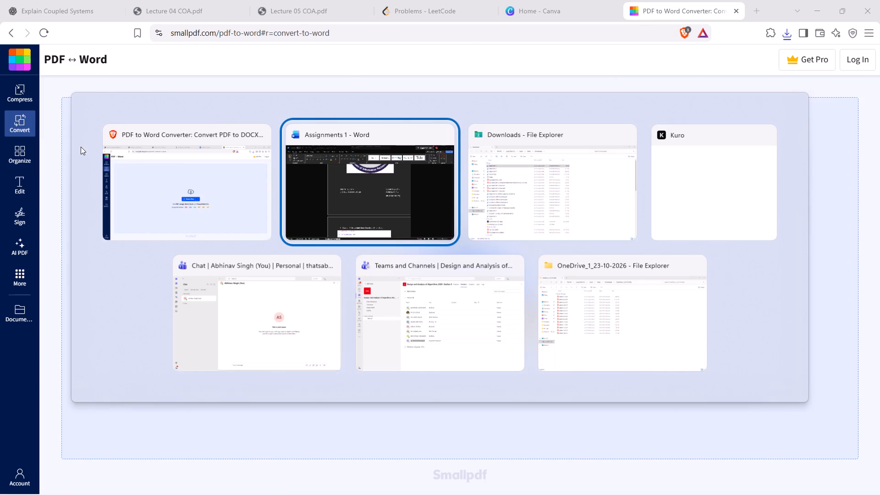
key(alt+Tab)
click(93, 35)
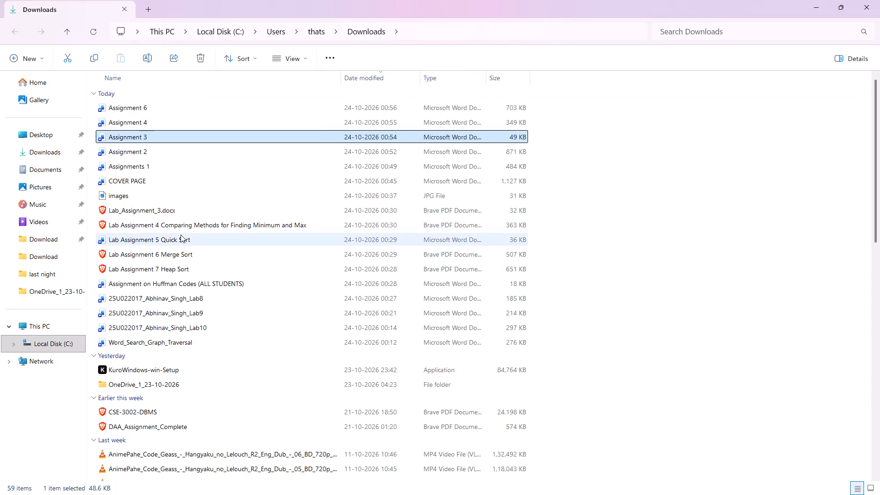
click(180, 235)
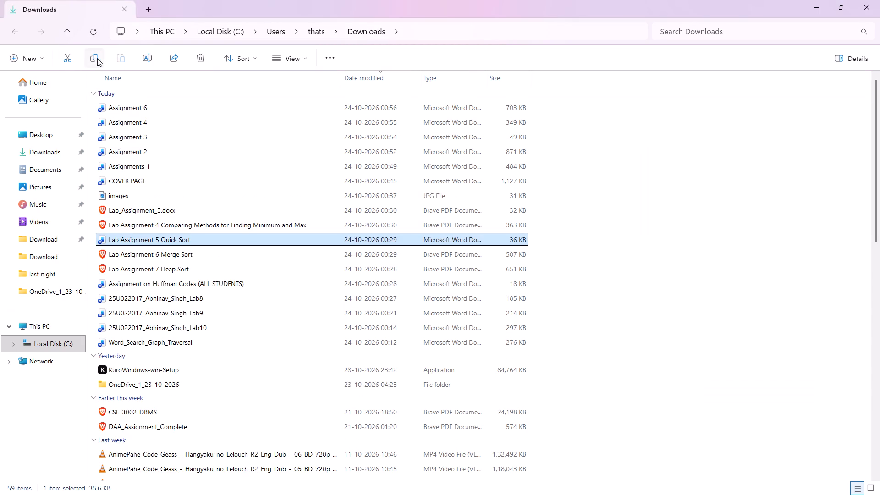
click(155, 56)
text(Assignem)
key(BackSpace)
key(BackSpace)
text(mne)
key(BackSpace)
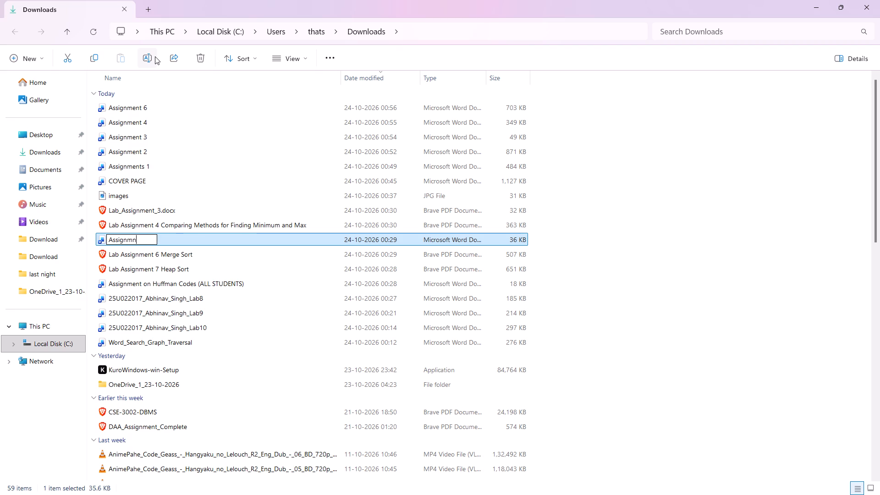
key(BackSpace)
text(ent 5)
key(Return)
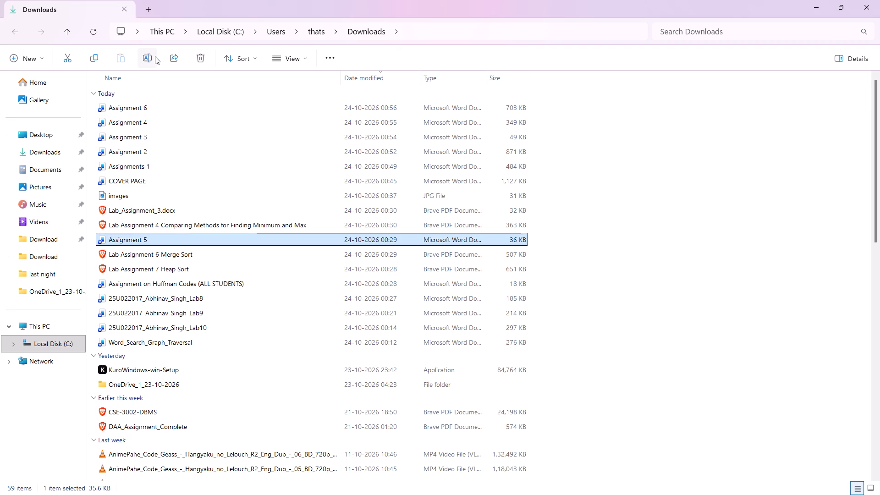
Open Assignment 5 in Word and enable editing.
key(Return)
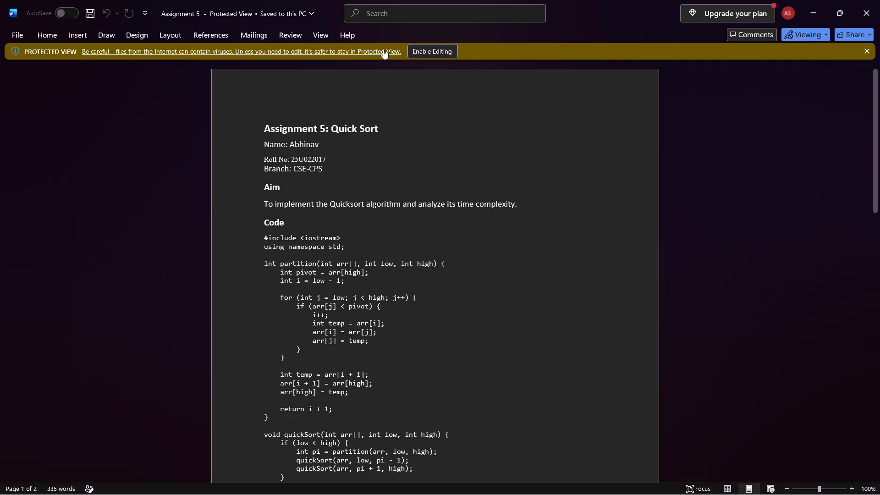
click(416, 49)
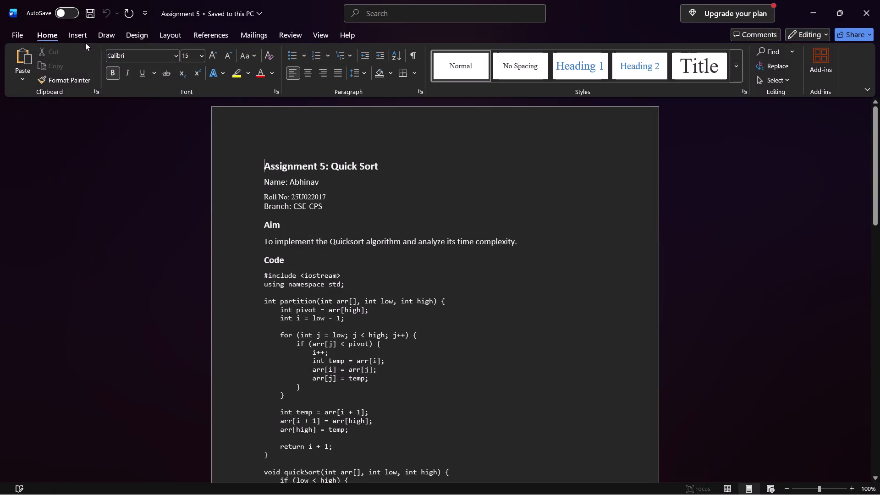
Insert a blank page before the Assignment 5: Quick Sort heading and paste the copied cover page onto it.
click(85, 36)
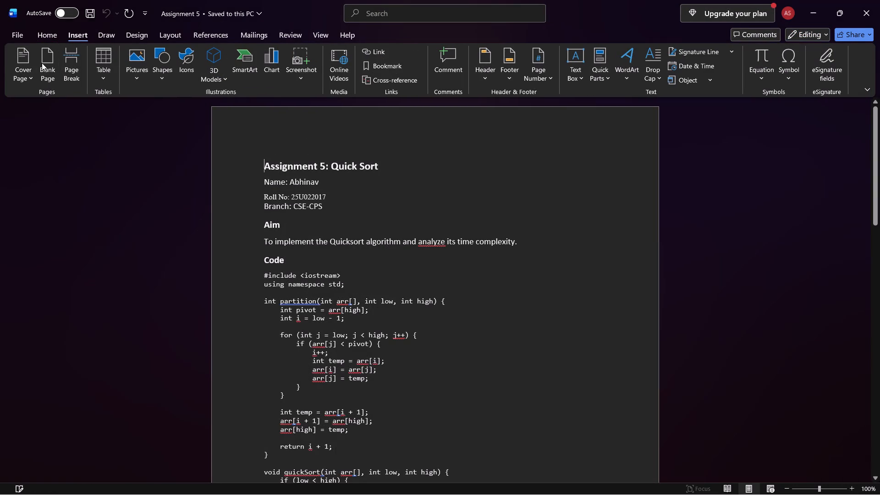
click(43, 62)
scroll(280, 194, up, 5)
scroll(306, 306, up, 1)
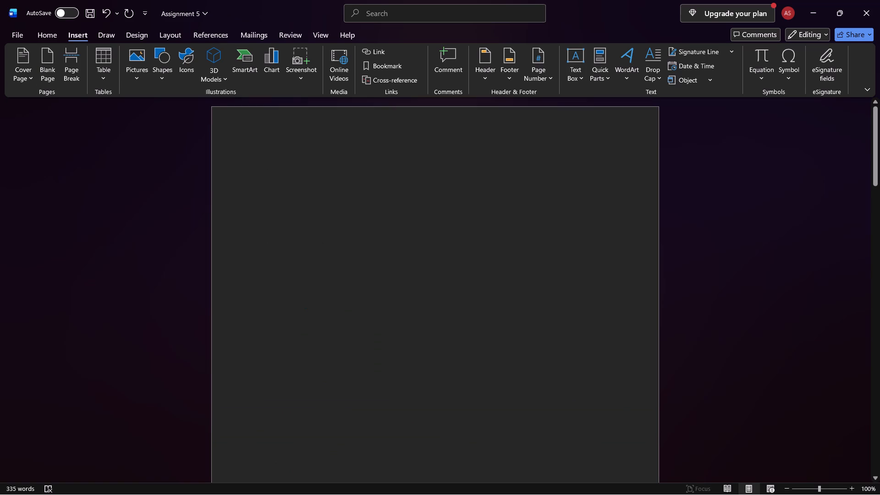
scroll(306, 306, up, 1)
click(314, 233)
key(ctrl+v)
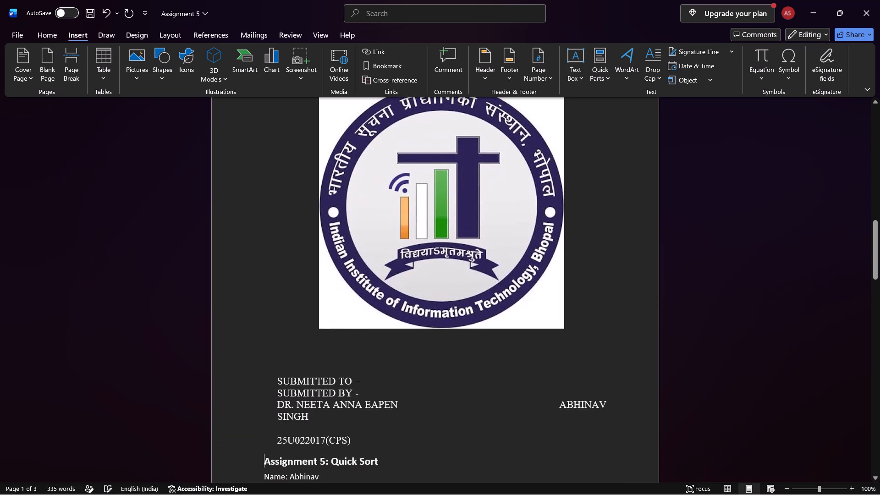
Add two blank lines above the Assignment 5: Quick Sort heading to push it off the cover page.
scroll(314, 233, down, 1)
key(Return)
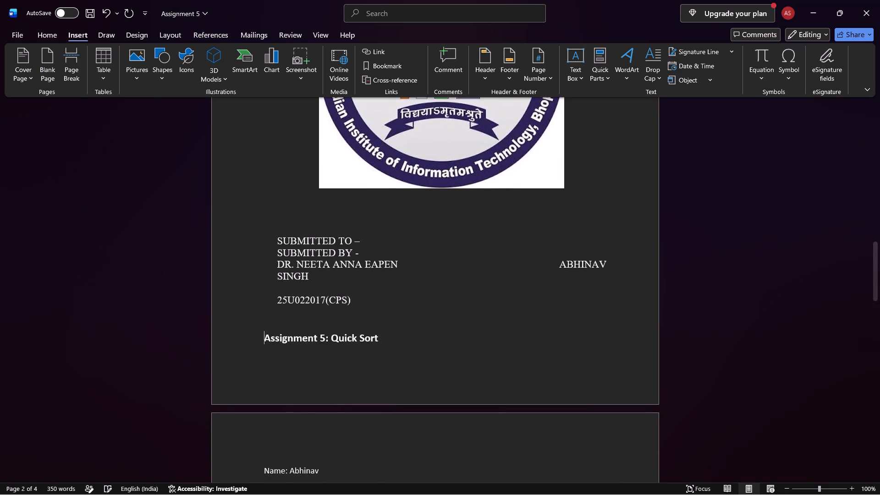
key(Return)
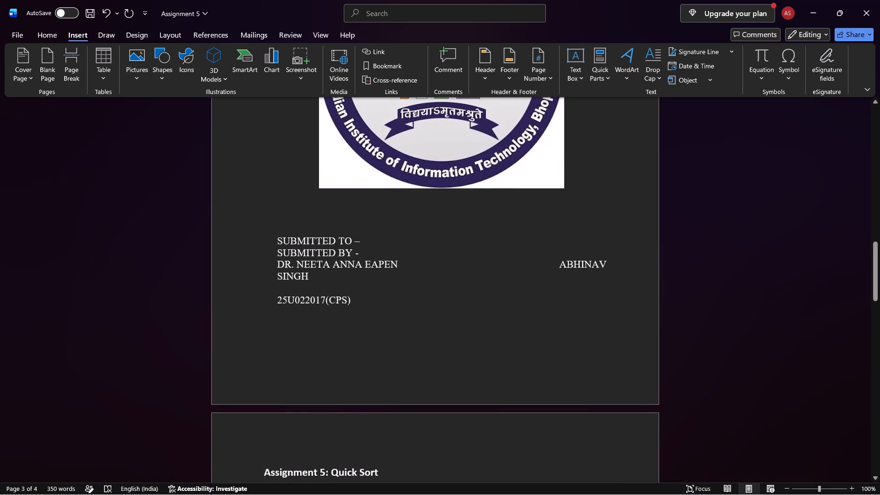
Remove the excess spacing before SUBMITTED BY so it sits on the same line as SUBMITTED TO.
click(277, 252)
key(BackSpace)
key(BackSpace)
key(BackSpace)
key(BackSpace)
key(BackSpace)
key(BackSpace)
key(BackSpace)
key(BackSpace)
key(BackSpace)
key(BackSpace)
key(BackSpace)
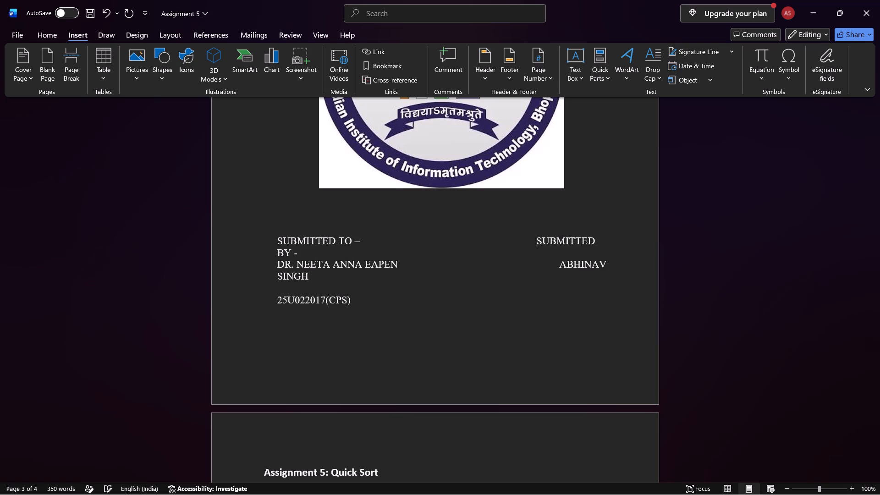
key(BackSpace)
key(BackSpace)
key(BackSpace)
key(BackSpace)
key(BackSpace)
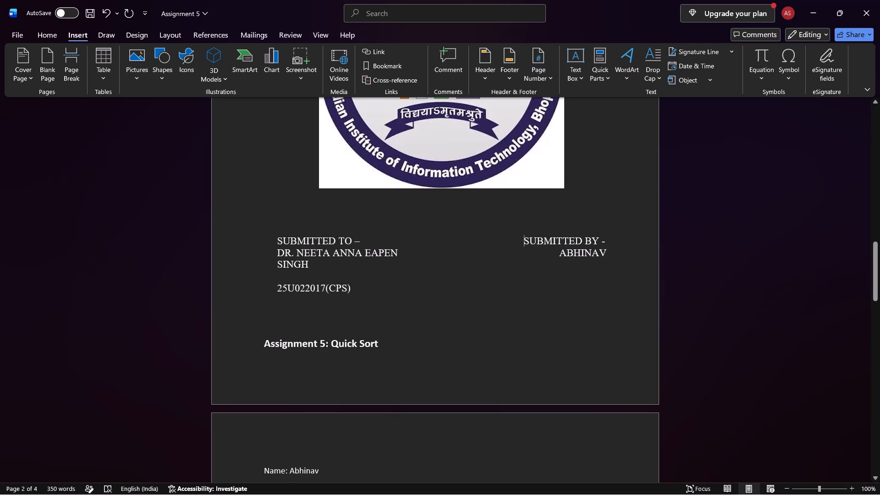
Reduce the spacing before the student's name so the full name fits on one line, aligned under SUBMITTED BY.
click(493, 252)
key(BackSpace)
key(BackSpace)
key(BackSpace)
key(BackSpace)
key(BackSpace)
key(BackSpace)
key(BackSpace)
key(BackSpace)
key(BackSpace)
key(BackSpace)
key(BackSpace)
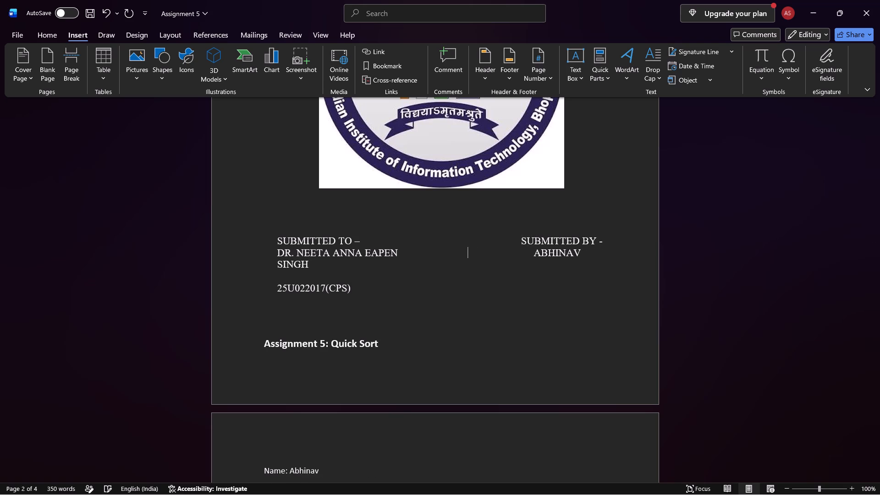
key(BackSpace)
key(BackSpace)
key(BackSpace)
key(BackSpace)
key(BackSpace)
key(BackSpace)
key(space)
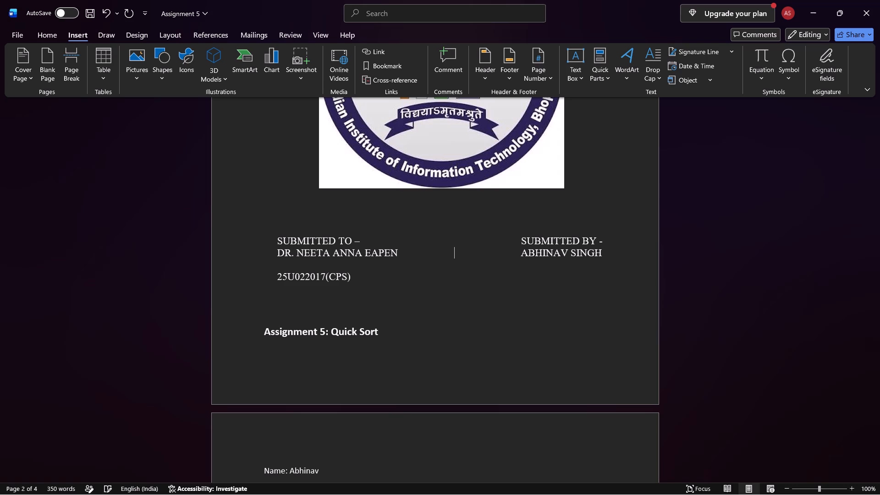
Remove the excess spacing before the roll number so it lines up directly beneath the student's name under SUBMITTED BY.
click(275, 279)
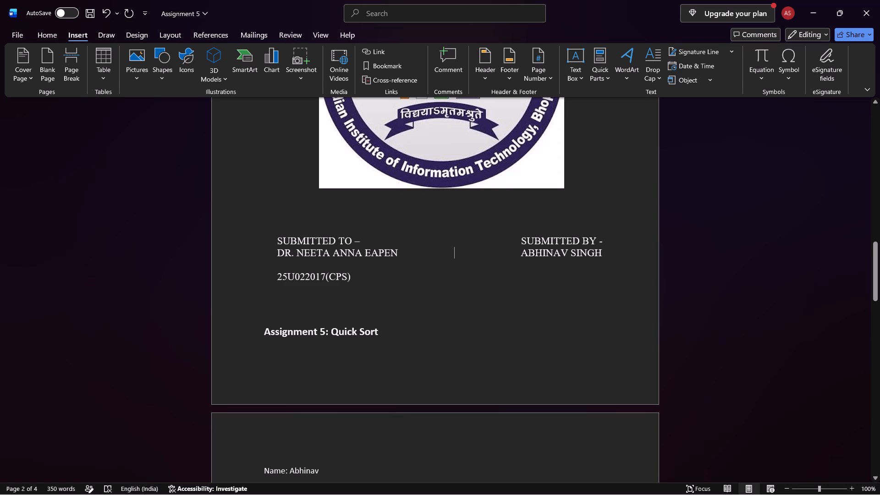
key(BackSpace)
key(BackSpace)
key(BackSpace)
key(BackSpace)
key(BackSpace)
key(BackSpace)
key(BackSpace)
key(BackSpace)
key(BackSpace)
key(BackSpace)
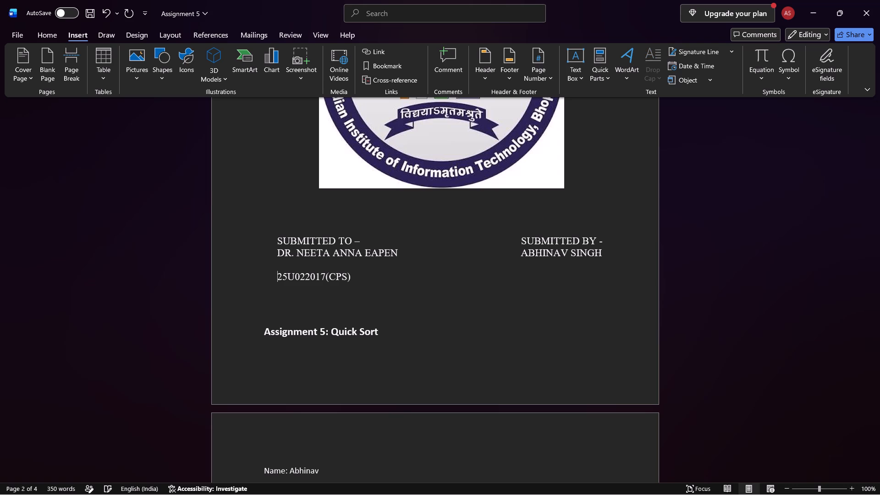
key(BackSpace)
key(BackSpace)
key(BackSpace)
key(BackSpace)
key(BackSpace)
key(BackSpace)
key(BackSpace)
key(BackSpace)
key(BackSpace)
key(BackSpace)
key(BackSpace)
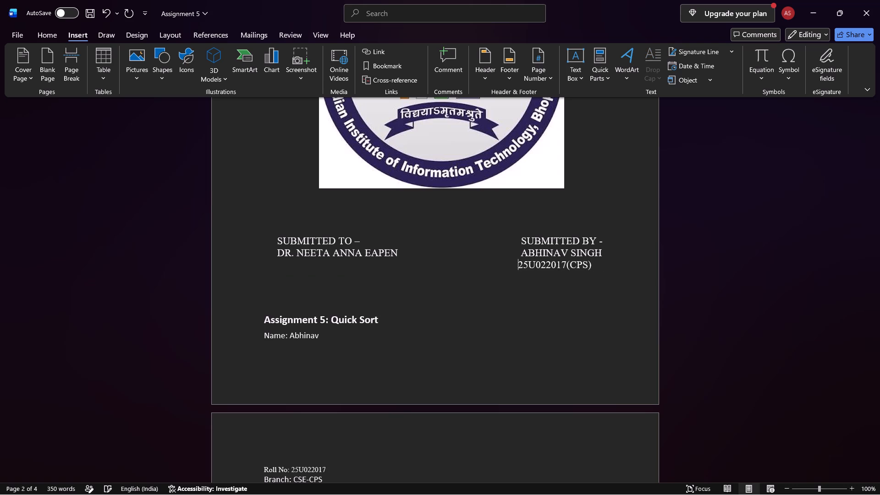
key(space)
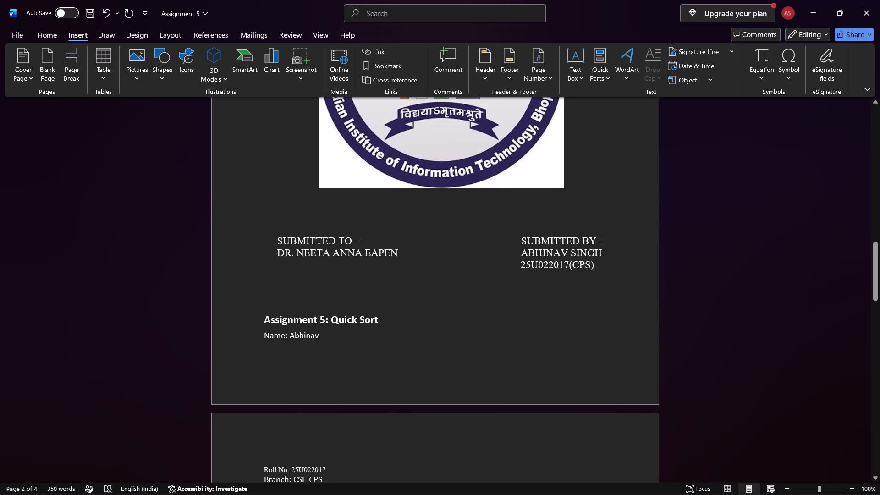
Push the Assignment 5: Quick Sort heading off the cover page onto the following page by adding blank lines.
click(266, 319)
key(Return)
key(Return)
click(322, 201)
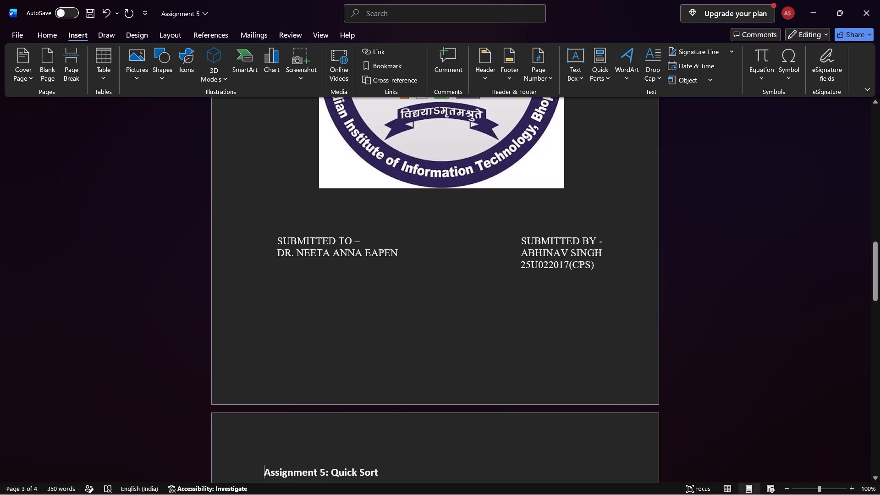
key(Return)
key(Return)
Change the cover page title to LAB ASSIGNMENT 5.
scroll(351, 213, up, 2)
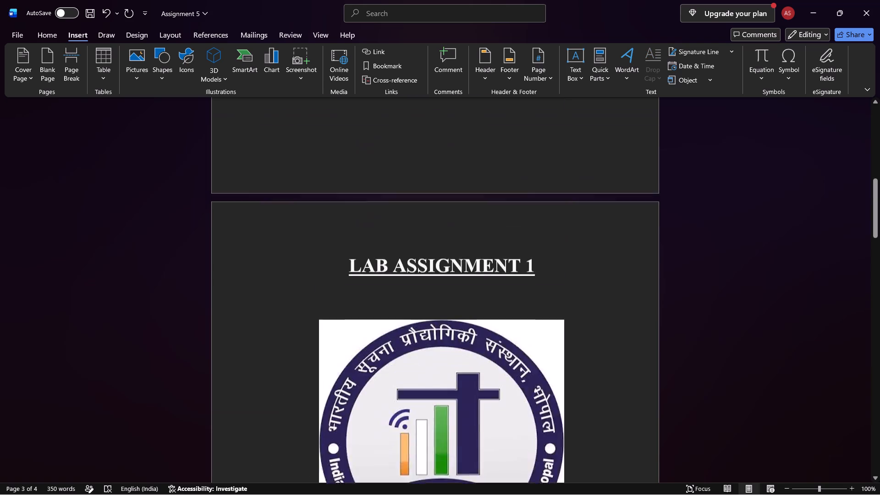
scroll(351, 213, up, 6)
scroll(355, 205, down, 10)
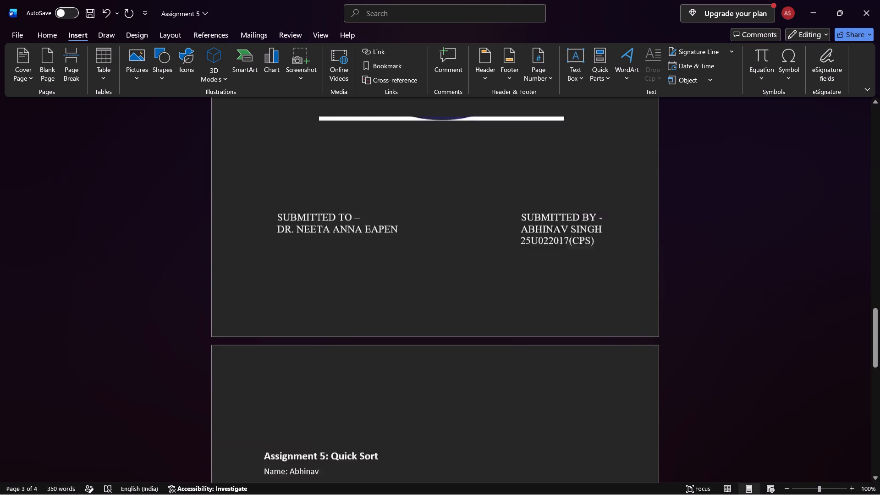
scroll(355, 205, down, 4)
scroll(355, 205, up, 14)
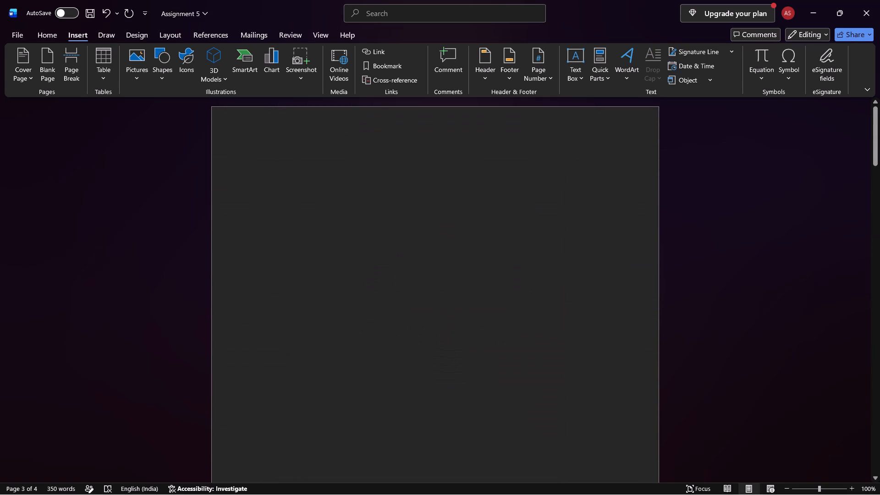
scroll(424, 286, down, 4)
click(541, 288)
key(BackSpace)
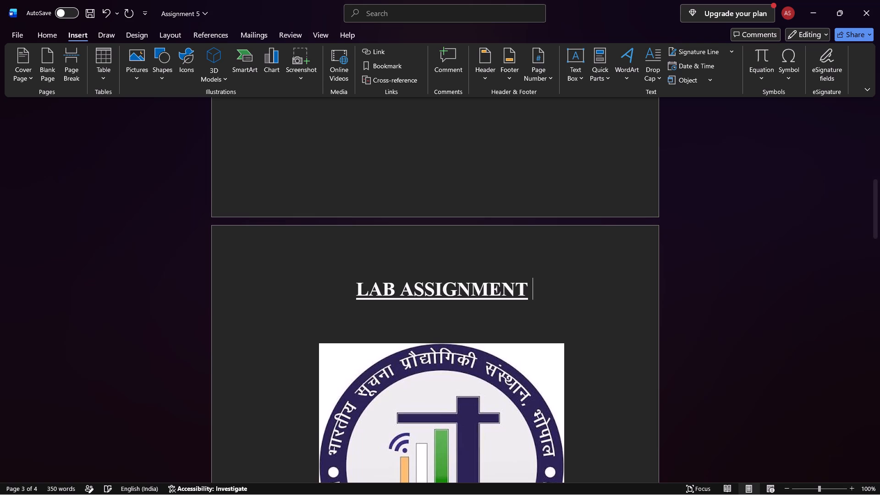
key(5)
Remove the blank page ahead of the cover page so the cover becomes the first page of Assignment 5.
scroll(474, 170, up, 5)
right_click(401, 193)
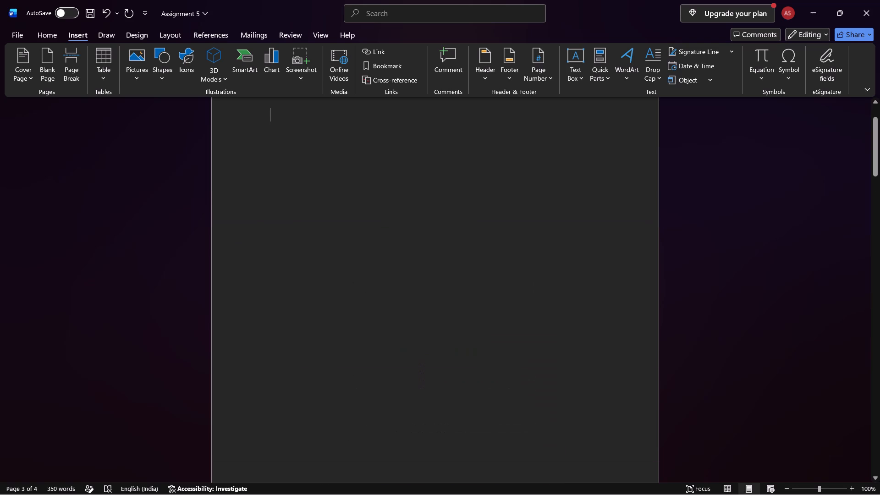
click(368, 219)
scroll(368, 219, up, 2)
scroll(368, 219, down, 4)
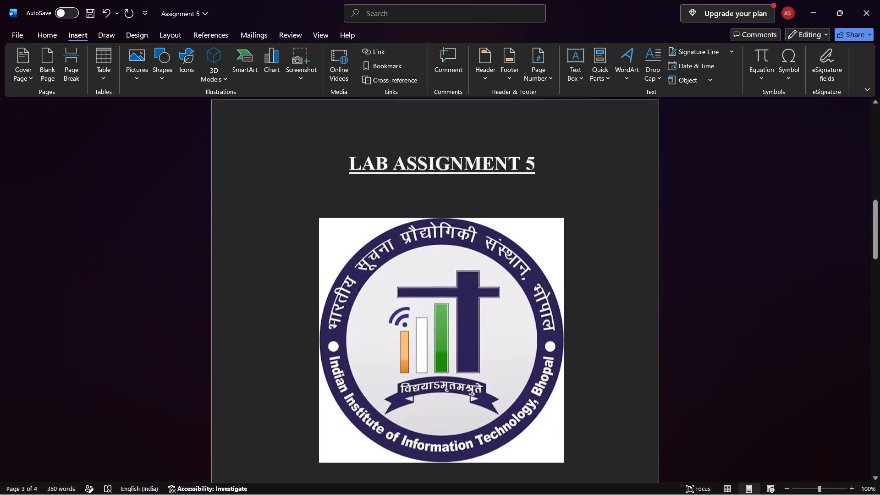
scroll(368, 219, down, 2)
scroll(367, 225, up, 1)
click(348, 198)
key(BackSpace)
key(BackSpace)
key(BackSpace)
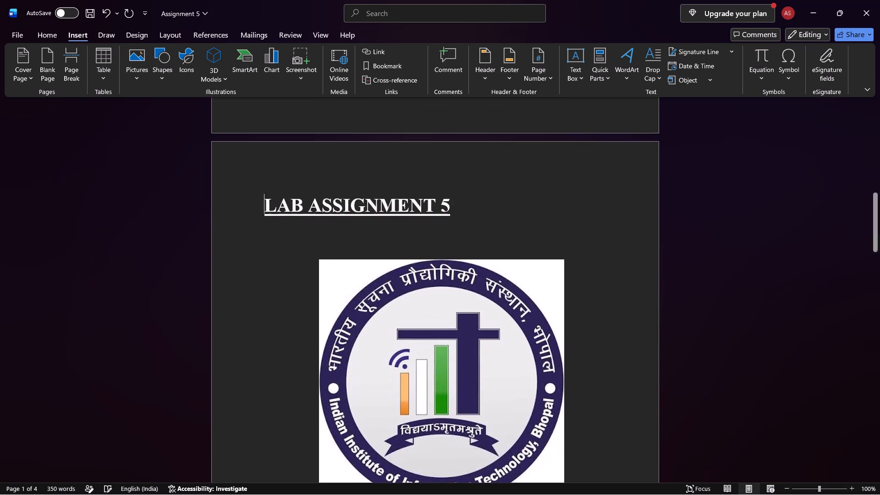
key(BackSpace)
key(BackSpace)
key(BackSpace)
key(BackSpace)
Re-centre the LAB ASSIGNMENT 5 title above the institute logo using leading spaces.
scroll(348, 198, up, 3)
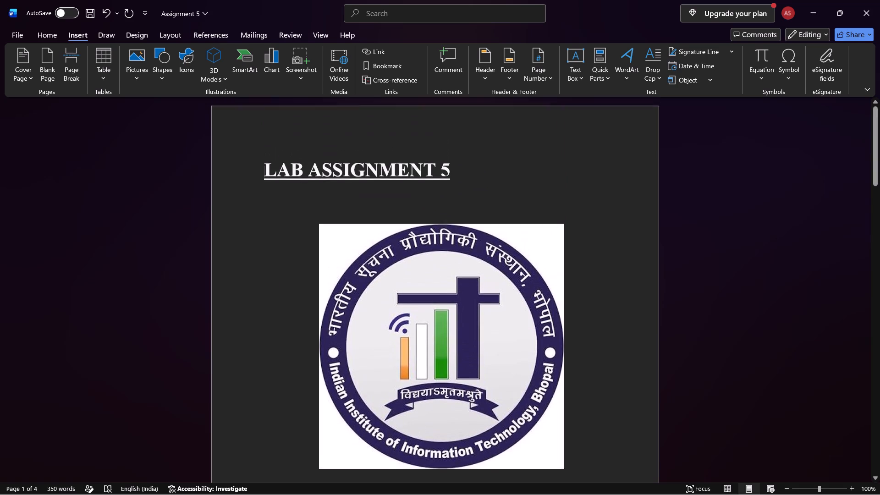
key(space)
key(space)
key(space)
key(space)
key(space)
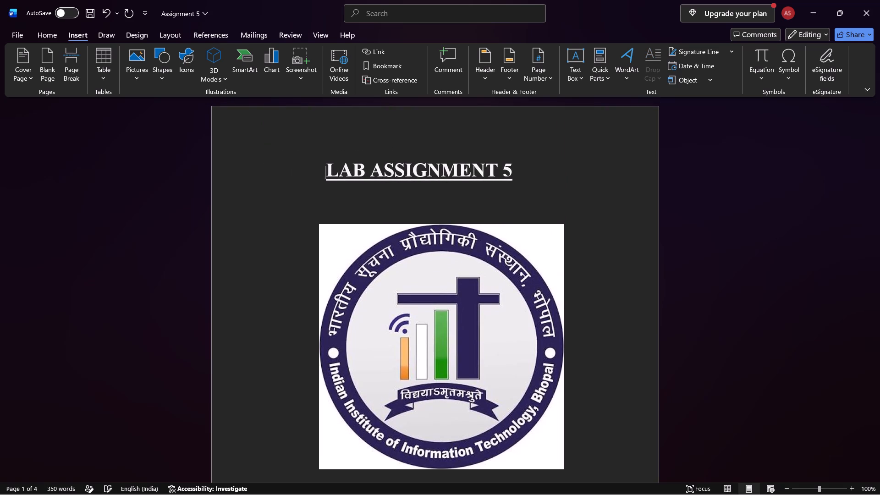
key(space)
key(space)
scroll(348, 198, up, 2)
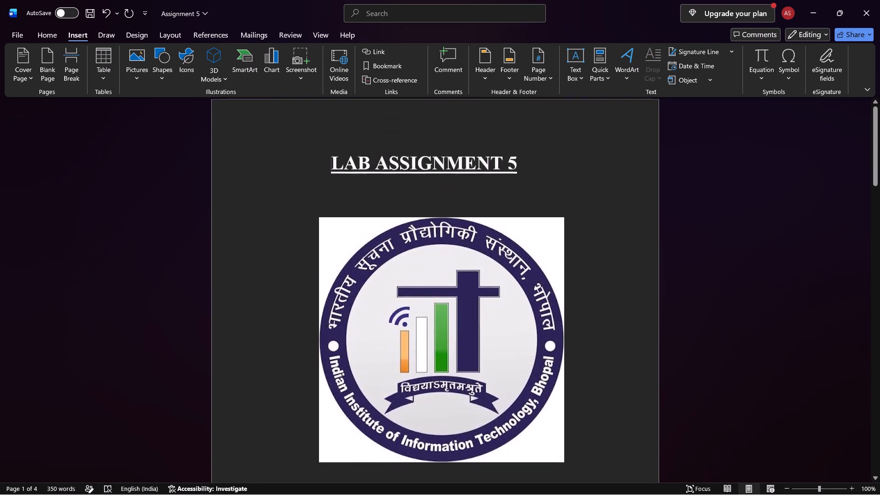
key(space)
key(space)
key(space)
key(space)
key(space)
key(space)
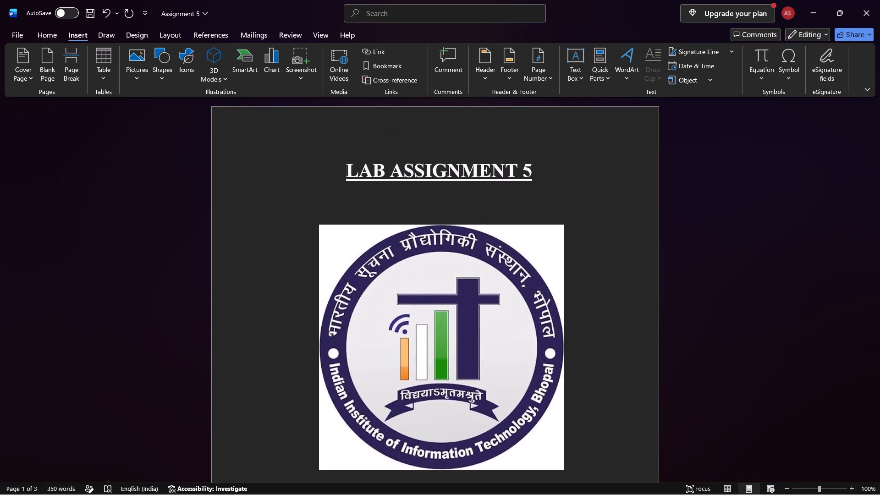
key(space)
key(BackSpace)
Save and close Assignment 5, and minimise the Assignments 1 document to return to the Downloads folder.
click(91, 10)
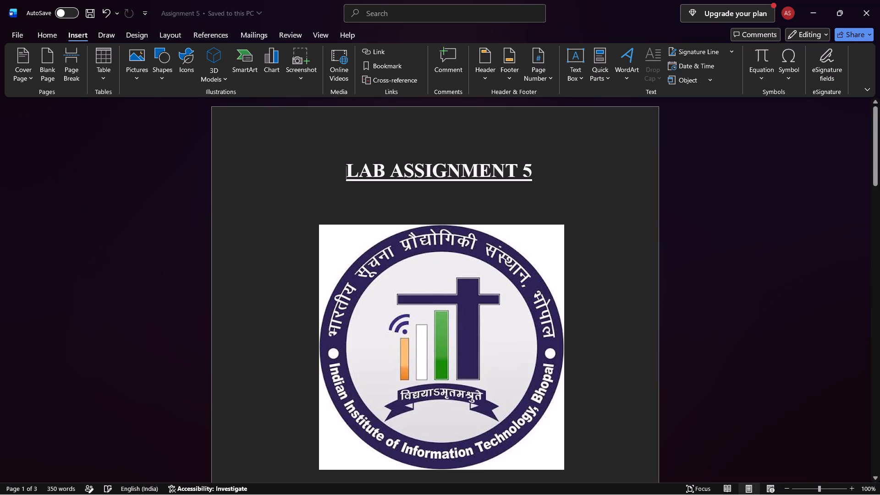
click(874, 0)
scroll(498, 185, up, 1)
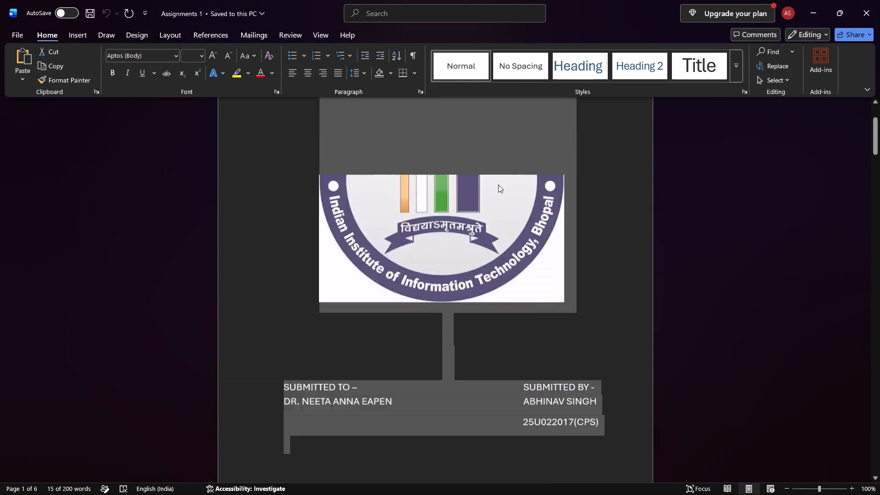
scroll(498, 185, up, 2)
click(813, 6)
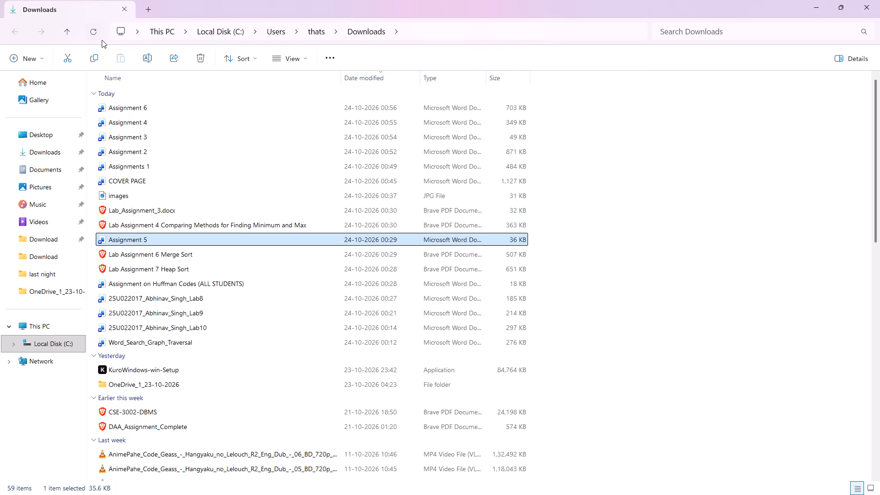
Refresh Downloads, open Assignment 6 for editing, and paste the copied cover page onto a new blank page at the start.
click(97, 24)
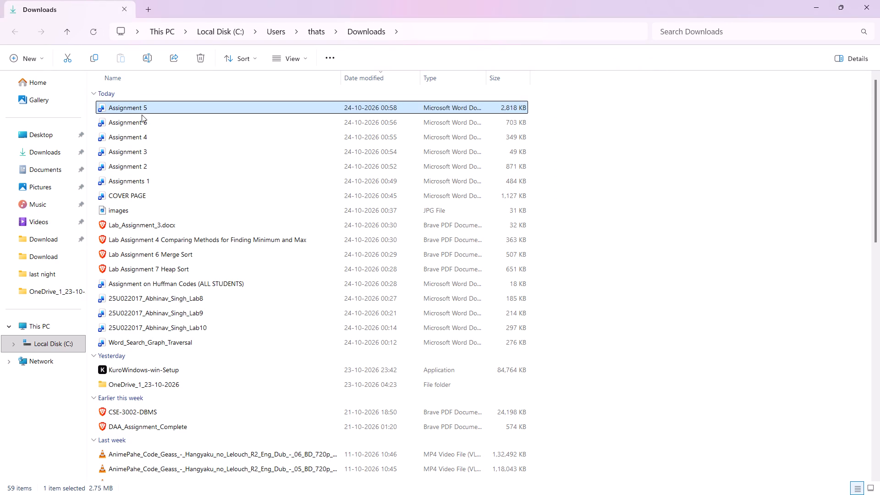
double_click(145, 118)
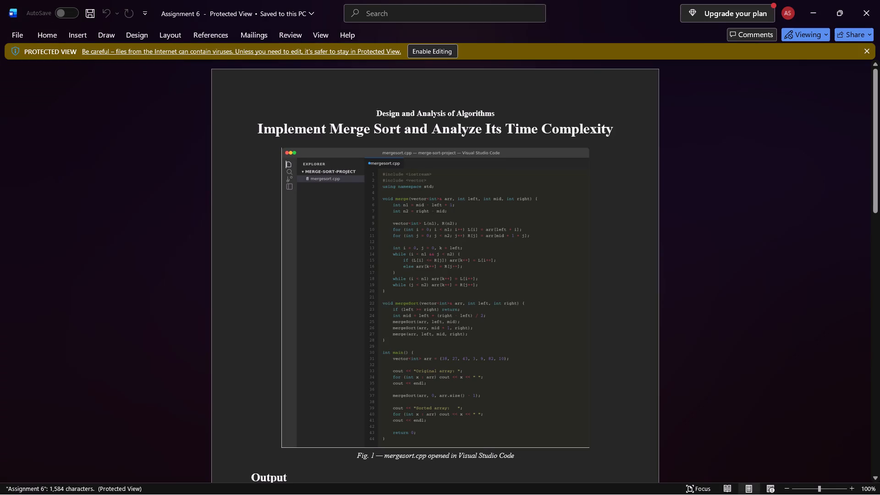
click(431, 50)
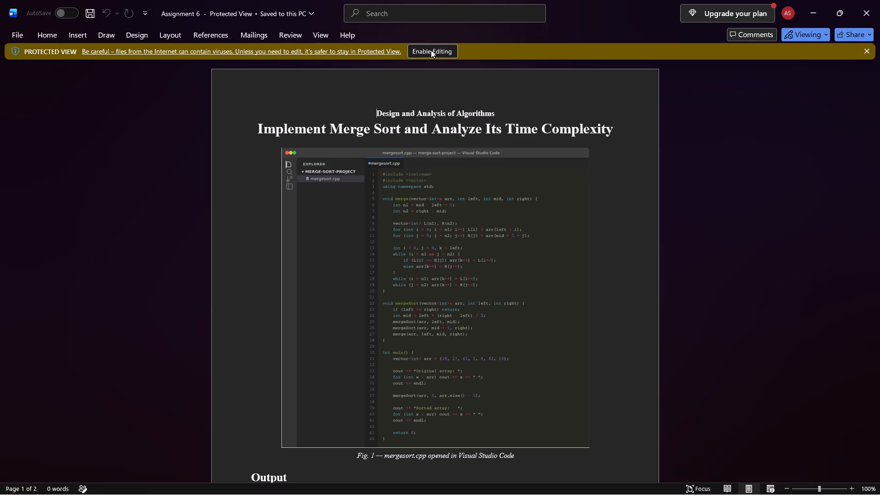
click(80, 37)
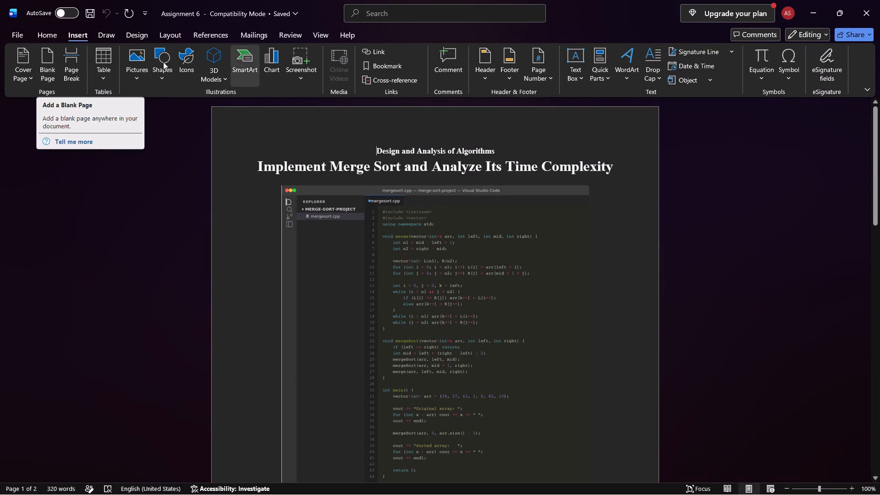
click(48, 55)
scroll(296, 173, up, 5)
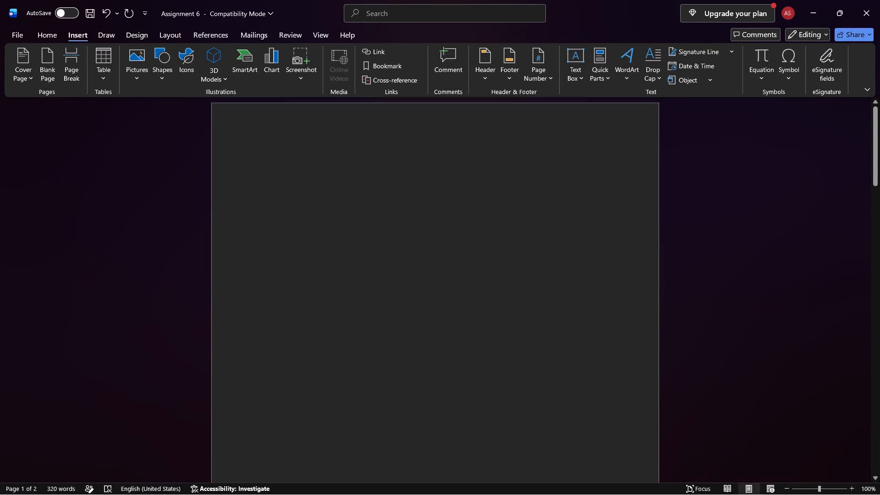
click(266, 130)
key(ctrl+v)
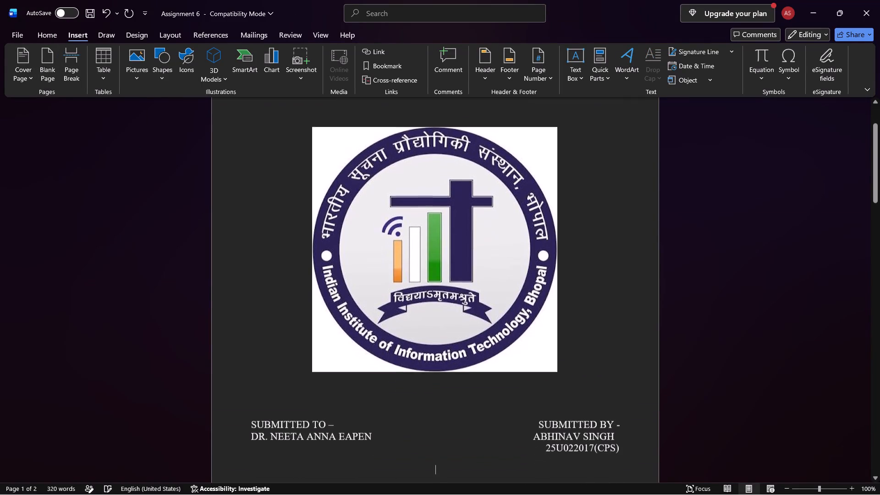
Check the pasted cover page in Assignment 6 and change its title to LAB ASSIGNMENT 6.
scroll(266, 130, up, 4)
scroll(266, 130, down, 1)
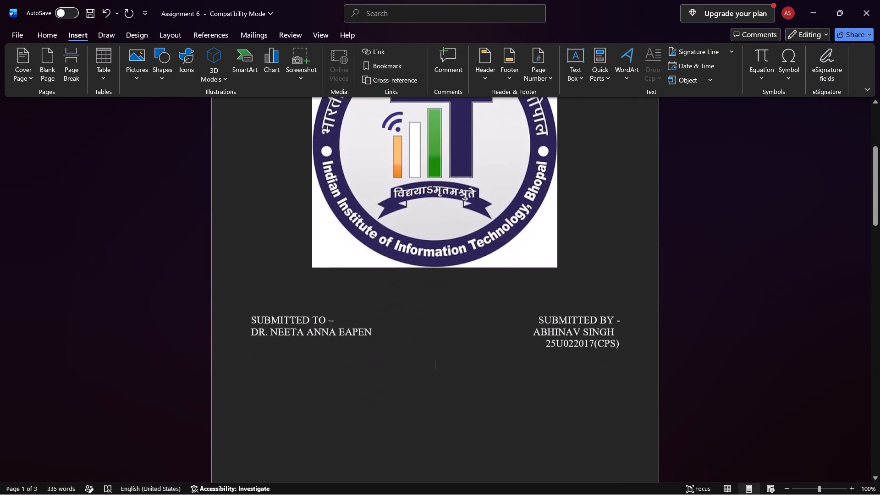
scroll(266, 130, down, 1)
scroll(266, 130, up, 6)
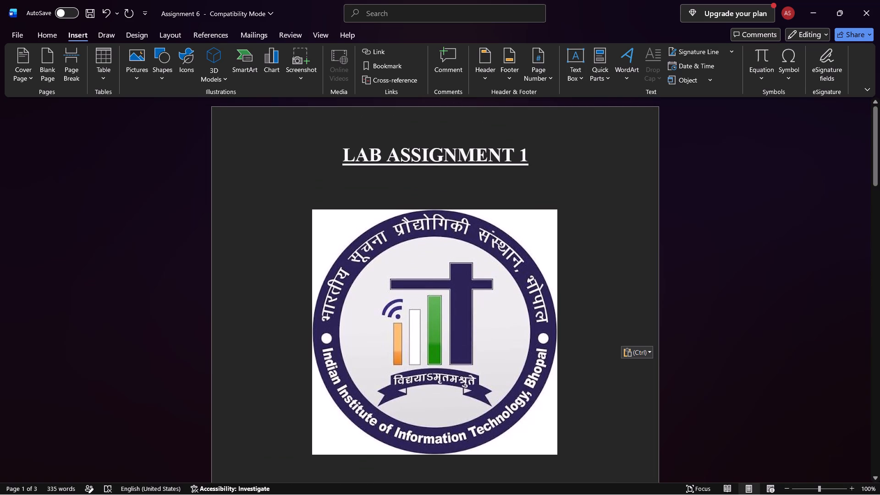
click(534, 153)
key(BackSpace)
key(6)
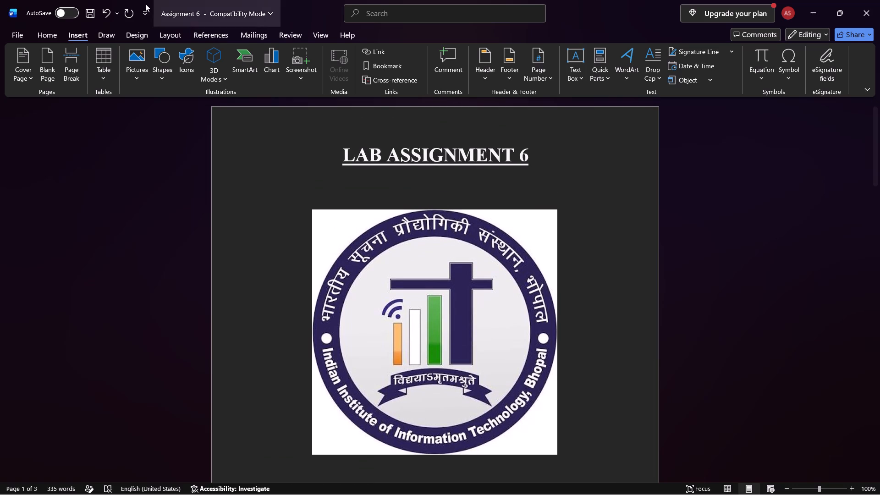
Save Assignment 6 and close the document.
click(95, 16)
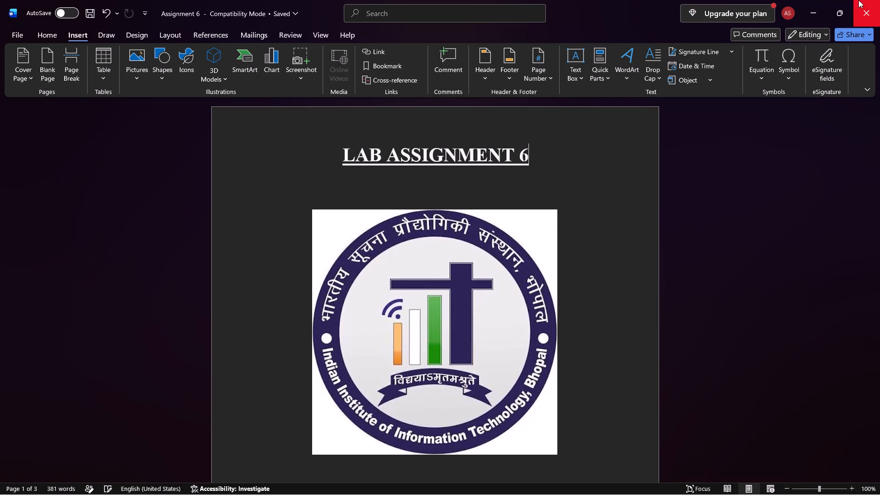
click(858, 0)
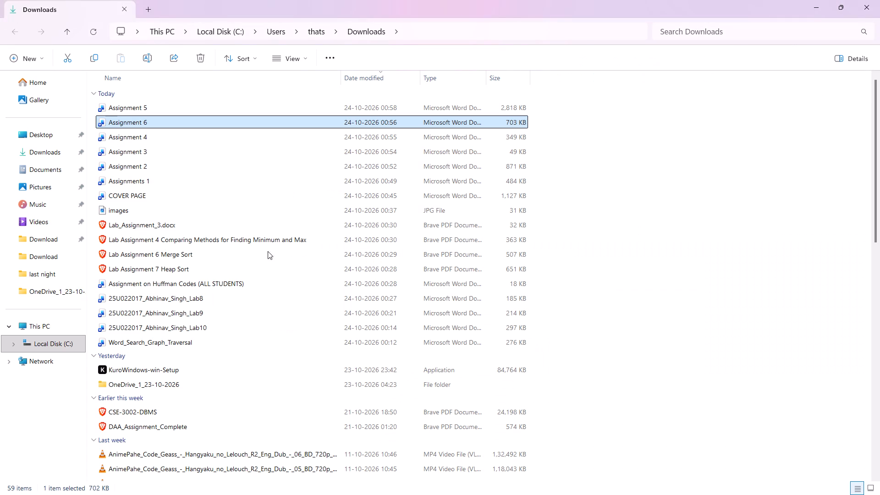
Refresh Downloads and permanently delete the Lab Assignment 6 Merge Sort, Lab_Assignment_3.docx and Lab Assignment 4 Comparing Methods PDFs.
click(95, 35)
click(163, 251)
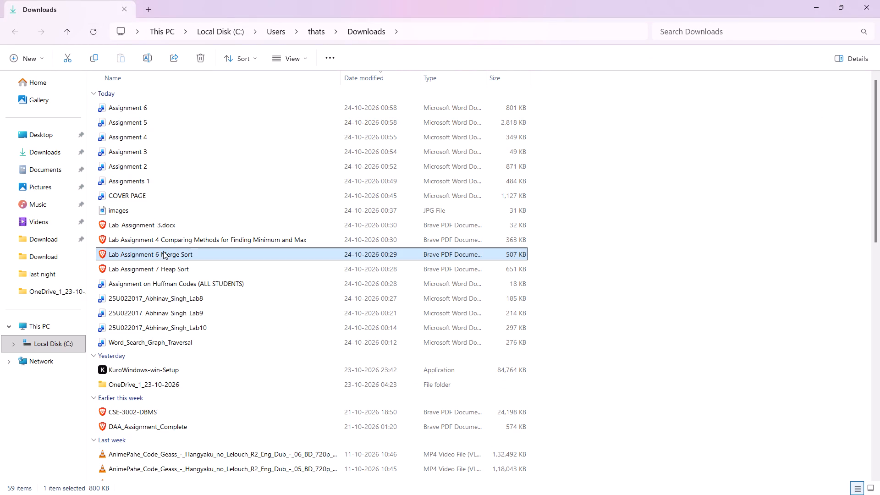
key(shift+Delete)
key(Return)
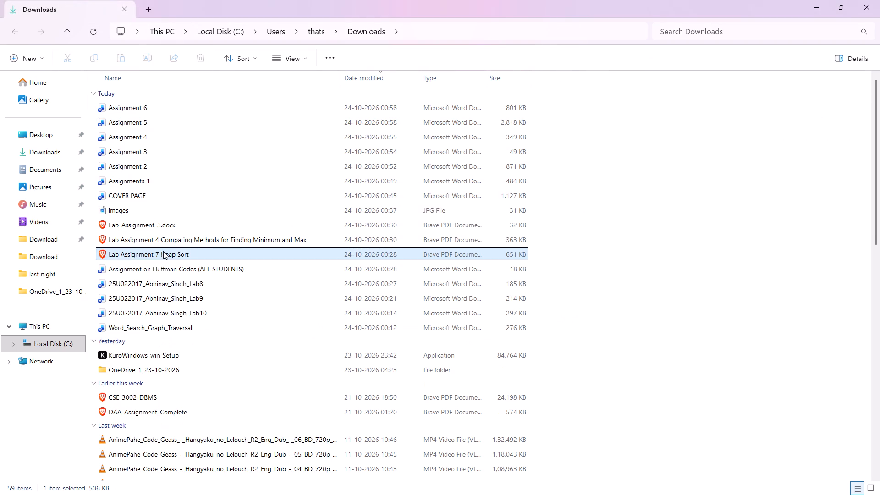
drag(91, 223, 131, 233)
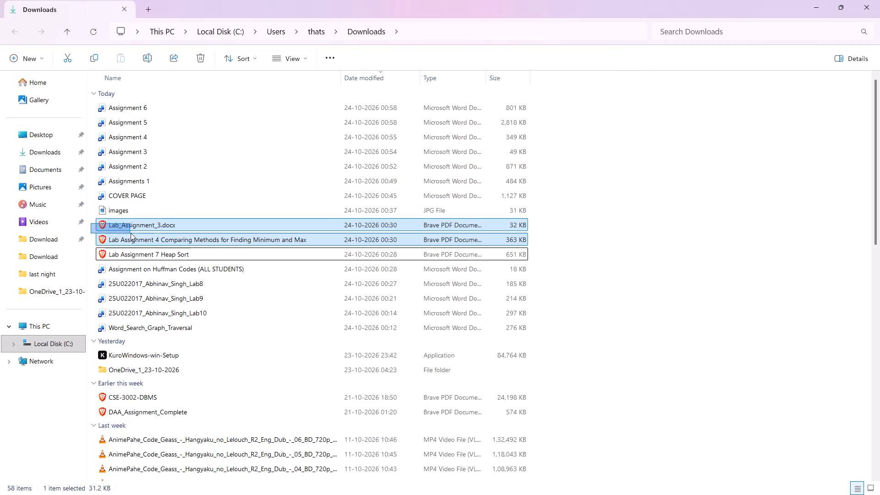
drag(131, 233, 137, 236)
key(shift+Delete)
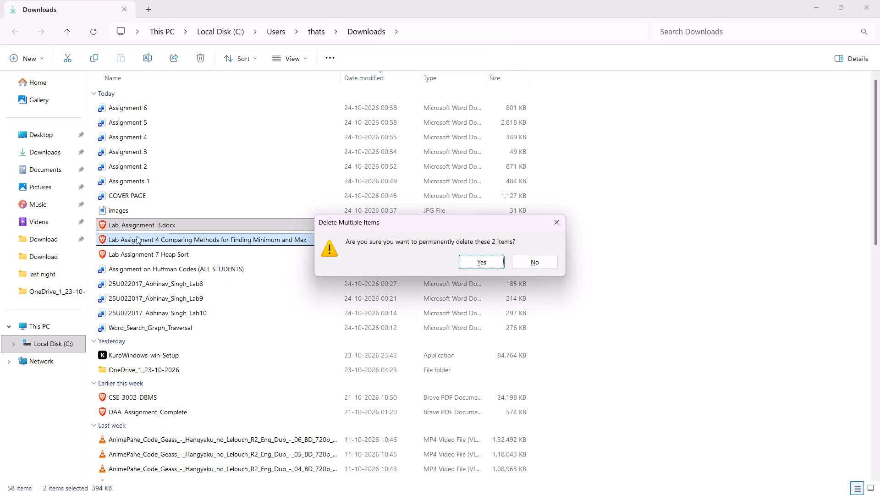
key(Return)
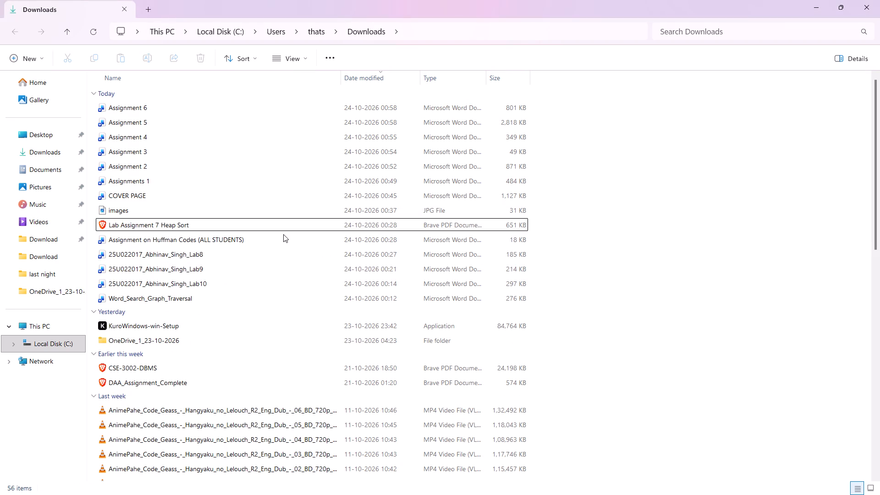
click(273, 229)
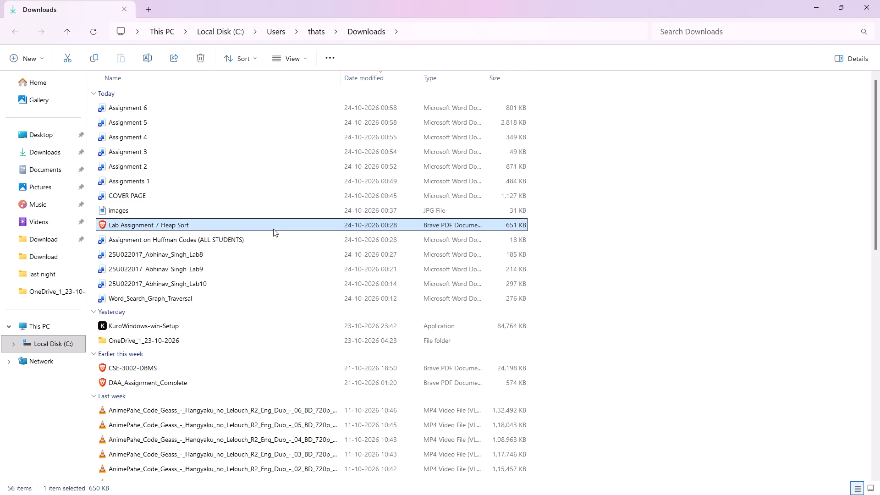
key(alt+Tab)
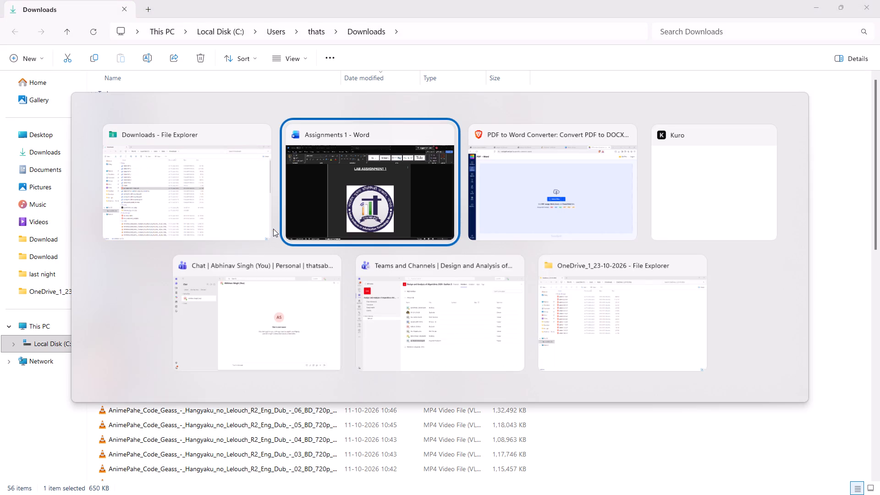
key(alt+Tab)
click(26, 123)
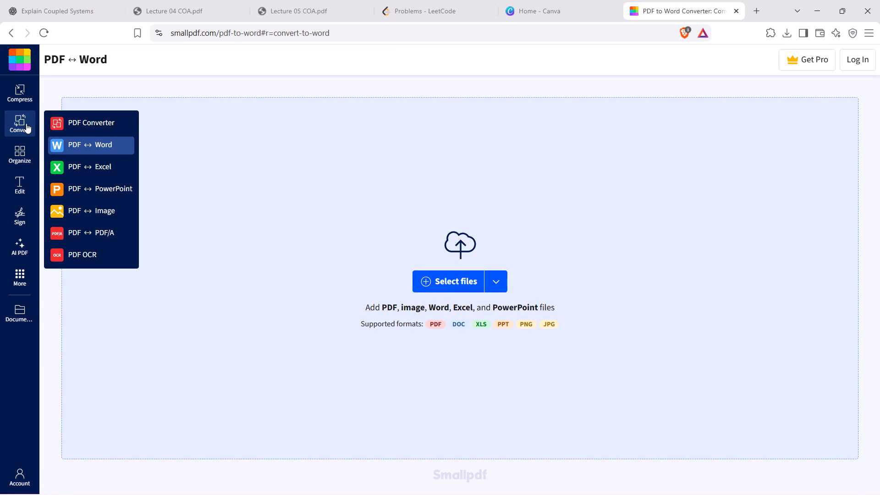
click(63, 147)
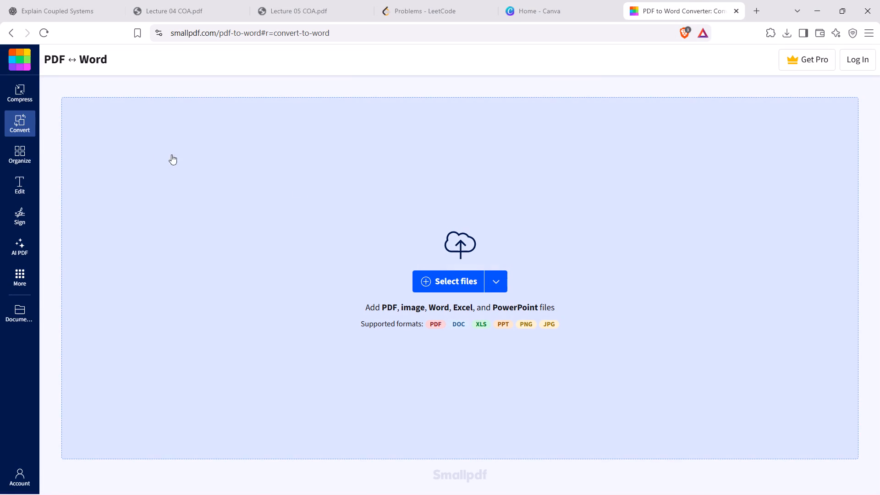
click(436, 272)
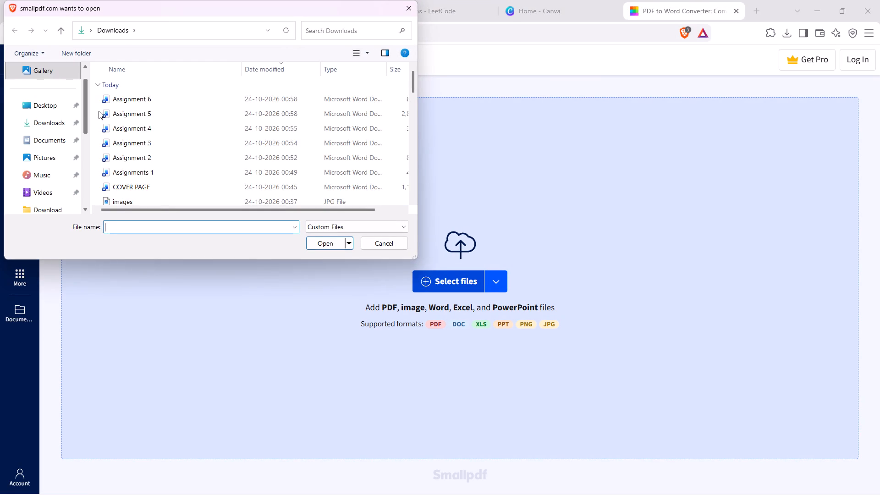
scroll(168, 178, down, 1)
click(178, 143)
key(Return)
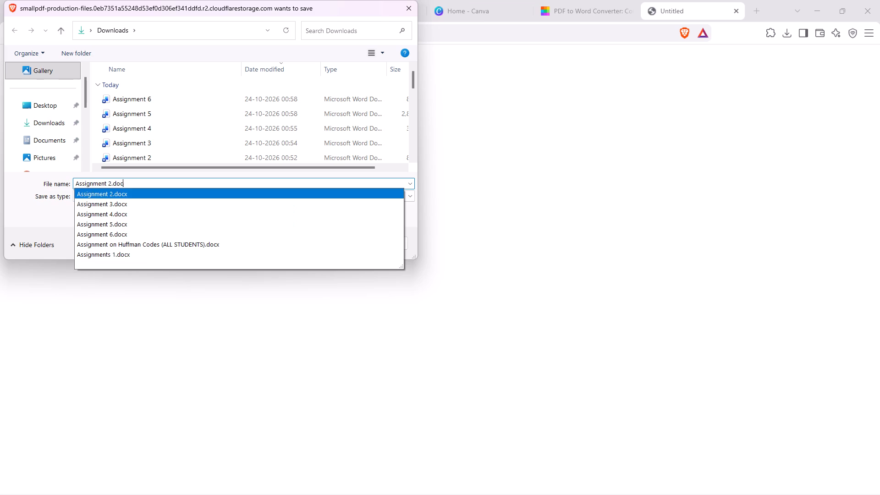
key(BackSpace)
key(BackSpace)
key(7)
key(Return)
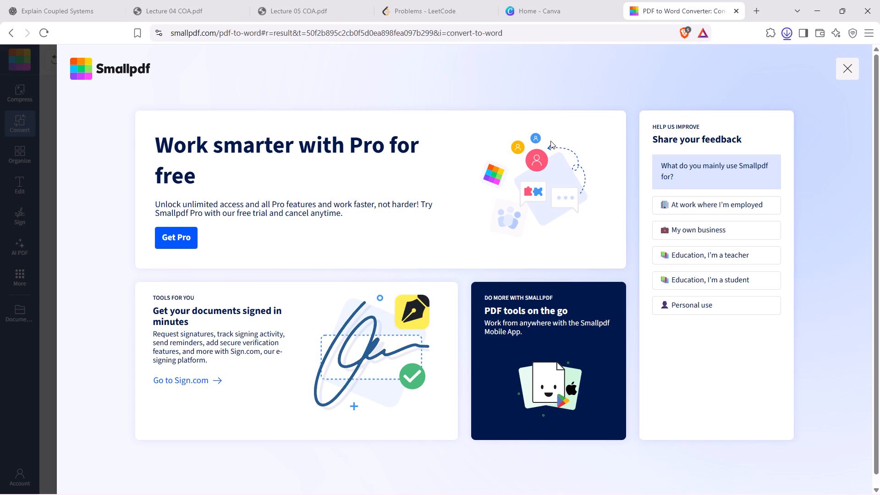
Open the downloaded Assignment 7 for editing and paste the copied cover page onto a new blank page at the start.
click(660, 65)
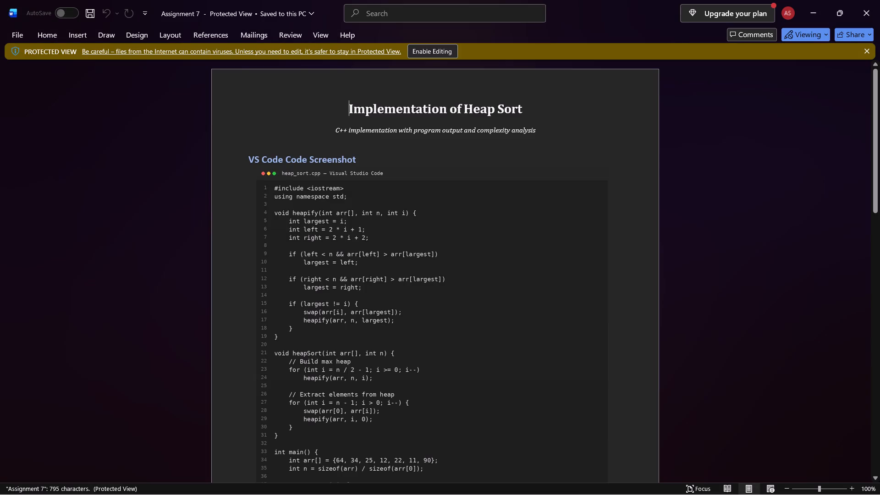
click(424, 55)
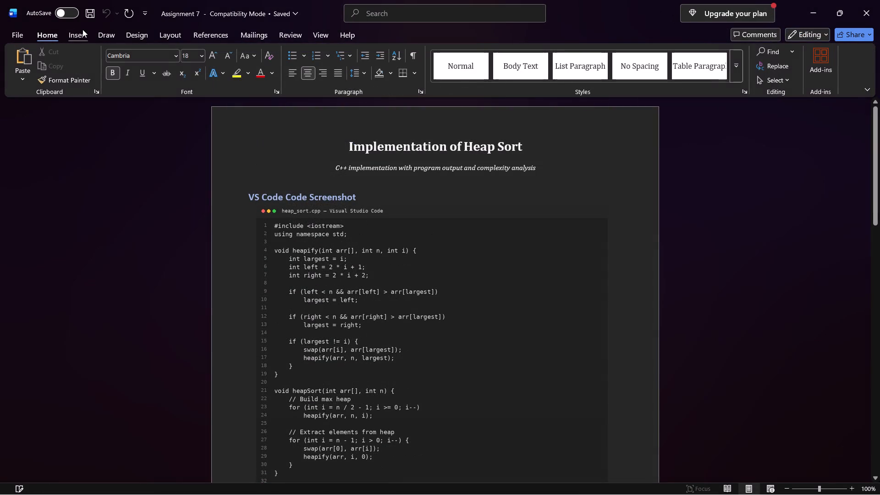
click(82, 29)
click(43, 58)
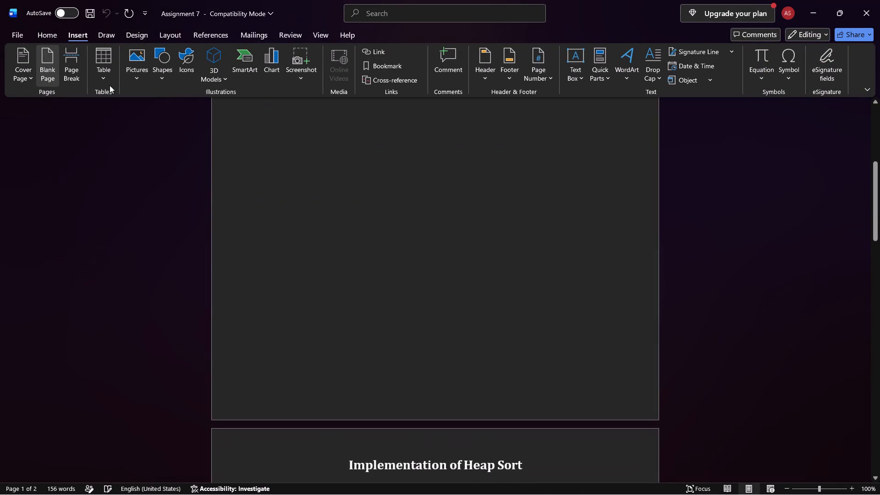
scroll(225, 127, up, 5)
click(349, 126)
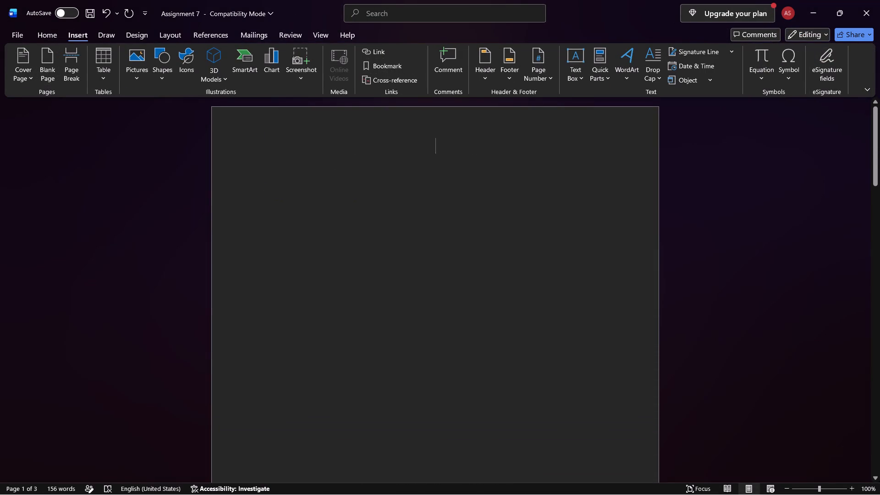
key(ctrl+v)
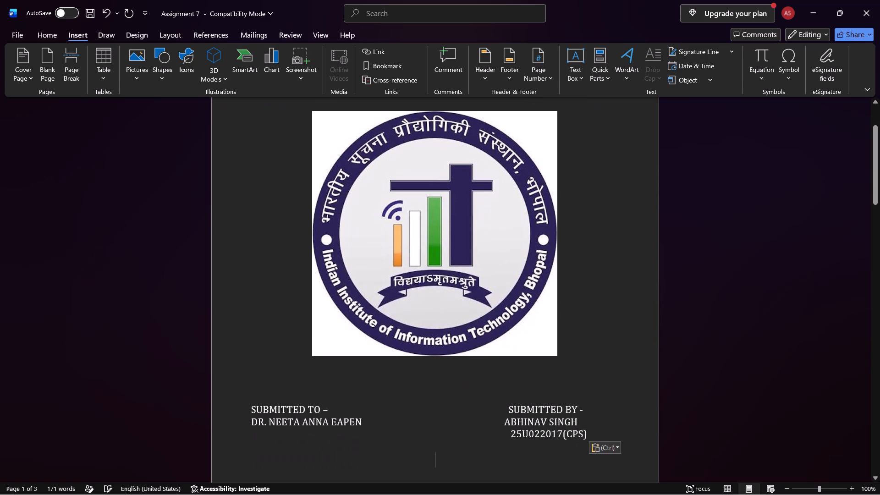
Change the cover page title to LAB ASSIGNMENT 7, and save and close the document.
scroll(235, 234, up, 5)
click(532, 149)
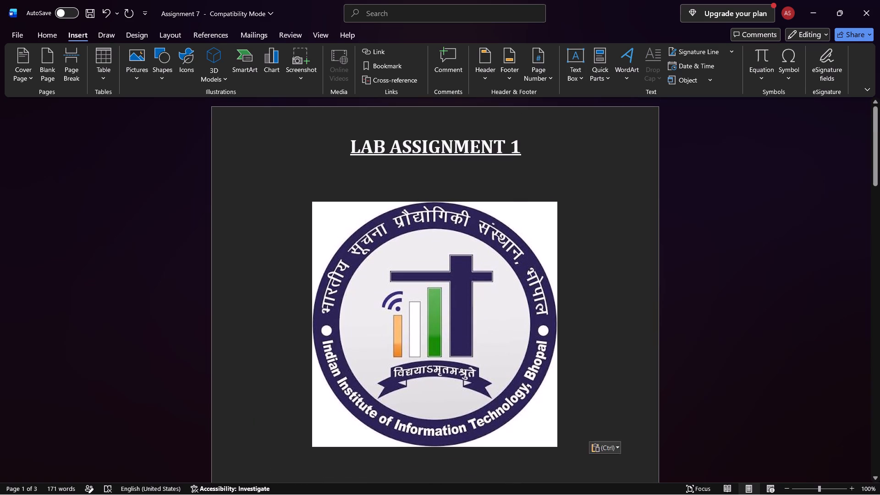
key(BackSpace)
key(7)
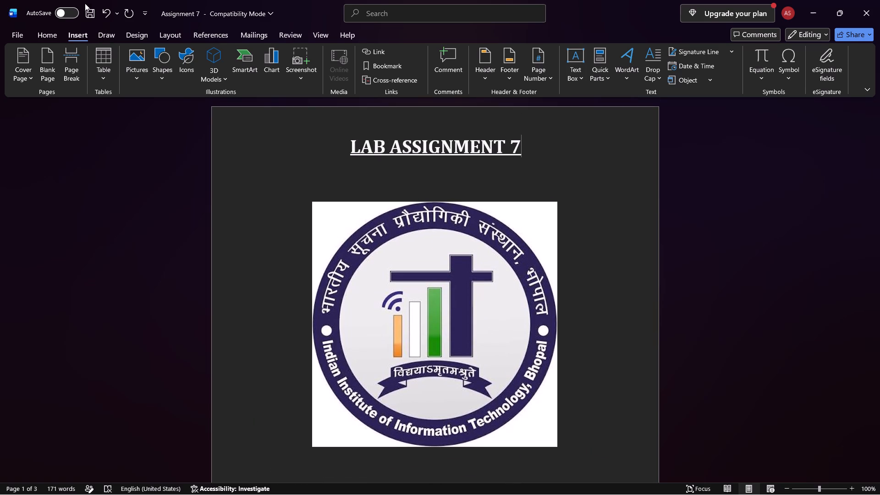
click(89, 12)
click(879, 0)
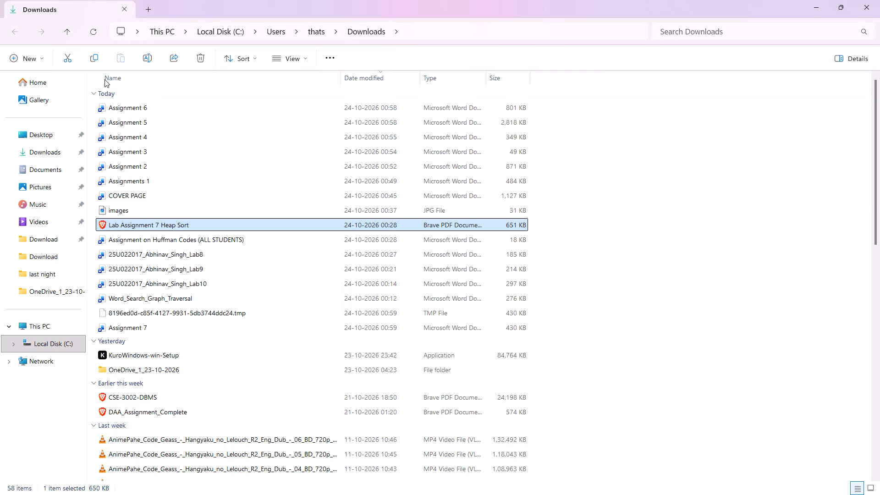
Refresh Downloads and permanently delete the Lab Assignment 7 Heap Sort PDF and the COVER PAGE document.
click(95, 38)
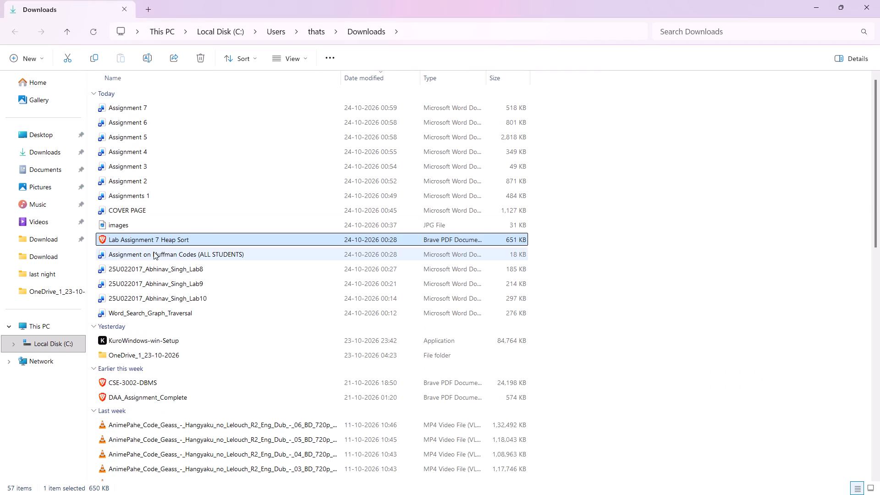
key(shift+Delete)
key(Return)
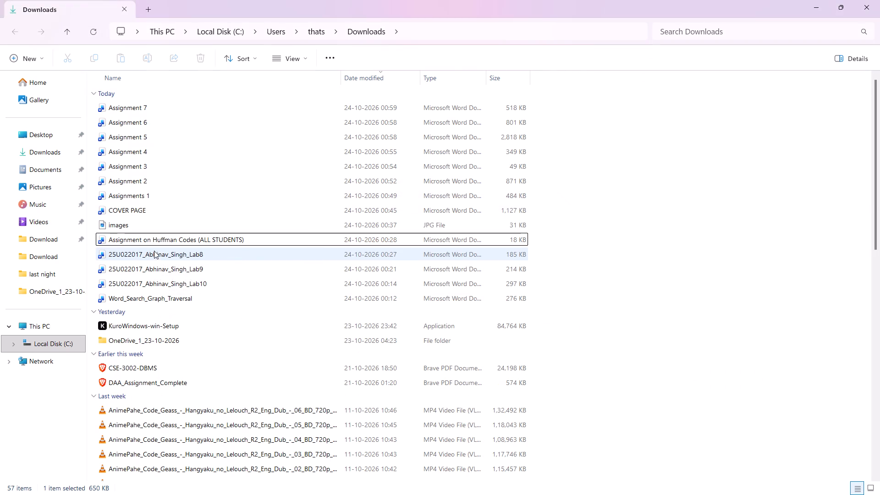
click(114, 207)
key(shift+Delete)
key(Return)
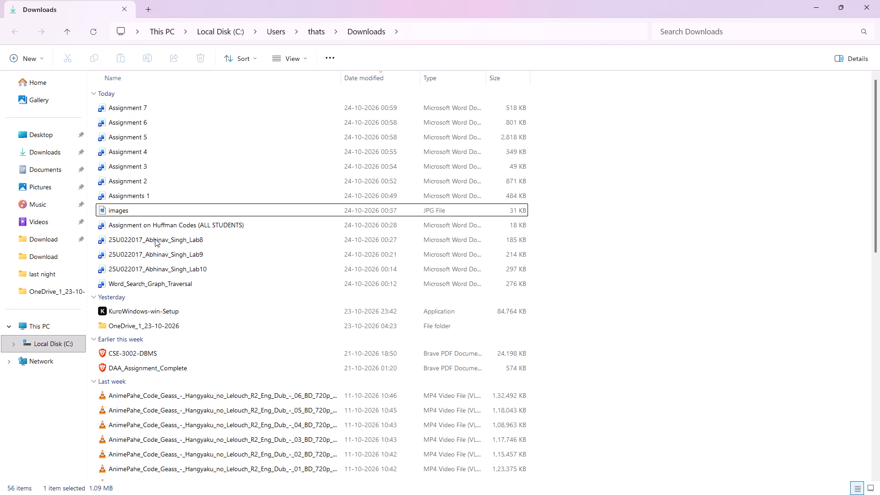
Open Assignment on Huffman Codes (ALL STUDENTS) and paste the copied cover page onto a new blank page at the start.
double_click(167, 229)
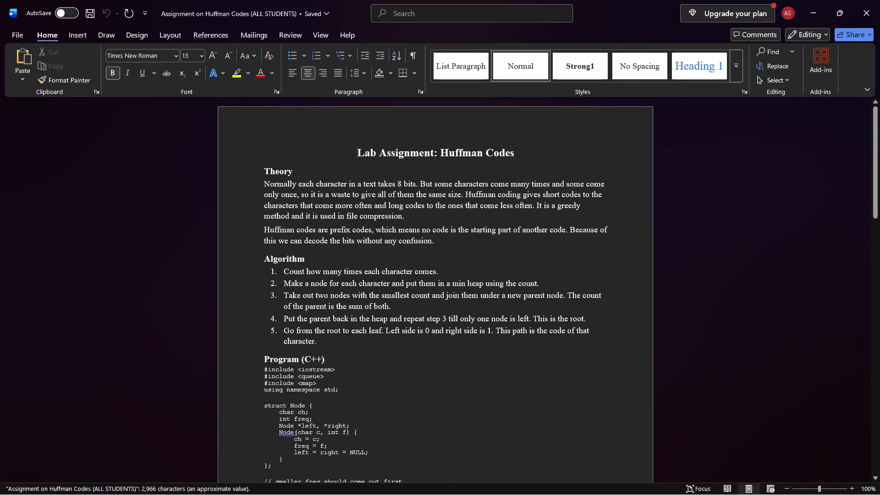
click(89, 34)
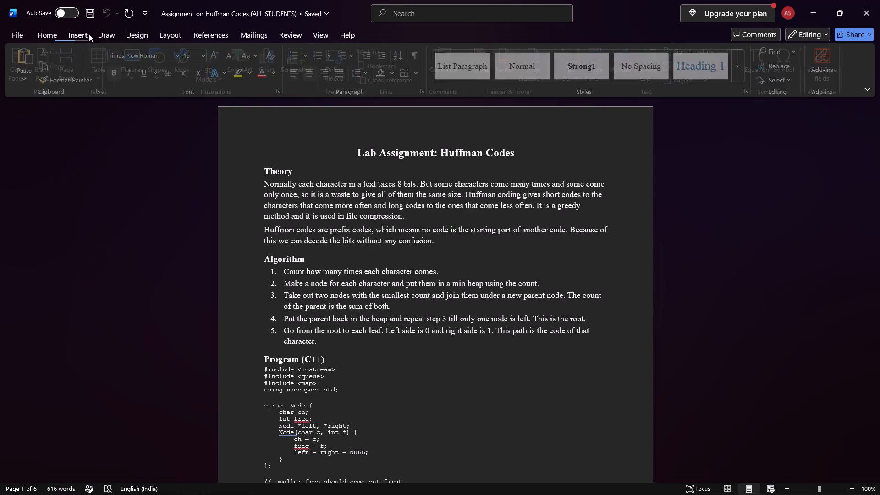
click(101, 34)
click(80, 35)
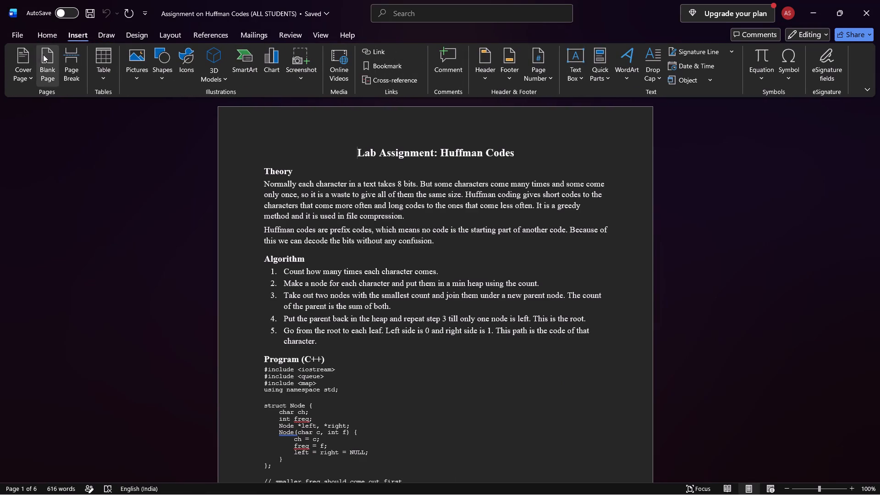
click(48, 59)
scroll(244, 120, up, 3)
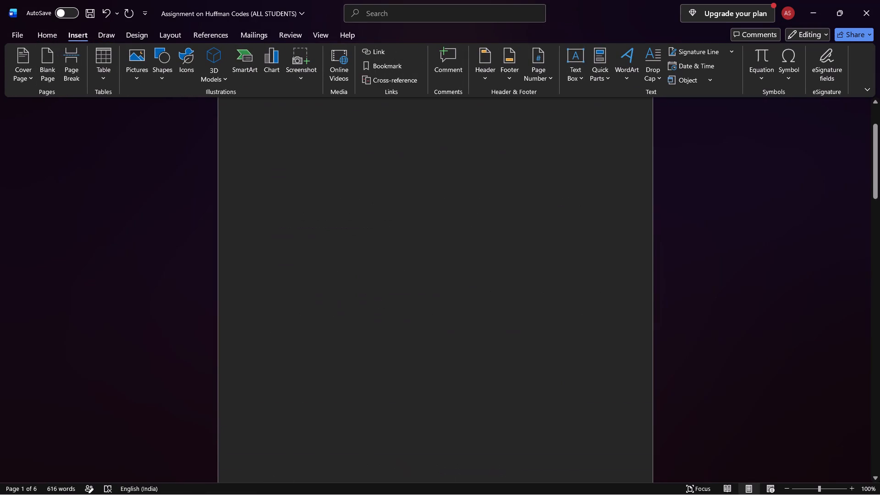
scroll(244, 120, up, 6)
click(371, 160)
key(ctrl+v)
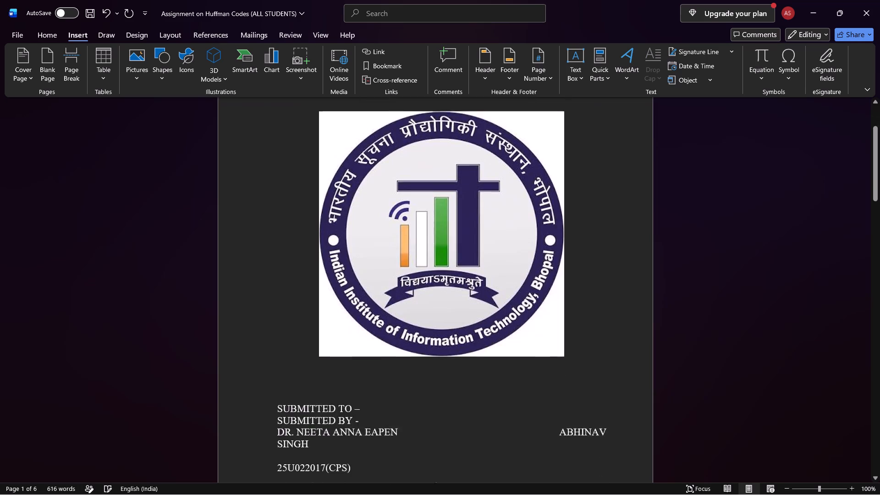
Delete the number 1 from the LAB ASSIGNMENT title on the Huffman Codes cover page.
scroll(371, 160, up, 8)
click(543, 149)
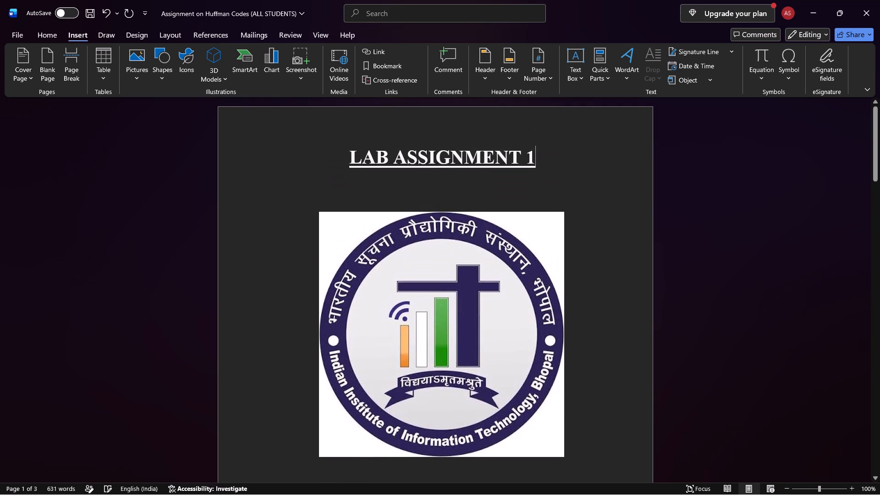
key(BackSpace)
Move SUBMITTED BY - up onto the SUBMITTED TO – line of the Huffman Codes cover page by removing the spaces before it.
scroll(543, 149, down, 6)
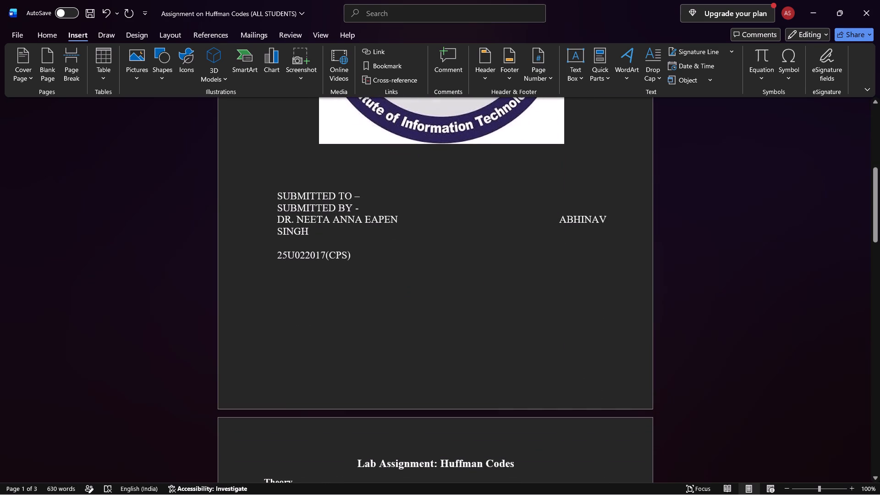
click(277, 206)
key(BackSpace)
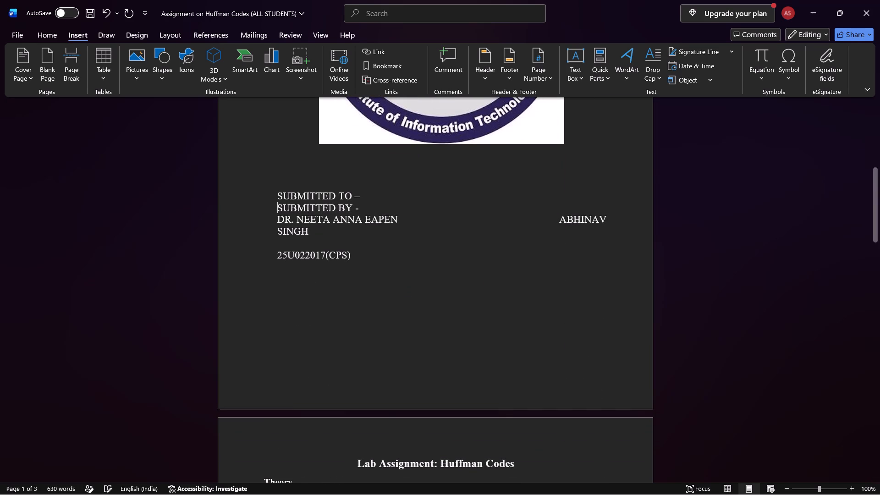
key(BackSpace)
key(BackSpace)
key(BackSpace)
key(BackSpace)
key(BackSpace)
key(BackSpace)
key(BackSpace)
key(BackSpace)
key(BackSpace)
key(BackSpace)
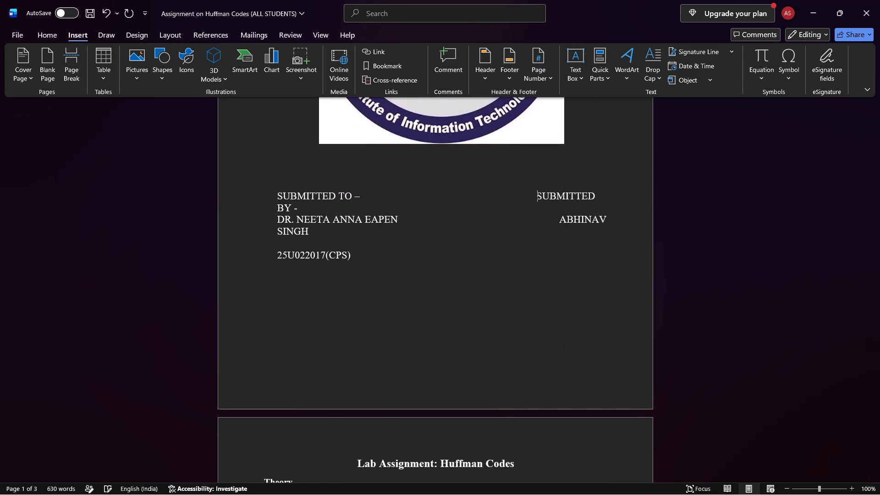
key(BackSpace)
key(BackSpace)
key(BackSpace)
key(BackSpace)
key(BackSpace)
key(BackSpace)
key(BackSpace)
Remove the extra spaces before the student's name so the whole name sits on one line directly beneath SUBMITTED BY -.
drag(277, 206, 336, 267)
key(BackSpace)
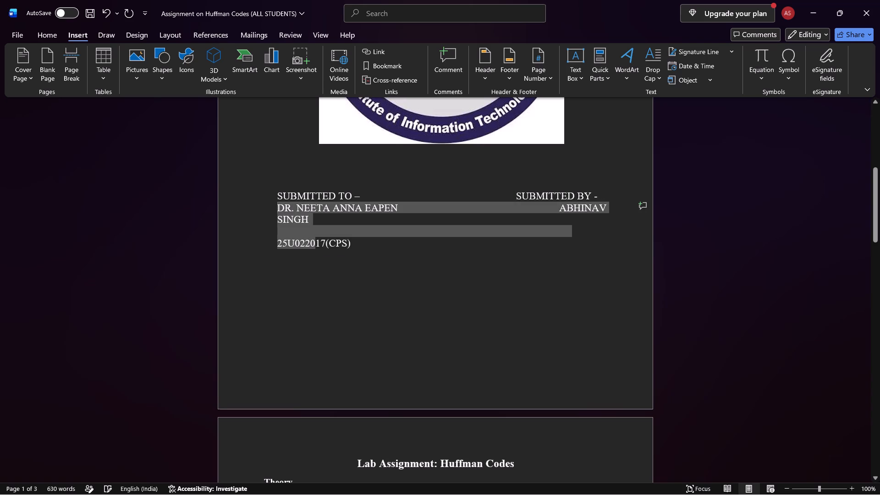
drag(336, 267, 329, 258)
click(494, 204)
key(BackSpace)
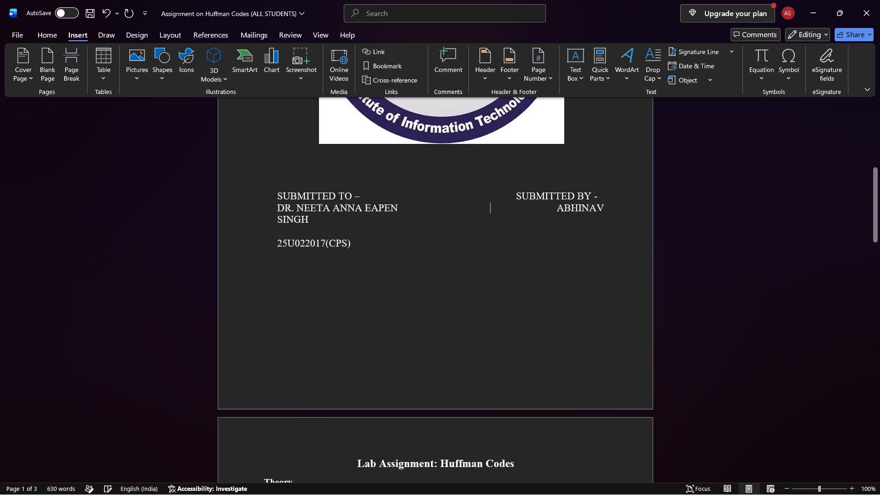
key(BackSpace)
key(BackSpace)
key(BackSpace)
key(BackSpace)
key(BackSpace)
key(BackSpace)
key(BackSpace)
key(BackSpace)
key(BackSpace)
key(BackSpace)
key(BackSpace)
key(BackSpace)
key(BackSpace)
key(BackSpace)
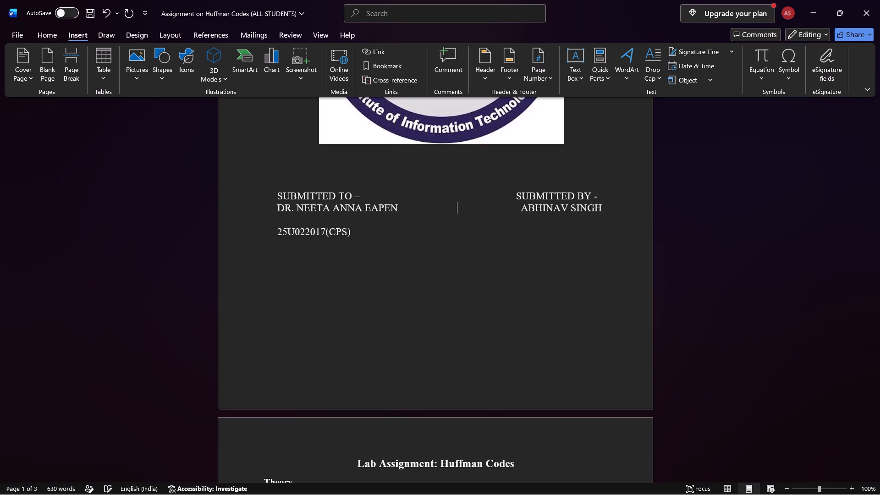
key(BackSpace)
key(BackSpace)
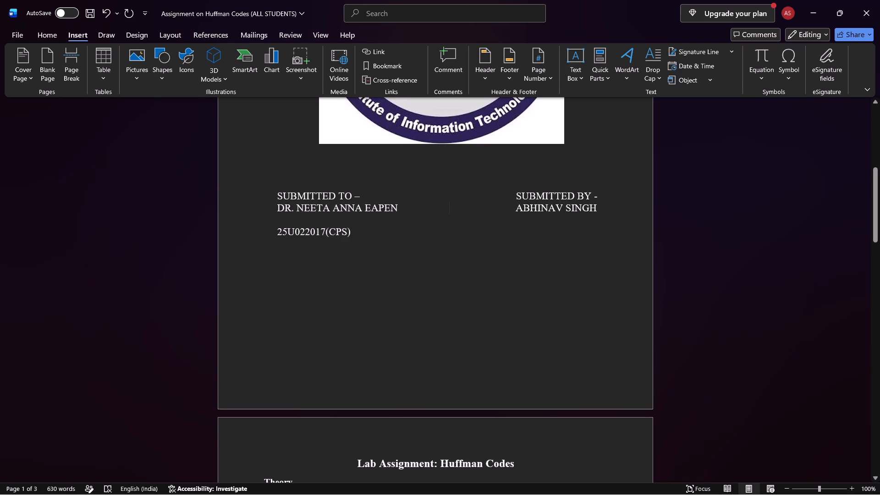
Move the roll number line up beneath the student's name, add one space before it, and save the document.
click(275, 230)
key(BackSpace)
key(BackSpace)
key(BackSpace)
key(BackSpace)
key(BackSpace)
key(BackSpace)
key(BackSpace)
key(BackSpace)
key(BackSpace)
key(BackSpace)
key(BackSpace)
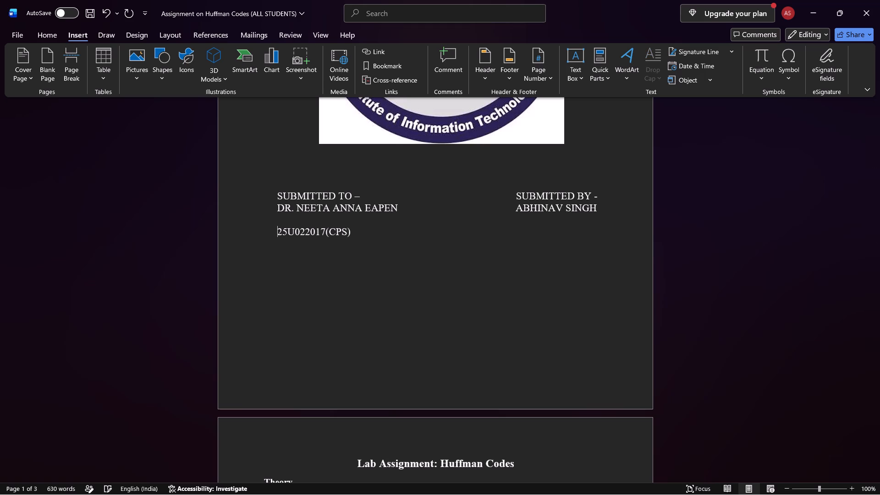
key(BackSpace)
key(BackSpace)
key(BackSpace)
key(BackSpace)
key(BackSpace)
key(BackSpace)
key(BackSpace)
key(BackSpace)
key(BackSpace)
key(BackSpace)
key(BackSpace)
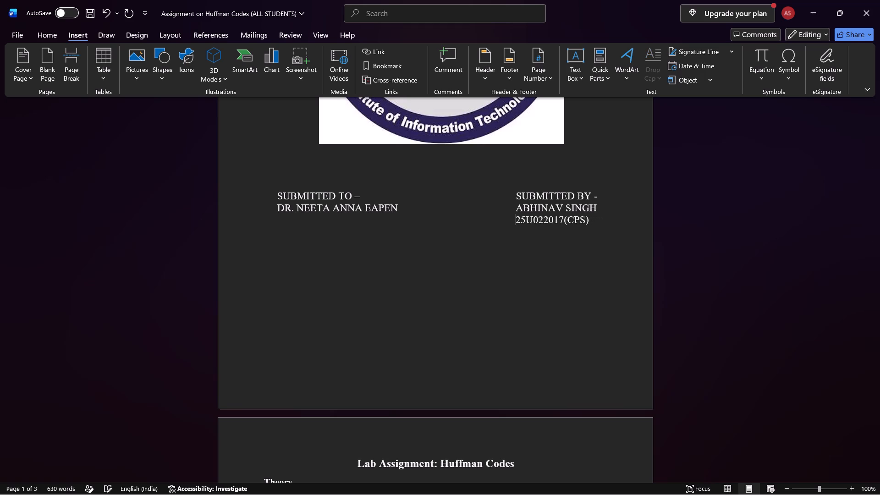
key(space)
click(88, 10)
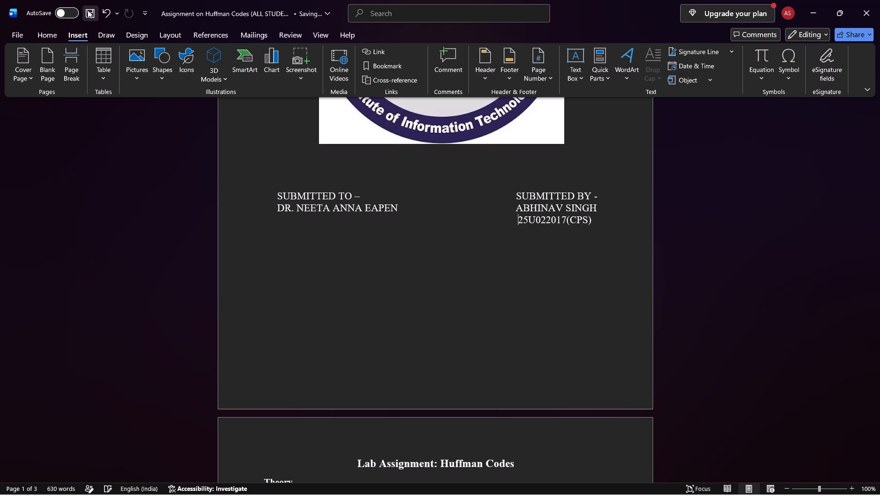
Add two blank lines between the logo and the submission details, then save and close the Huffman Codes document.
scroll(363, 141, up, 5)
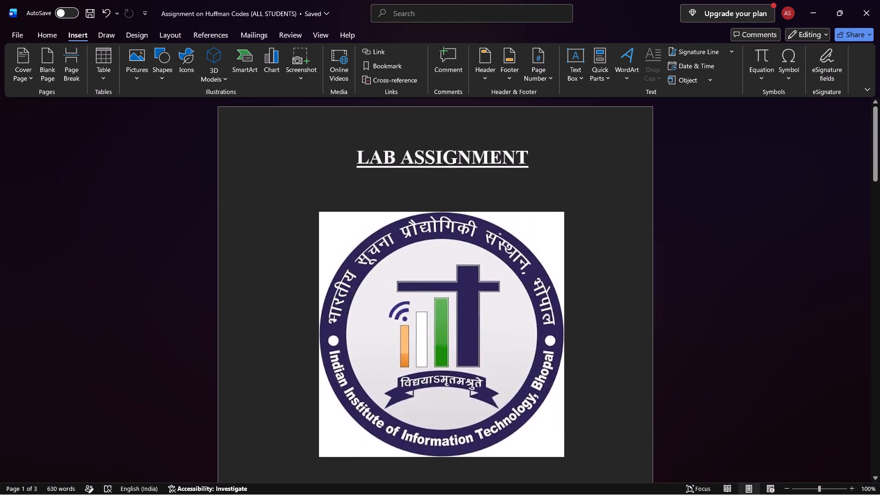
scroll(363, 141, down, 2)
click(408, 203)
key(Return)
key(Return)
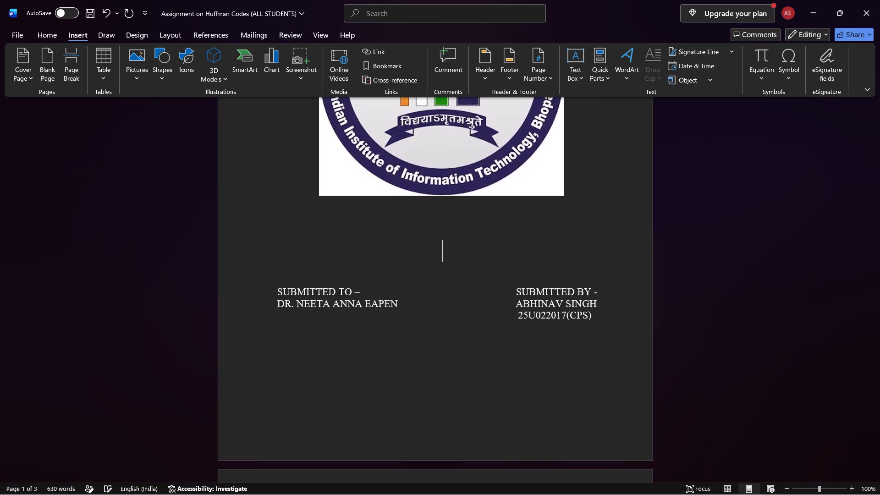
click(88, 14)
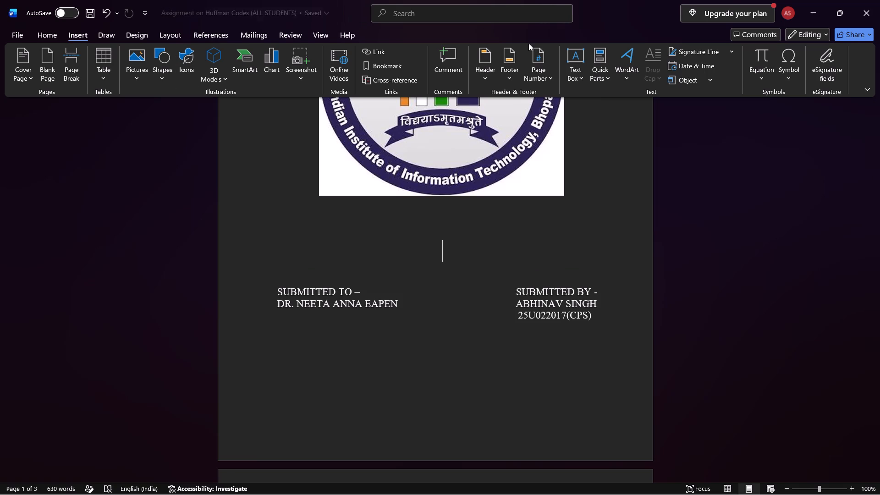
click(878, 0)
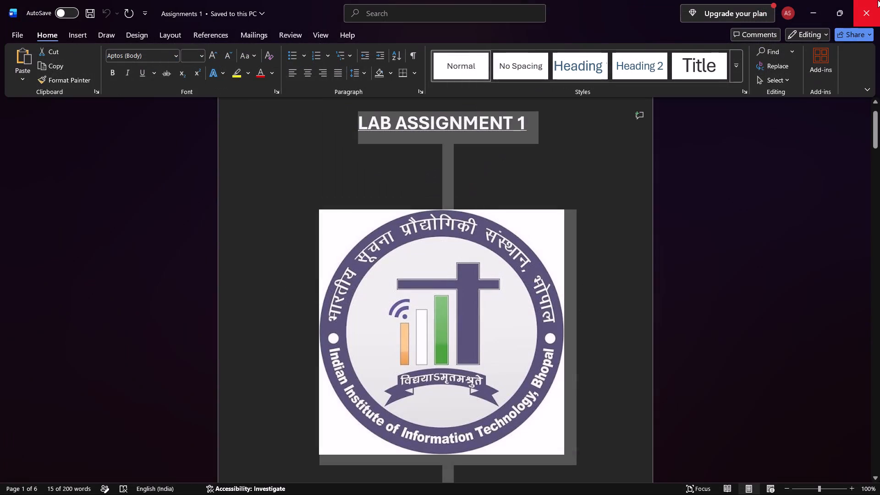
Switch to the Downloads folder, rename the Lab8 Word file as Assignment 8, and open it with editing enabled.
key(alt+Tab)
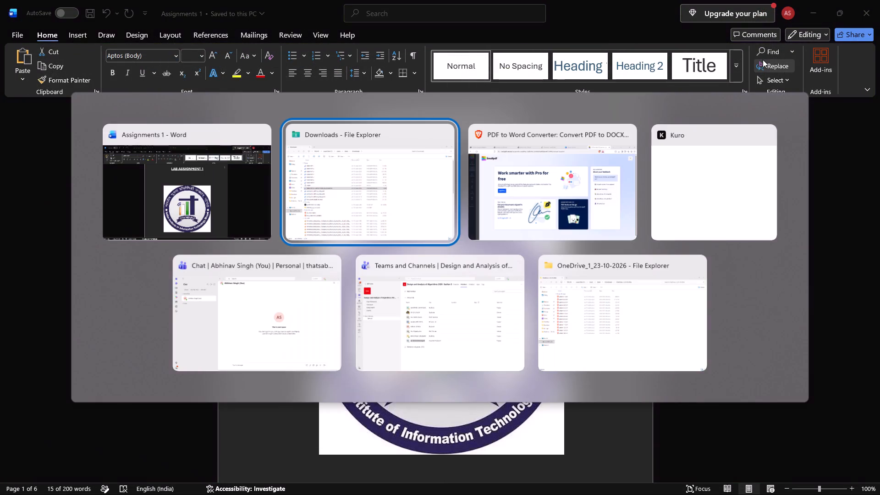
click(91, 27)
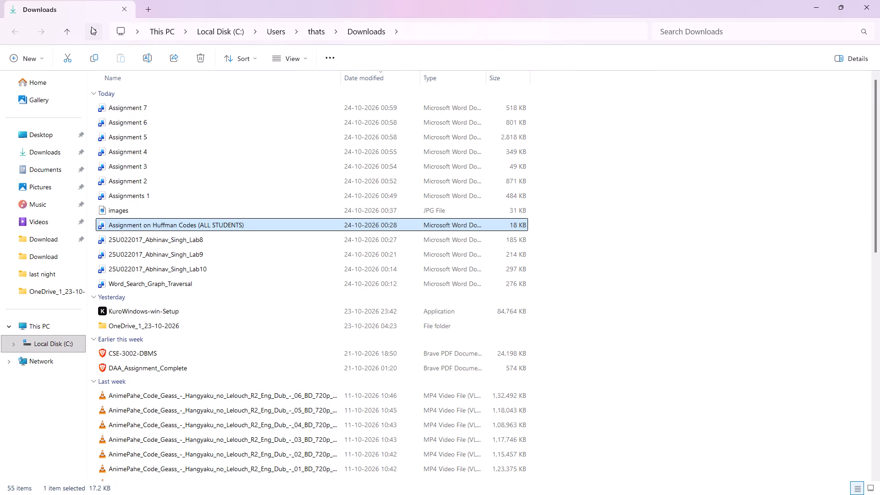
click(175, 239)
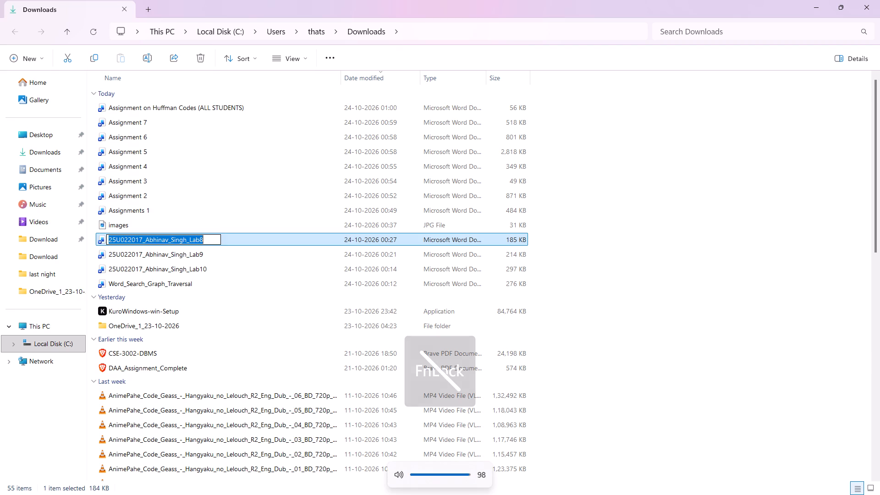
text(Assignment 8)
key(Return)
key(Return)
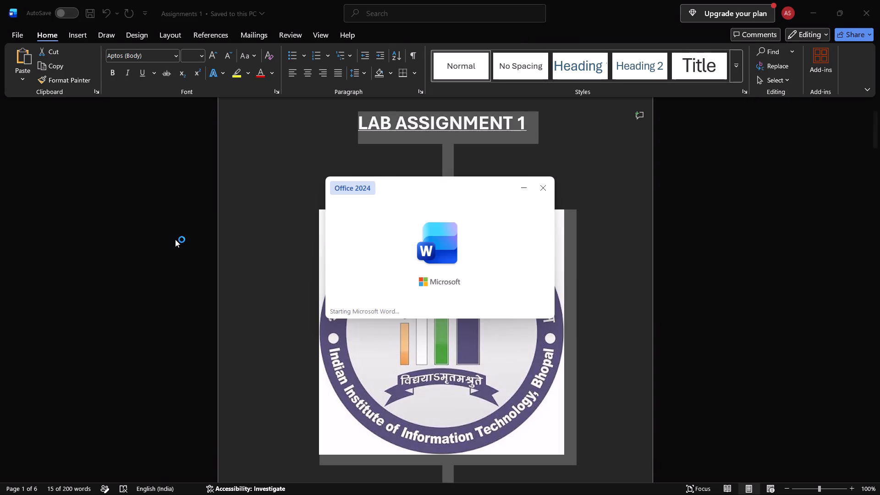
click(430, 53)
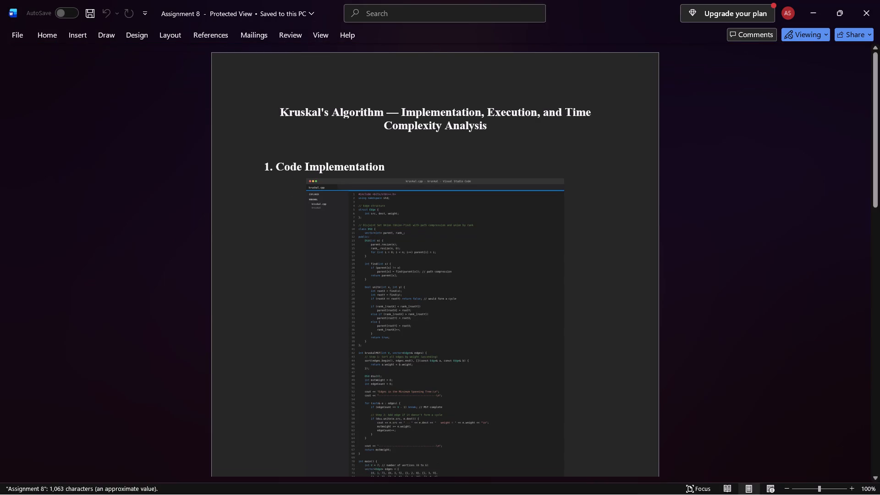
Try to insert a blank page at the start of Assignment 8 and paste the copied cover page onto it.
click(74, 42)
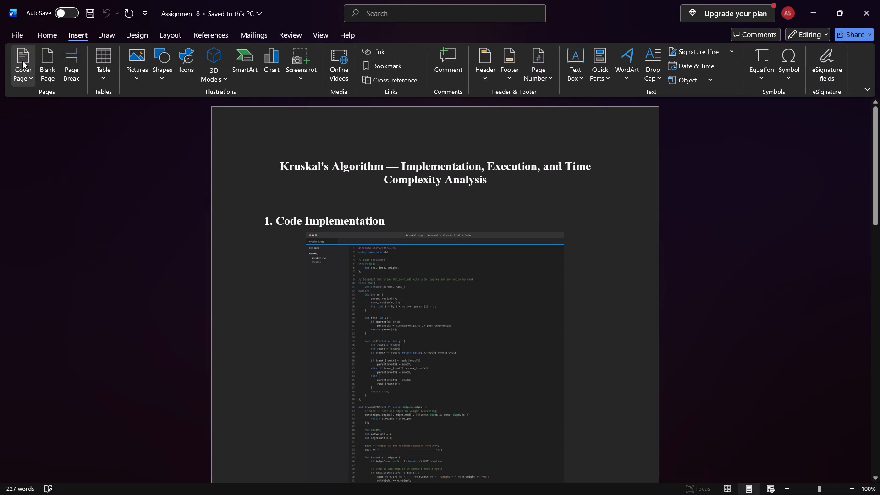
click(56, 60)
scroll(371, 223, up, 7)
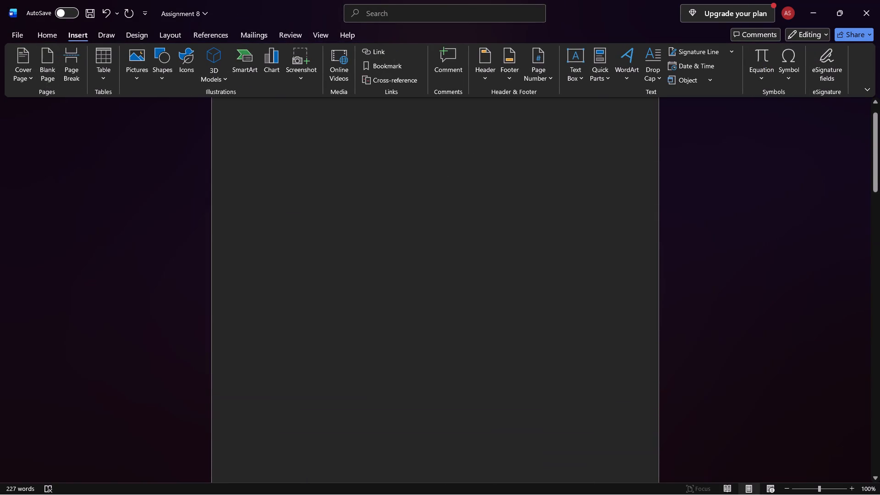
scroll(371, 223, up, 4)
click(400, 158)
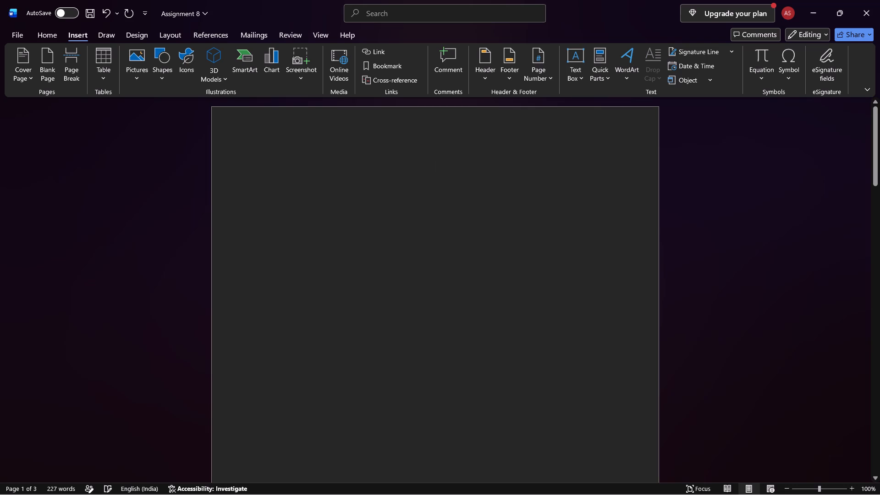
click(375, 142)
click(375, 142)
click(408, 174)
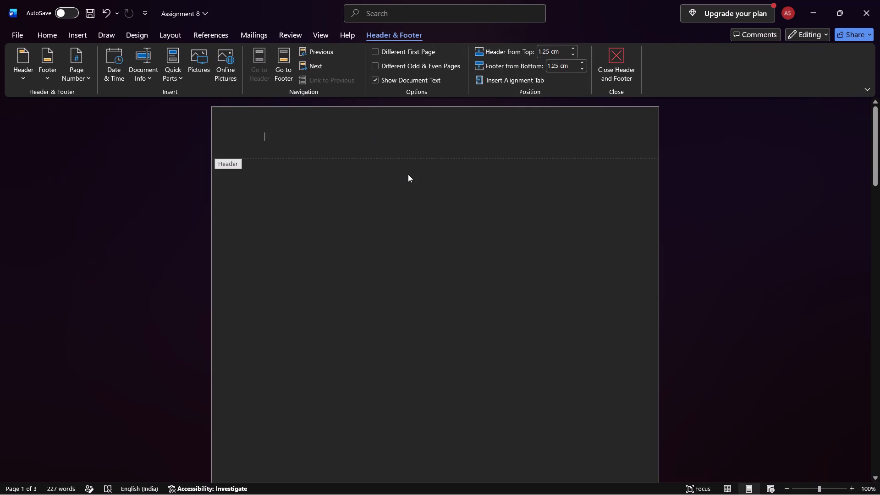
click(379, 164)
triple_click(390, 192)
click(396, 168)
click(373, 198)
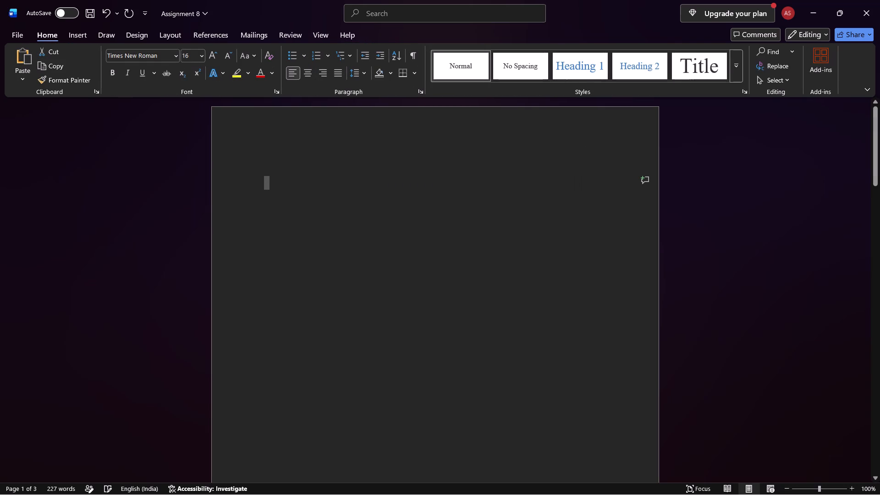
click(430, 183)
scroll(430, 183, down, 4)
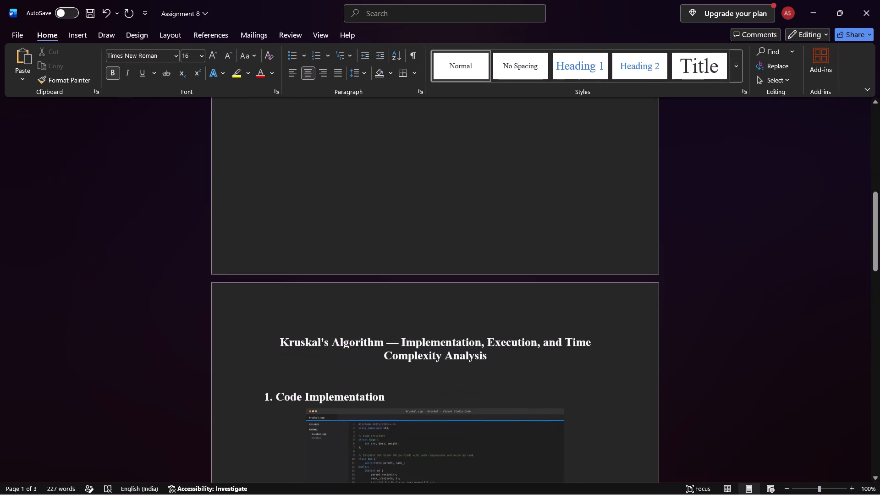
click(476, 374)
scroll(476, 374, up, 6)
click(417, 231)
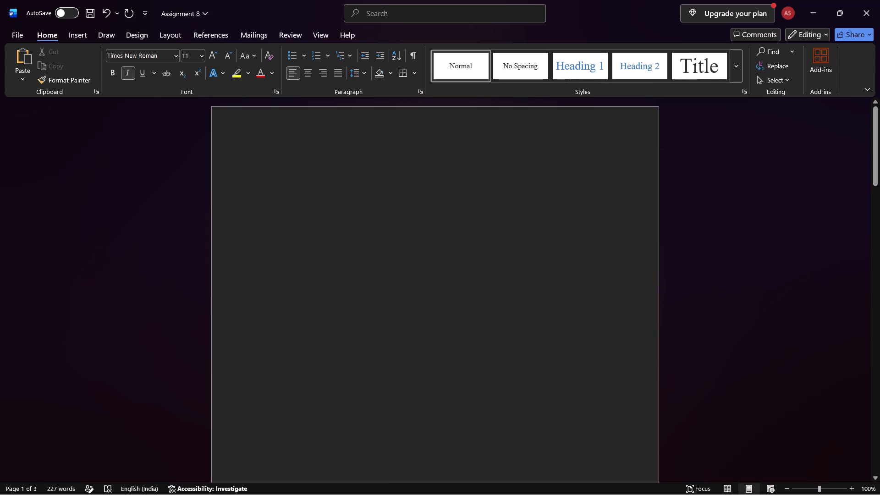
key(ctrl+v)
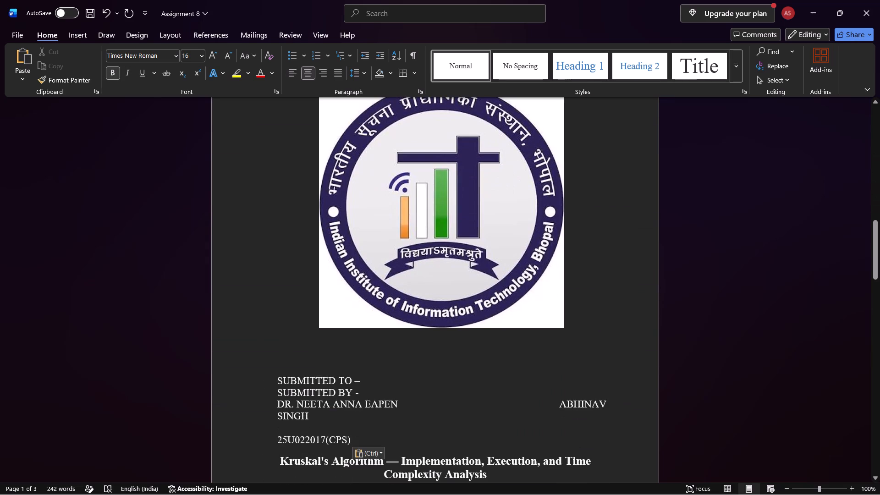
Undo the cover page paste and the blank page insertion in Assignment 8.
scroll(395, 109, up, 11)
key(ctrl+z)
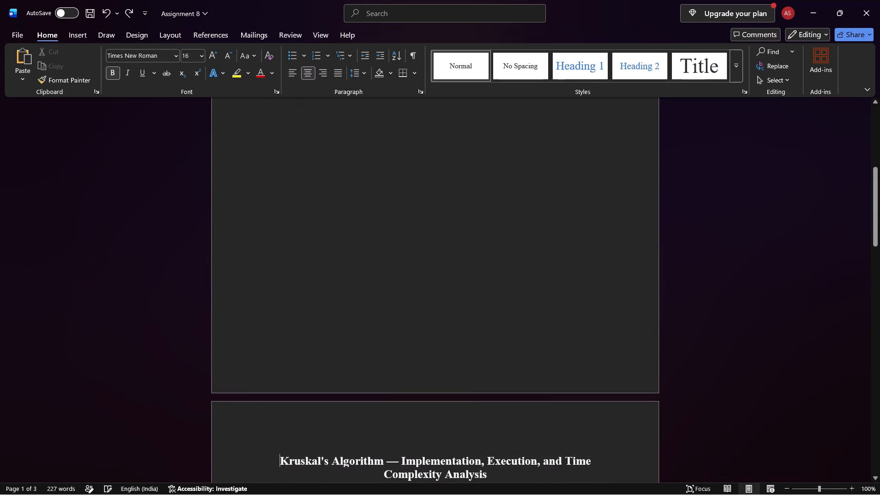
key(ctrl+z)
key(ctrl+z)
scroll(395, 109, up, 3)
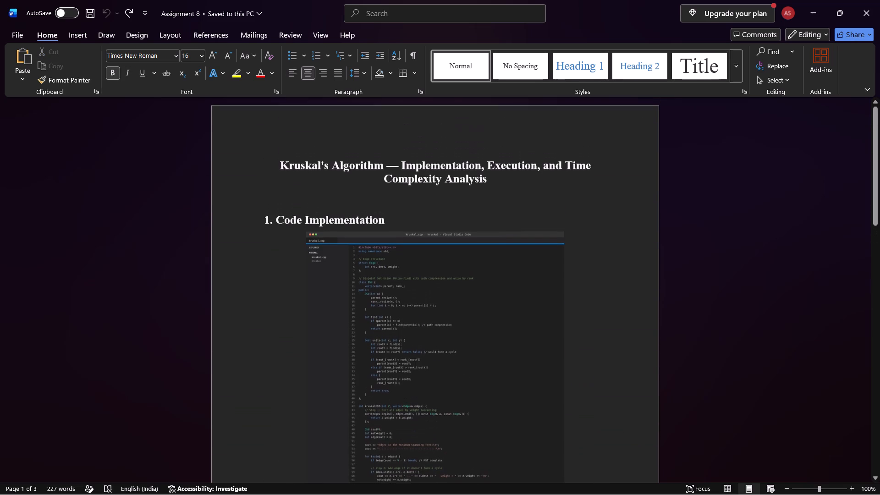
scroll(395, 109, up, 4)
Insert a blank page before the Kruskal's Algorithm title in Assignment 8.
click(78, 31)
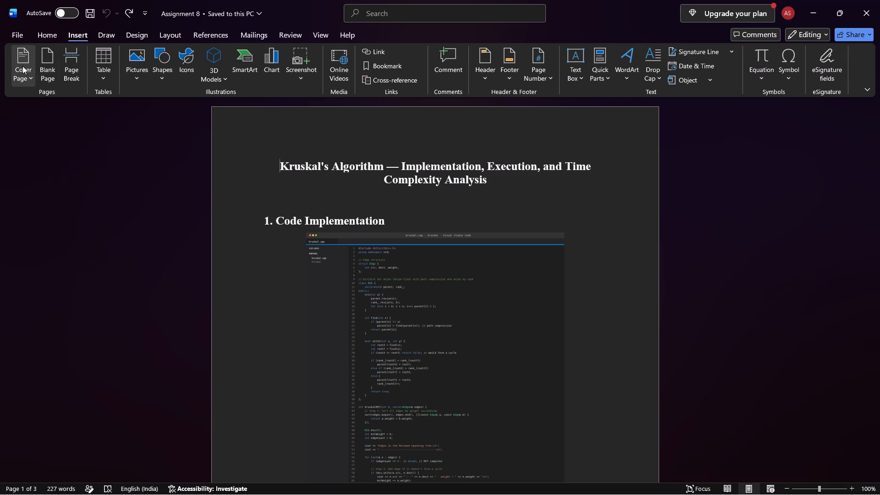
click(45, 58)
scroll(411, 136, up, 9)
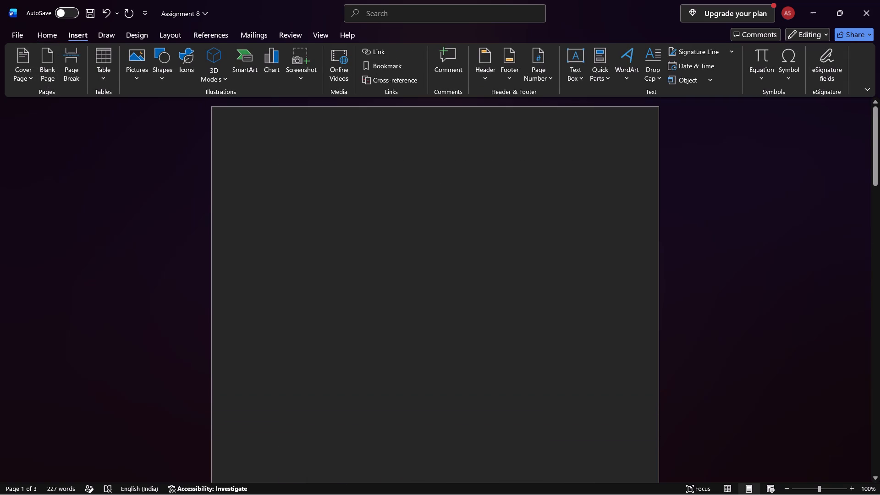
scroll(411, 136, up, 2)
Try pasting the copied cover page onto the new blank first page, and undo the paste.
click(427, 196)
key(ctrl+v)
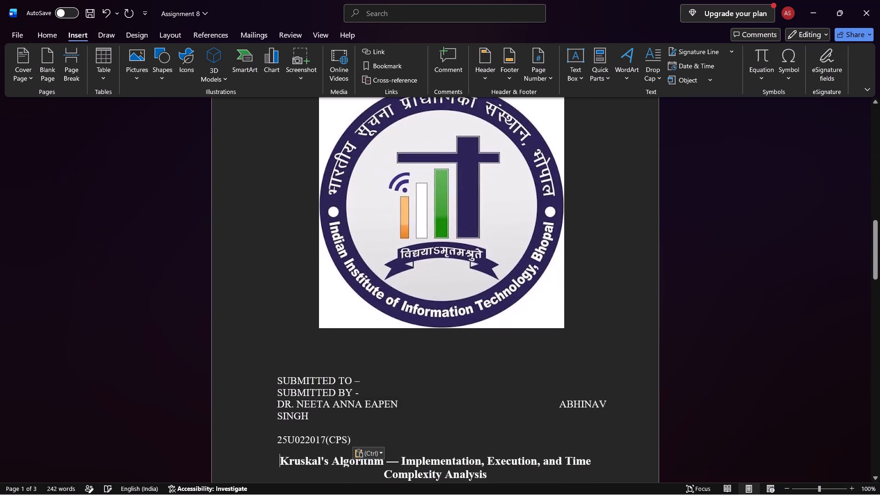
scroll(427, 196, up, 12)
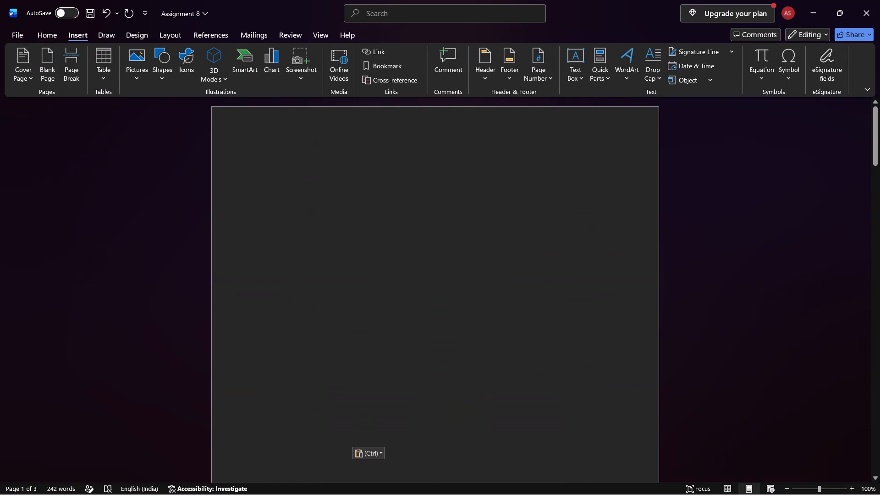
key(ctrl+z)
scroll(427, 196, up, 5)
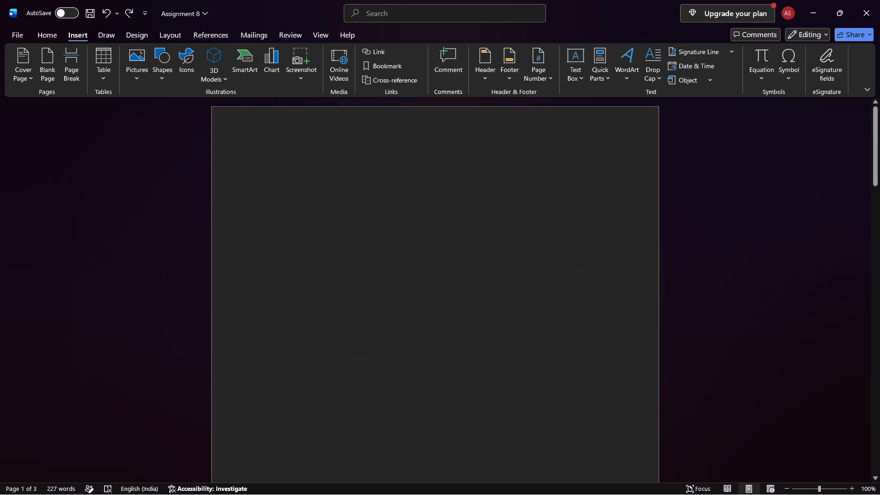
Paste the copied cover page in front of the Kruskal's Algorithm title in Assignment 8.
scroll(427, 196, up, 2)
click(367, 179)
key(ctrl+v)
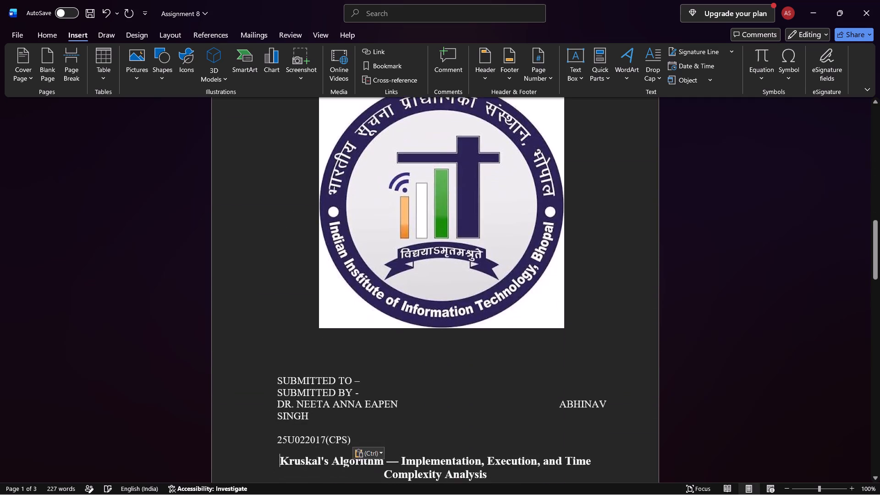
Remove the blank page above the pasted cover page's LAB ASSIGNMENT heading so the cover starts on the first page.
scroll(427, 152, up, 7)
scroll(427, 152, down, 2)
scroll(374, 189, up, 5)
ctrl+scroll(374, 189, down, 1)
ctrl+scroll(374, 189, up, 5)
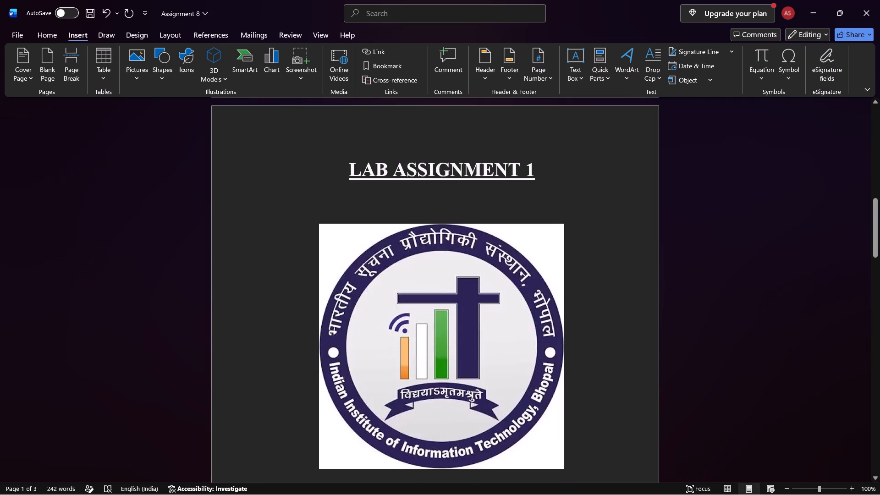
scroll(374, 189, up, 2)
scroll(351, 275, down, 4)
click(349, 261)
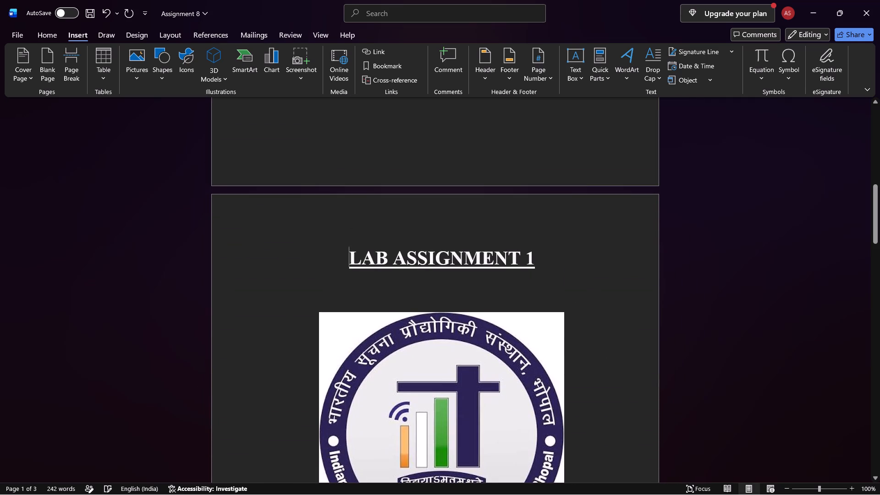
key(BackSpace)
key(BackSpace)
key(BackSpace)
key(BackSpace)
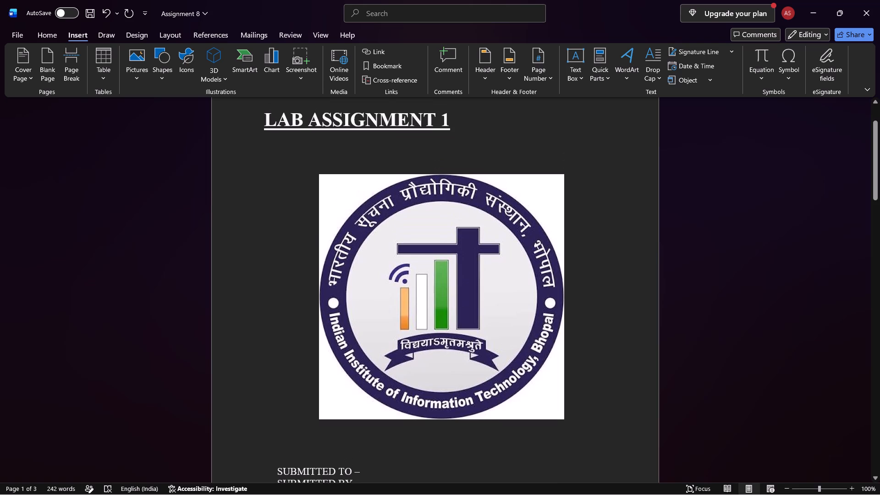
Move the cover page heading back to the page centre by adding spaces in front of it.
scroll(349, 261, up, 4)
key(space)
key(space)
key(space)
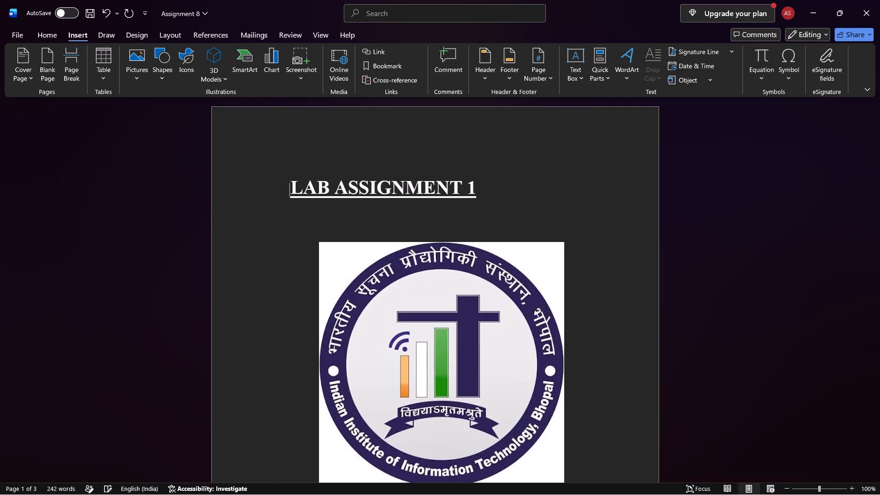
key(space)
key(space)
key(space)
key(space)
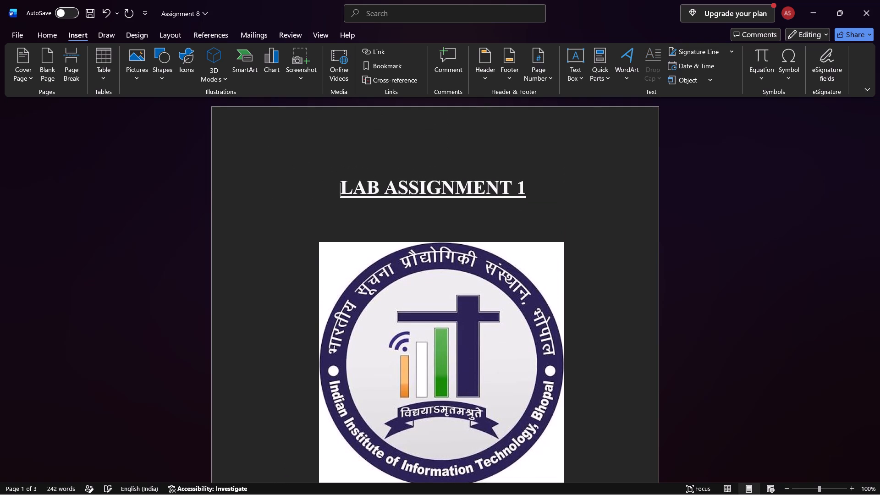
Change the assignment number in the cover heading to 8.
click(550, 170)
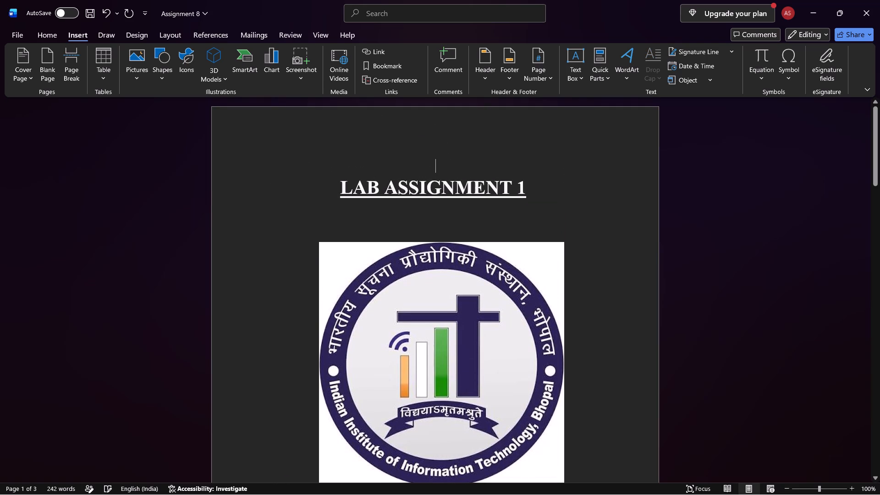
click(546, 188)
key(BackSpace)
key(8)
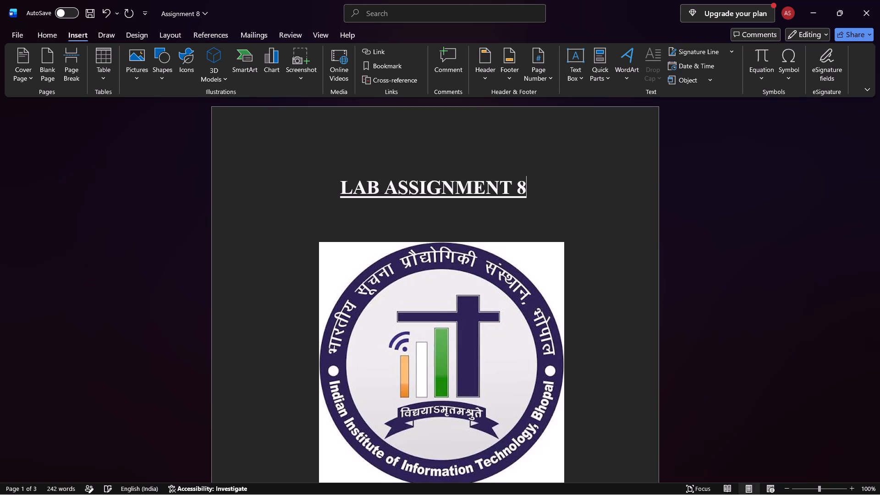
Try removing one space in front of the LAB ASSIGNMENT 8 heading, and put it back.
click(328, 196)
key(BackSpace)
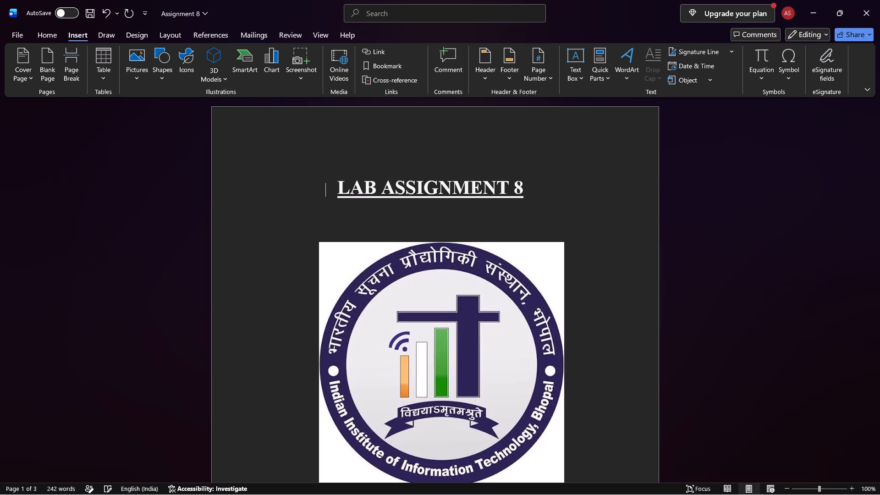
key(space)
Reduce the spacing before SUBMITTED BY so it sits on the same line as SUBMITTED TO on the cover page.
scroll(328, 196, down, 2)
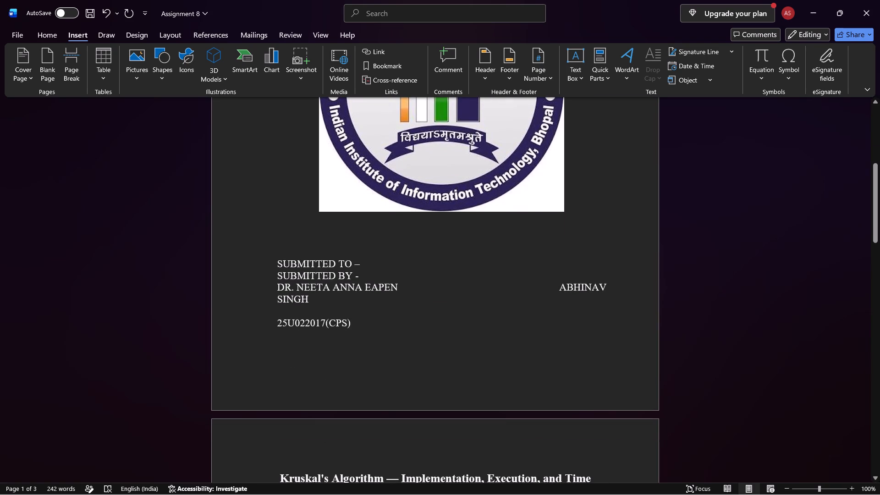
click(475, 259)
key(BackSpace)
key(BackSpace)
key(BackSpace)
key(BackSpace)
key(BackSpace)
key(BackSpace)
key(BackSpace)
key(BackSpace)
key(BackSpace)
key(BackSpace)
key(BackSpace)
key(BackSpace)
key(BackSpace)
key(BackSpace)
key(BackSpace)
key(BackSpace)
key(BackSpace)
key(BackSpace)
key(BackSpace)
key(BackSpace)
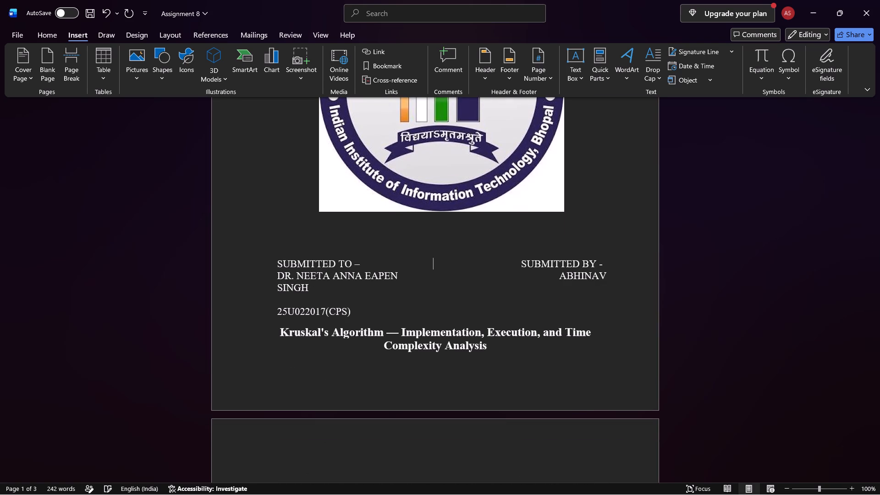
key(space)
key(space)
click(502, 276)
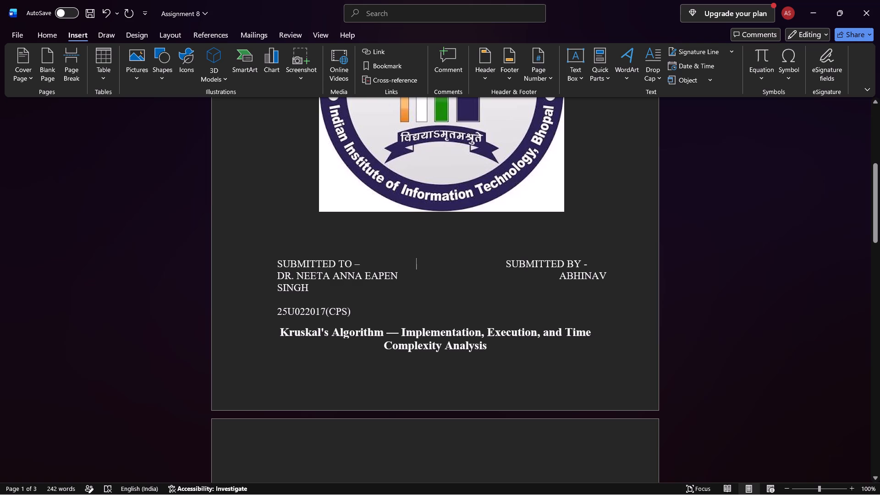
Reduce the spacing before the student's name so the full name fits on one line aligned under SUBMITTED BY.
key(BackSpace)
key(BackSpace)
key(BackSpace)
key(BackSpace)
key(BackSpace)
key(BackSpace)
key(BackSpace)
key(BackSpace)
key(BackSpace)
key(BackSpace)
key(BackSpace)
key(BackSpace)
key(BackSpace)
key(BackSpace)
key(BackSpace)
key(BackSpace)
key(BackSpace)
key(BackSpace)
key(BackSpace)
key(BackSpace)
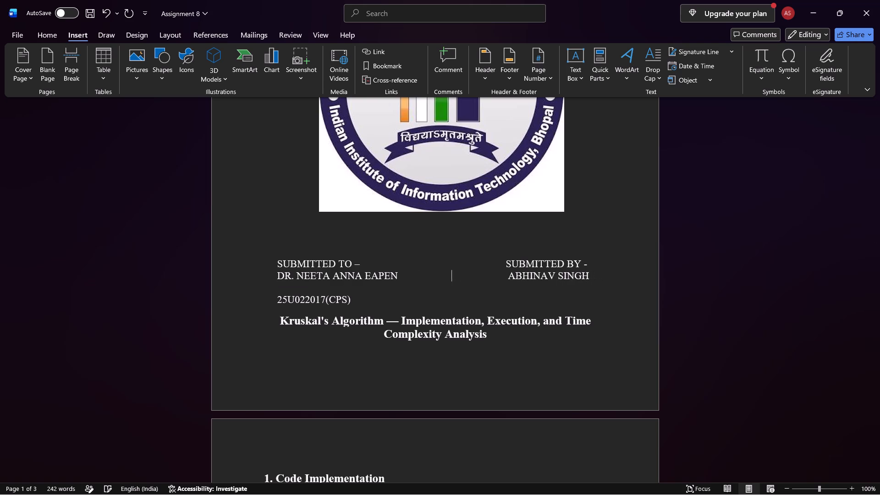
key(BackSpace)
key(BackSpace)
key(space)
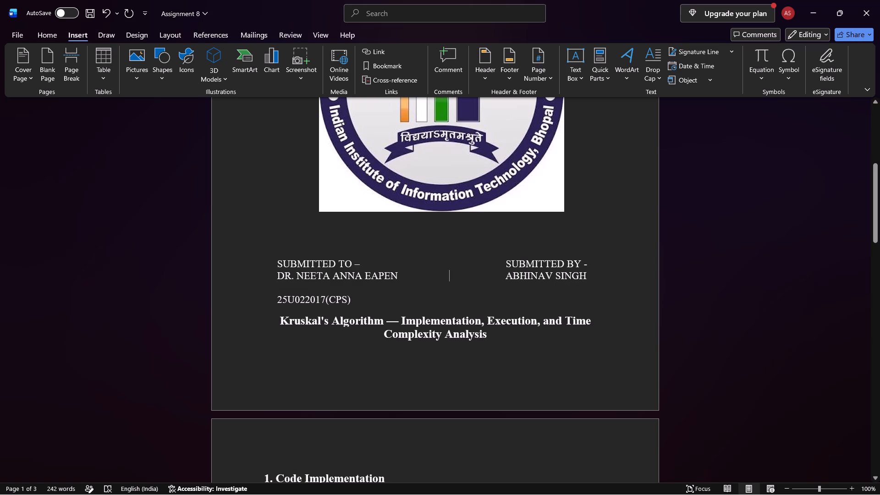
Remove the extra spacing before the student's roll number so it aligns directly below the student's name.
click(276, 296)
key(BackSpace)
key(BackSpace)
key(BackSpace)
key(BackSpace)
key(BackSpace)
key(BackSpace)
key(BackSpace)
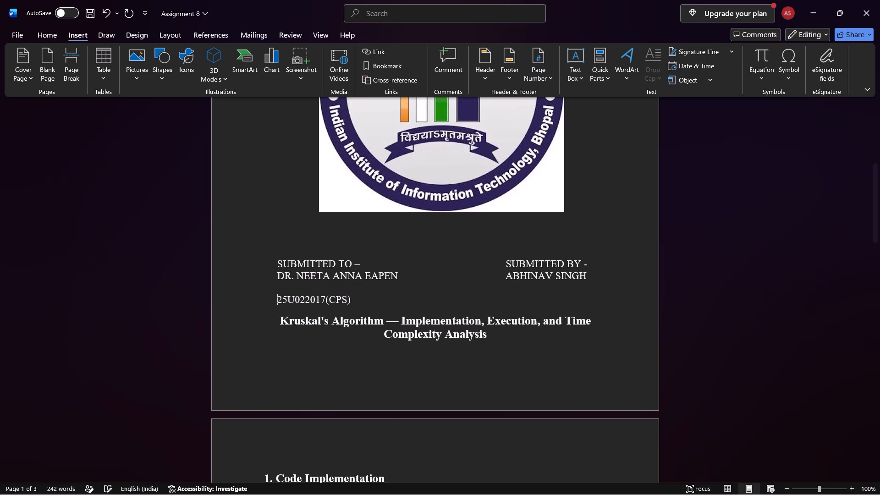
key(BackSpace)
key(BackSpace)
key(BackSpace)
key(BackSpace)
key(BackSpace)
key(BackSpace)
key(BackSpace)
key(BackSpace)
key(BackSpace)
key(BackSpace)
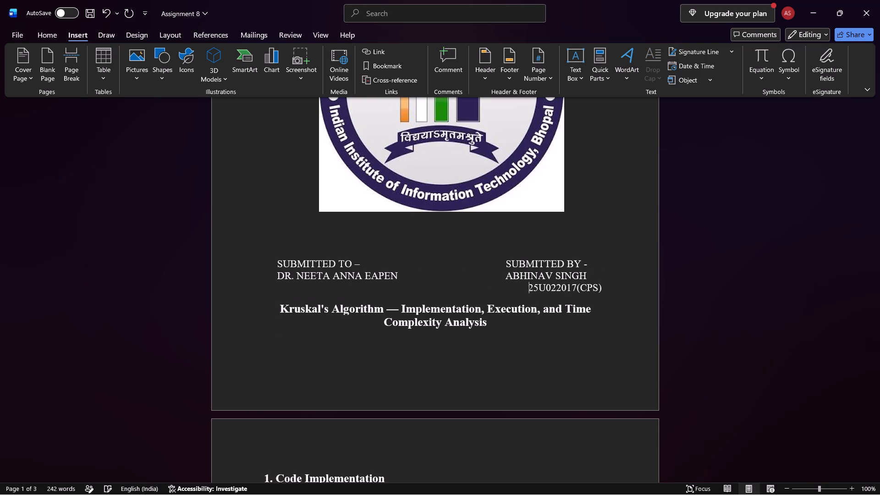
key(BackSpace)
key(BackSpace)
key(BackSpace)
key(BackSpace)
key(BackSpace)
key(BackSpace)
key(BackSpace)
key(BackSpace)
key(BackSpace)
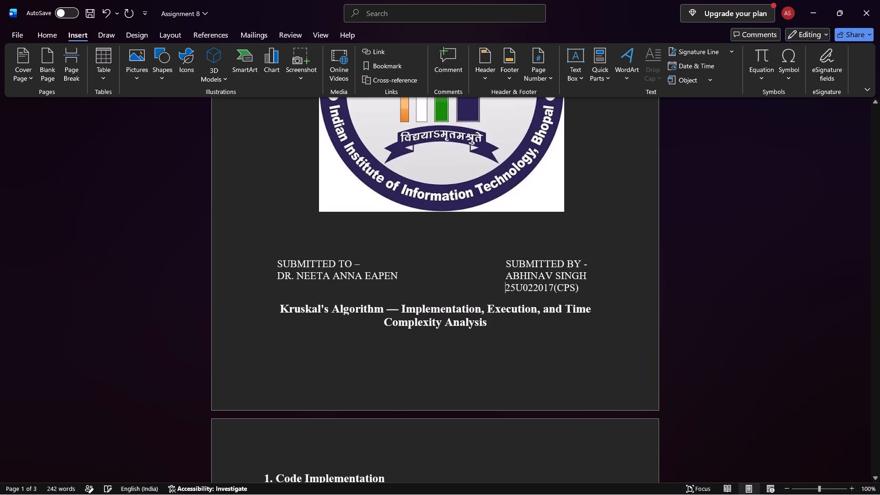
Insert three line breaks before the Kruskal's Algorithm title to push it onto the second page.
click(276, 310)
key(Return)
key(Return)
key(Return)
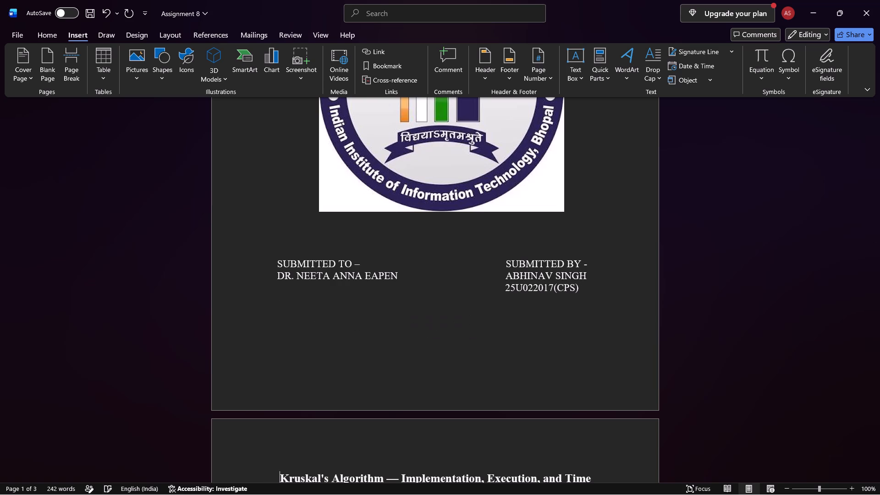
Add two blank lines between the cover logo and the submission details to move the details lower.
click(392, 228)
key(Return)
key(Return)
key(Return)
key(BackSpace)
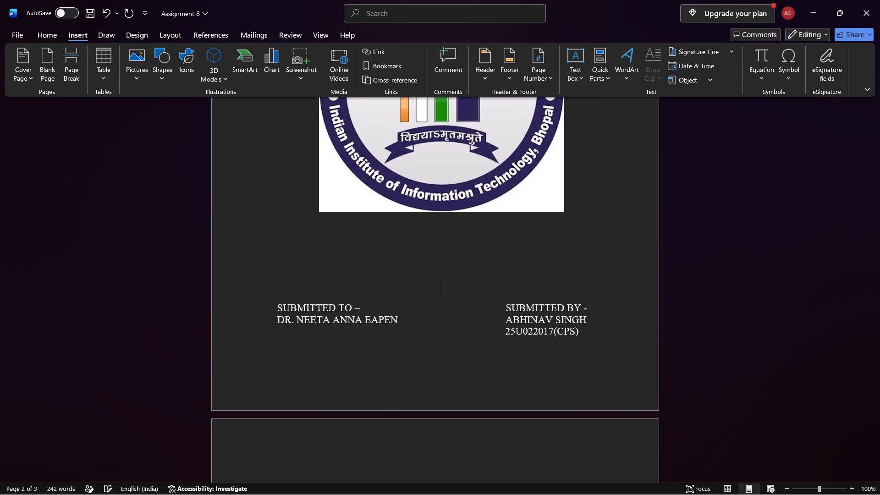
Save the Assignment 8 document and close it.
scroll(392, 228, down, 2)
scroll(392, 228, up, 1)
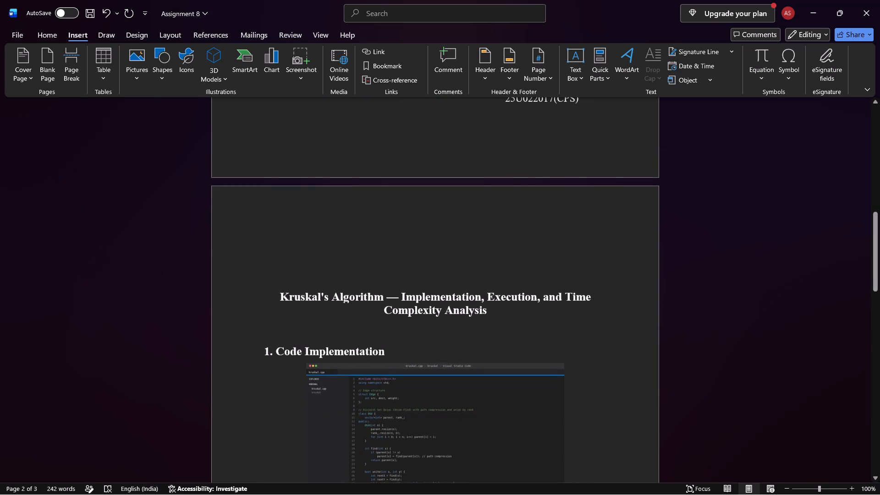
click(98, 13)
scroll(363, 352, up, 1)
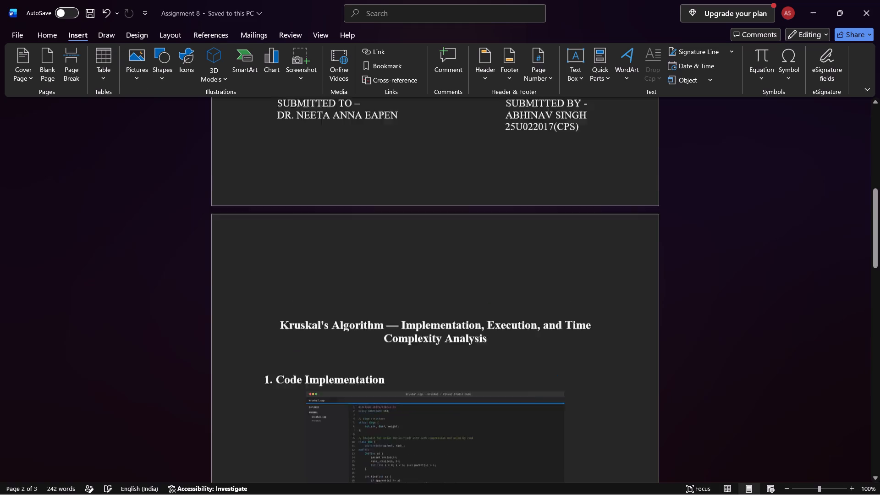
scroll(363, 352, up, 1)
click(879, 0)
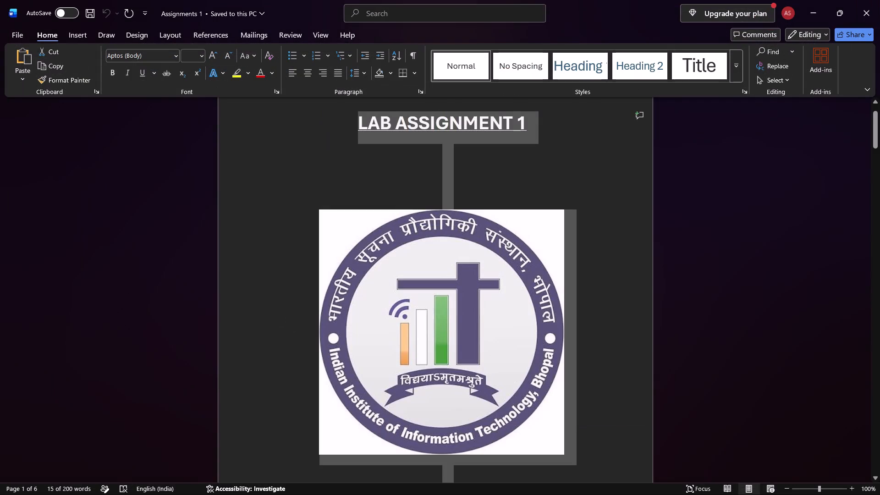
Switch to the Downloads folder in File Explorer and refresh its file list.
key(alt+Tab)
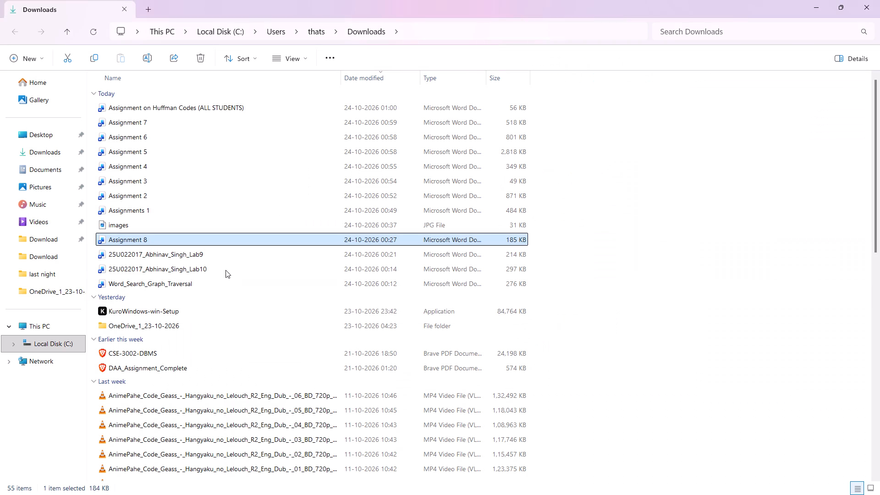
click(93, 29)
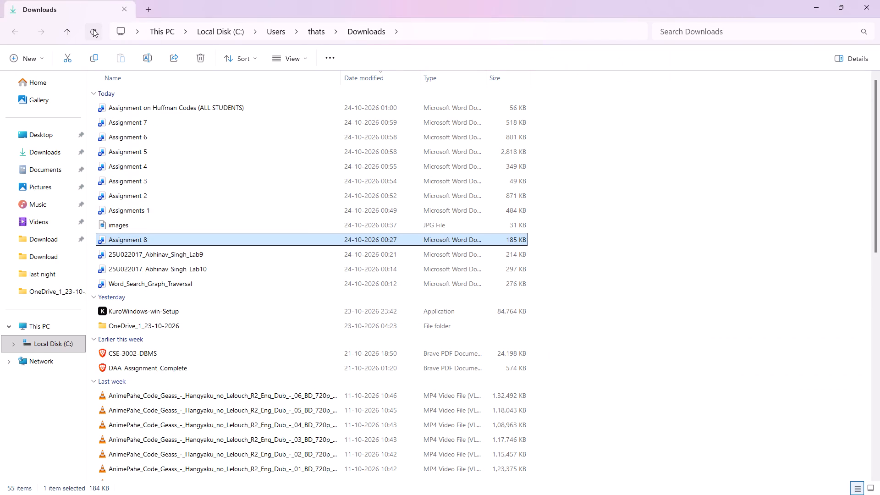
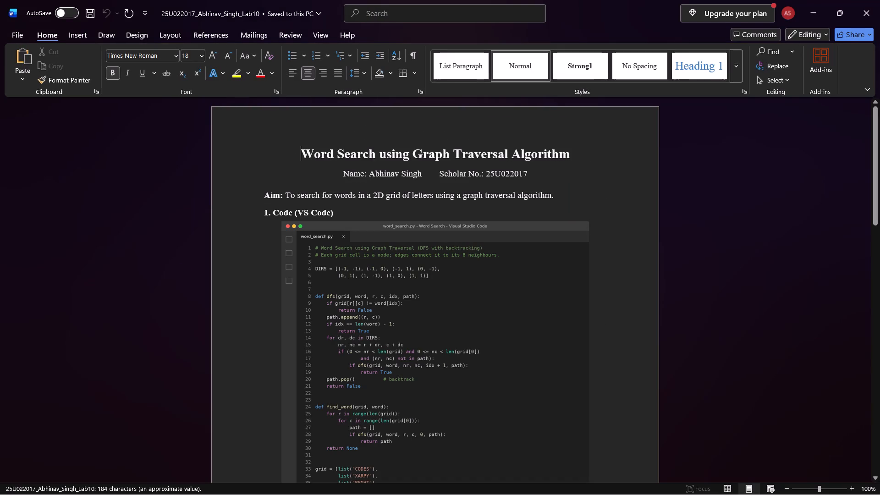
Close the Lab10 document, open Word_Search_Graph_Traversal from Downloads to compare its contents, and close it.
click(879, 0)
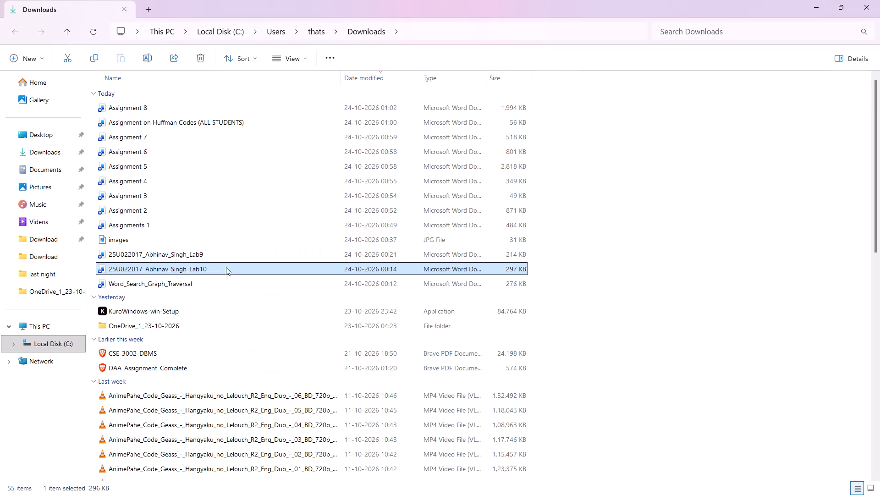
double_click(216, 286)
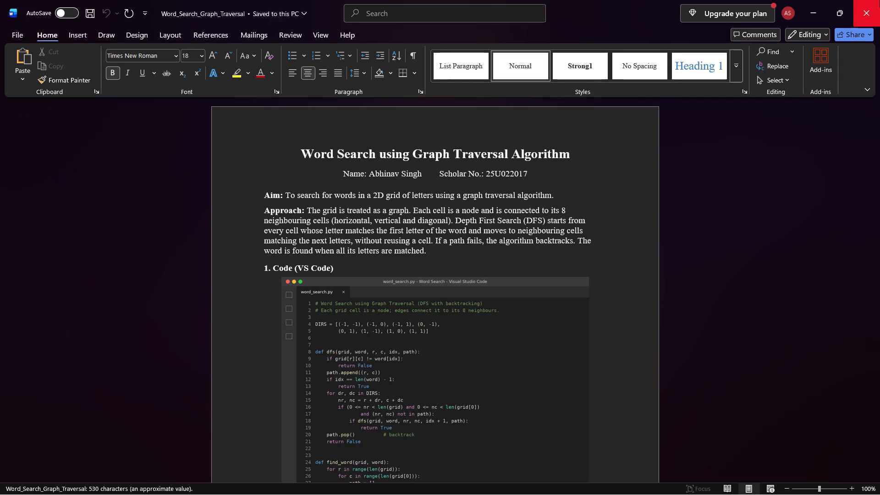
click(879, 0)
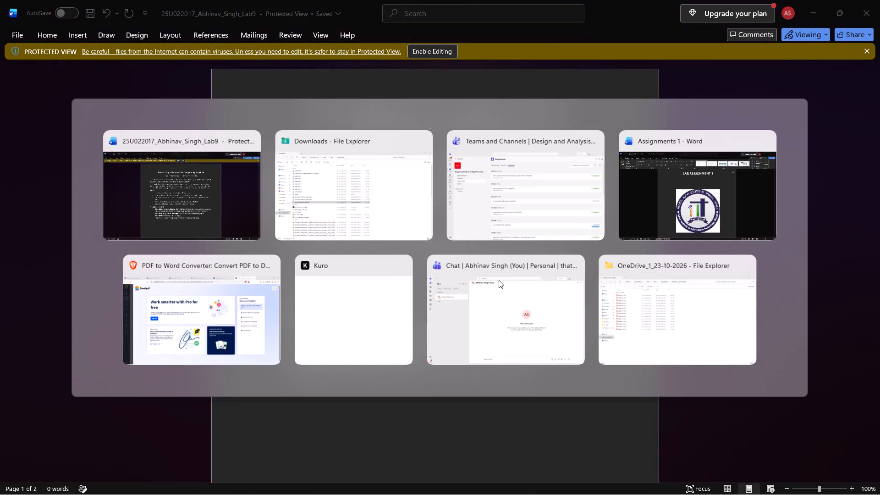
Permanently delete the Word_Search_Graph_Traversal document and the images JPG file from the Downloads folder.
key(shift+Delete)
key(Return)
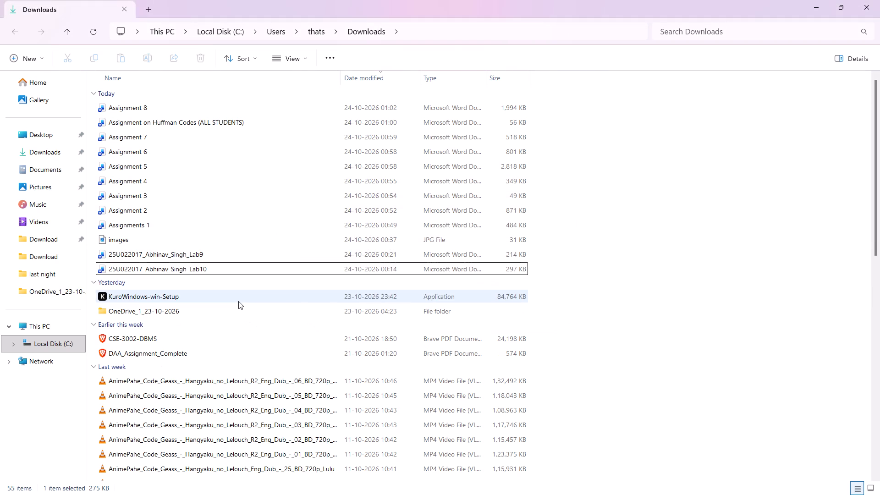
click(139, 239)
key(shift+Delete)
key(Return)
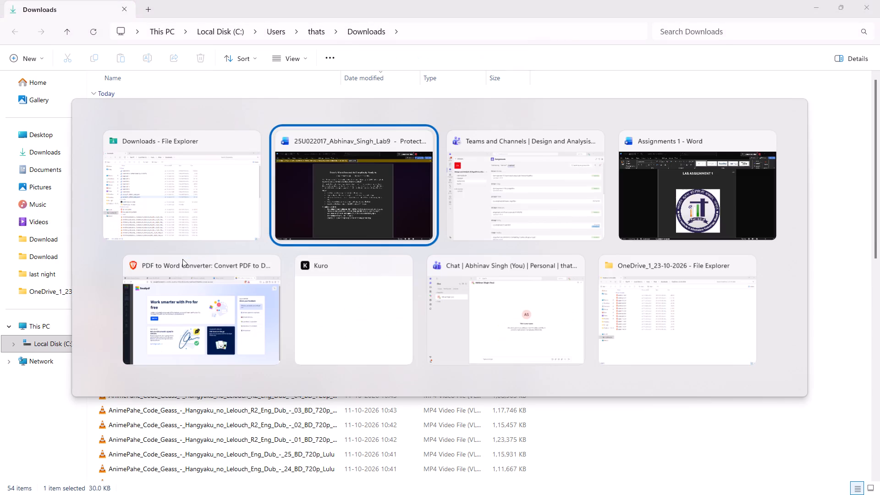
Enable editing in the Lab9 document and insert a blank page before the Prim's Algorithm title.
click(417, 47)
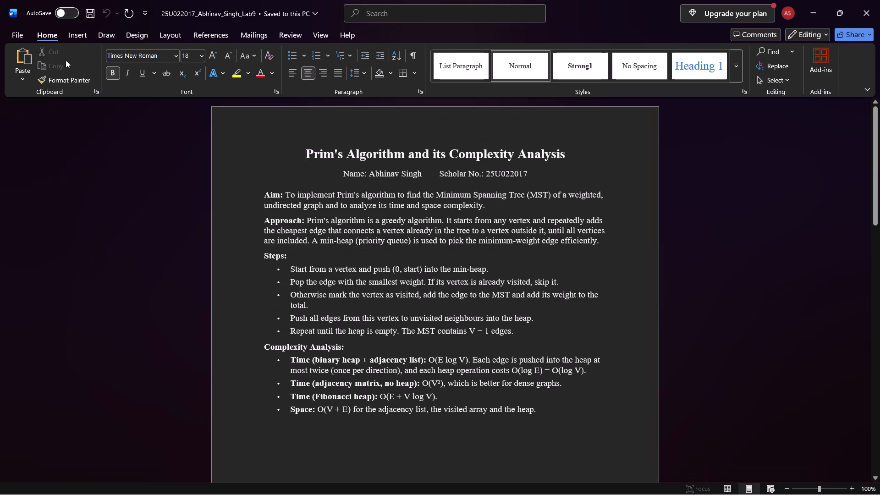
click(74, 35)
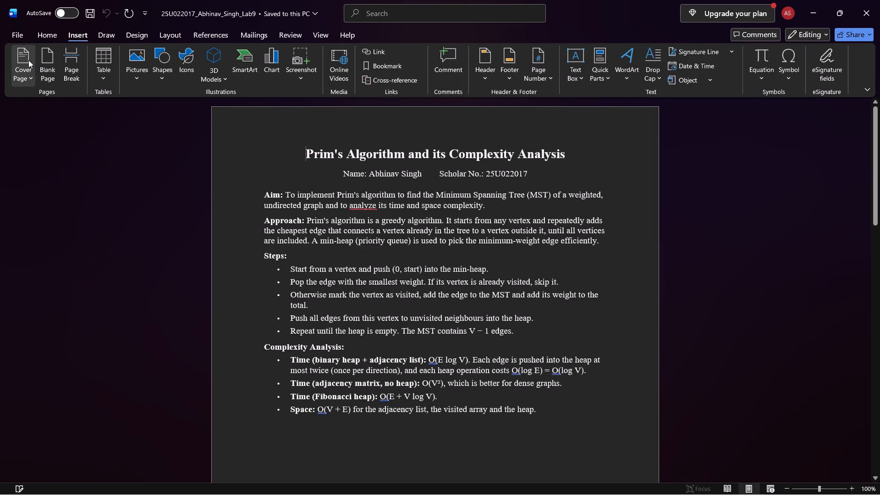
drag(35, 60, 51, 101)
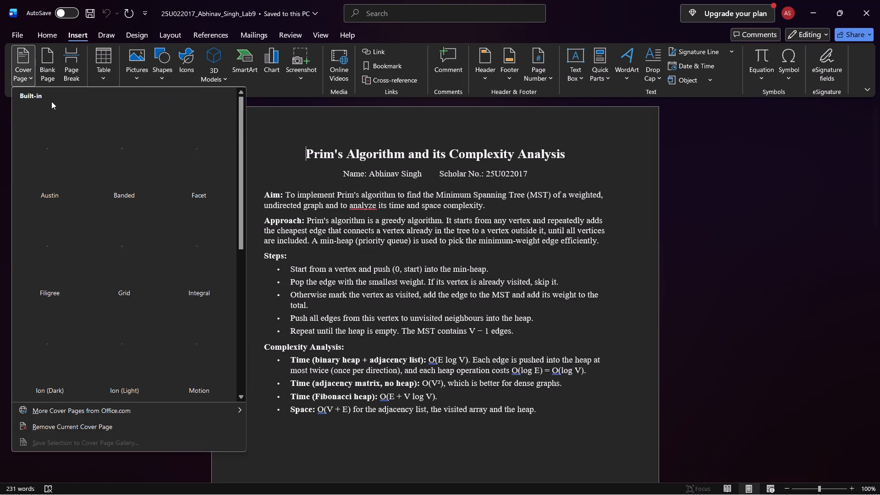
drag(51, 101, 62, 53)
click(54, 53)
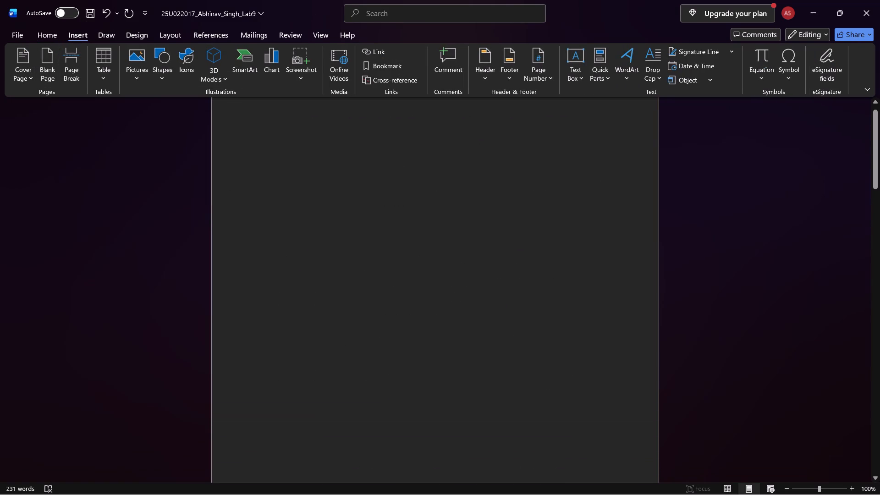